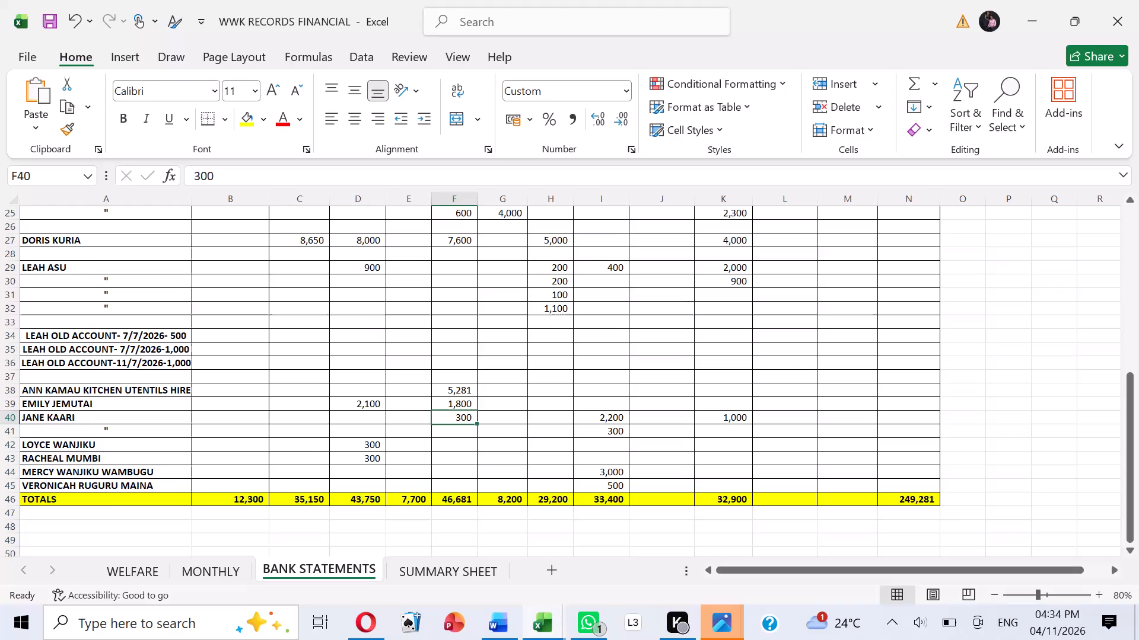
Enter 500 as the September amount in J9, on the first line of the row 9 group.
left_click(327, 455)
scroll(326, 455, "up", 4)
scroll(438, 455, "up", 4)
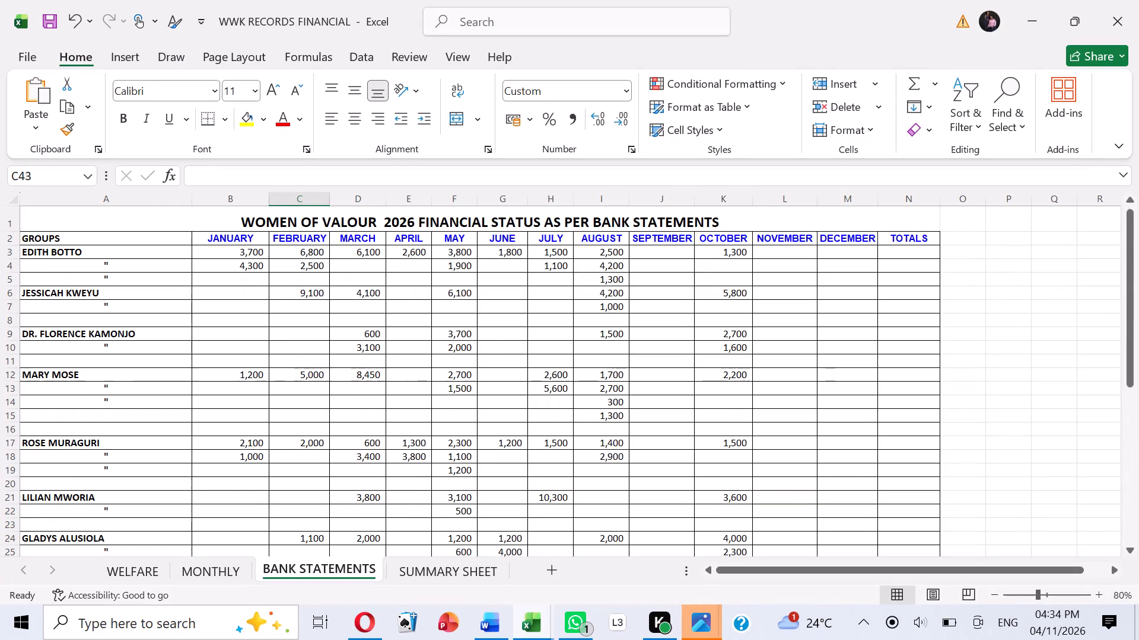
scroll(469, 455, "up", 2)
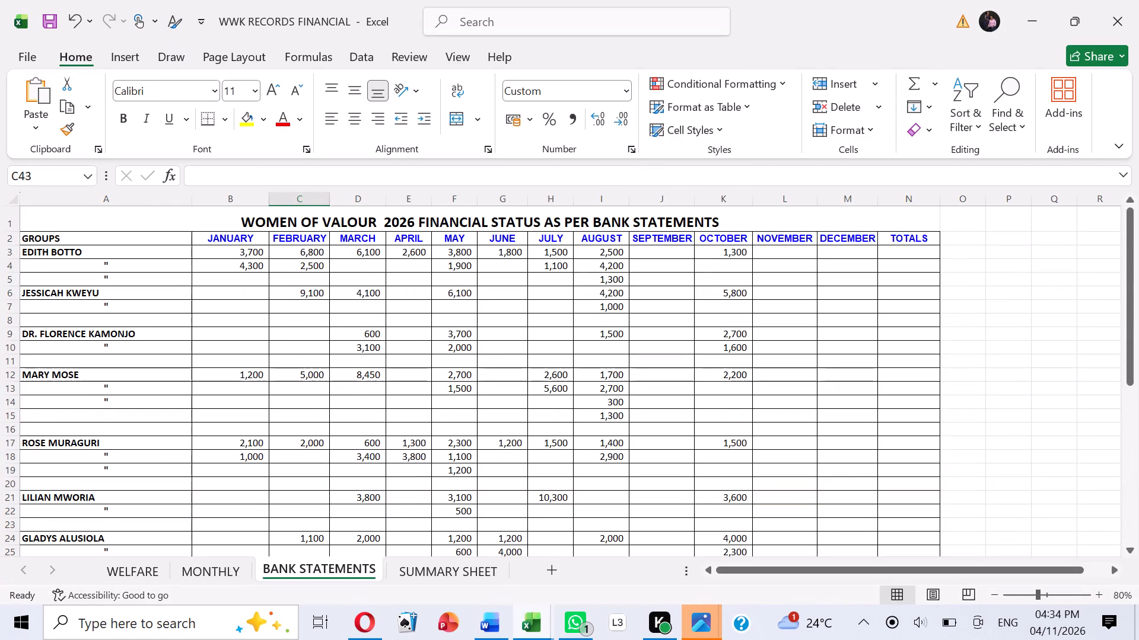
left_click(124, 334)
key("Right")
key("Right")
key("Right")
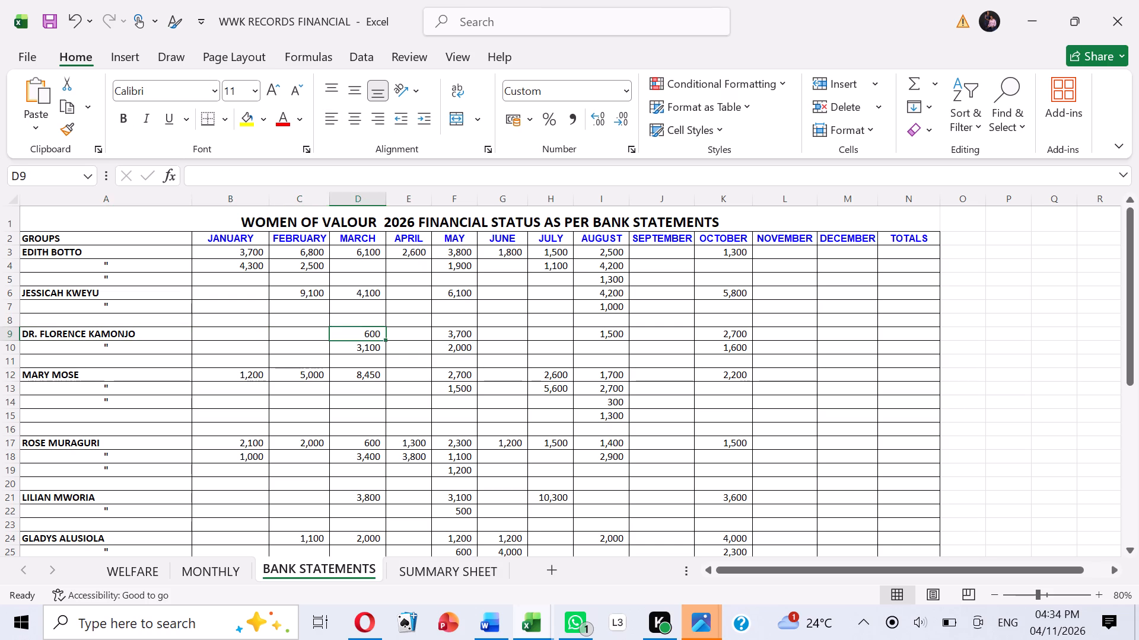
key("Right")
key("Right")
key("Right")
key("Right")
key("Right")
key("Right")
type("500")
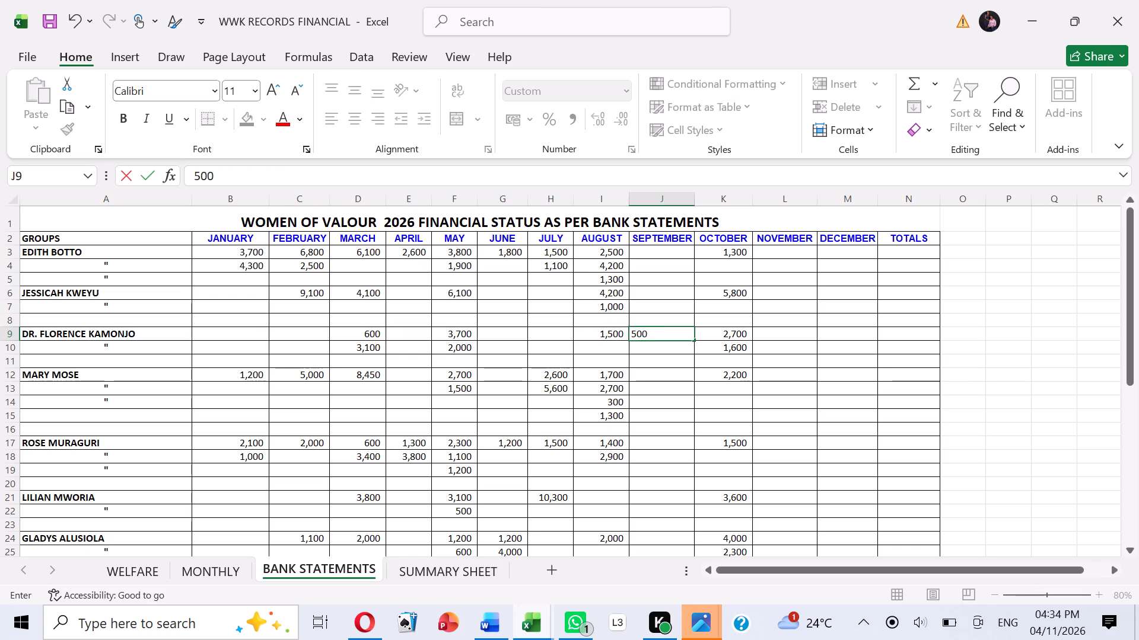
left_click(480, 462)
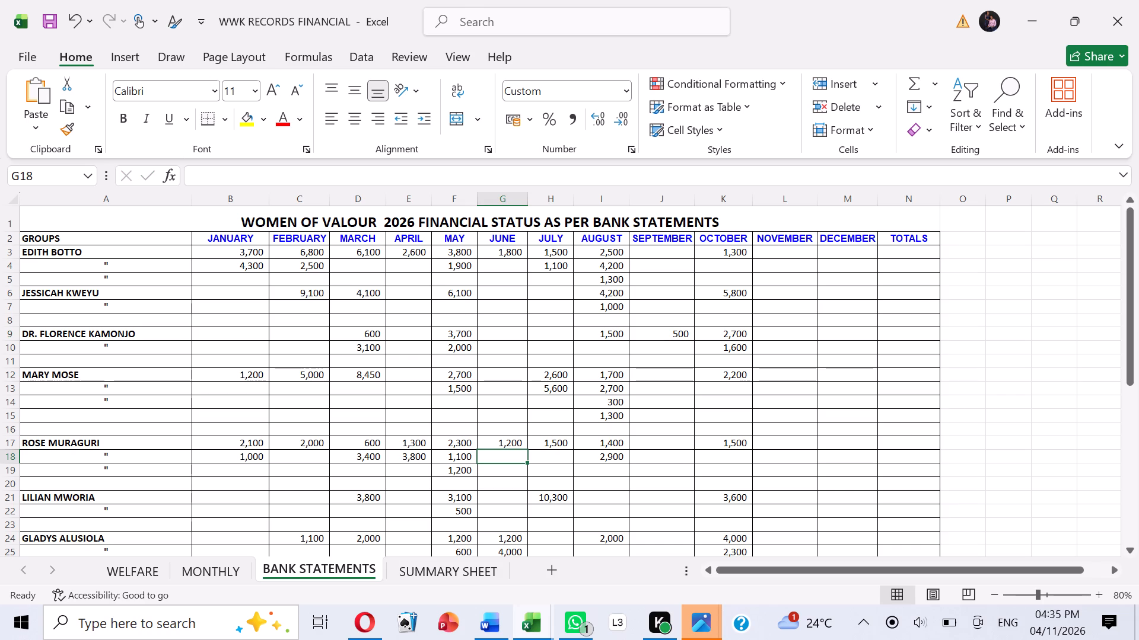
Move along the monthly entries of the row 6 group toward the September cell.
left_click(211, 289)
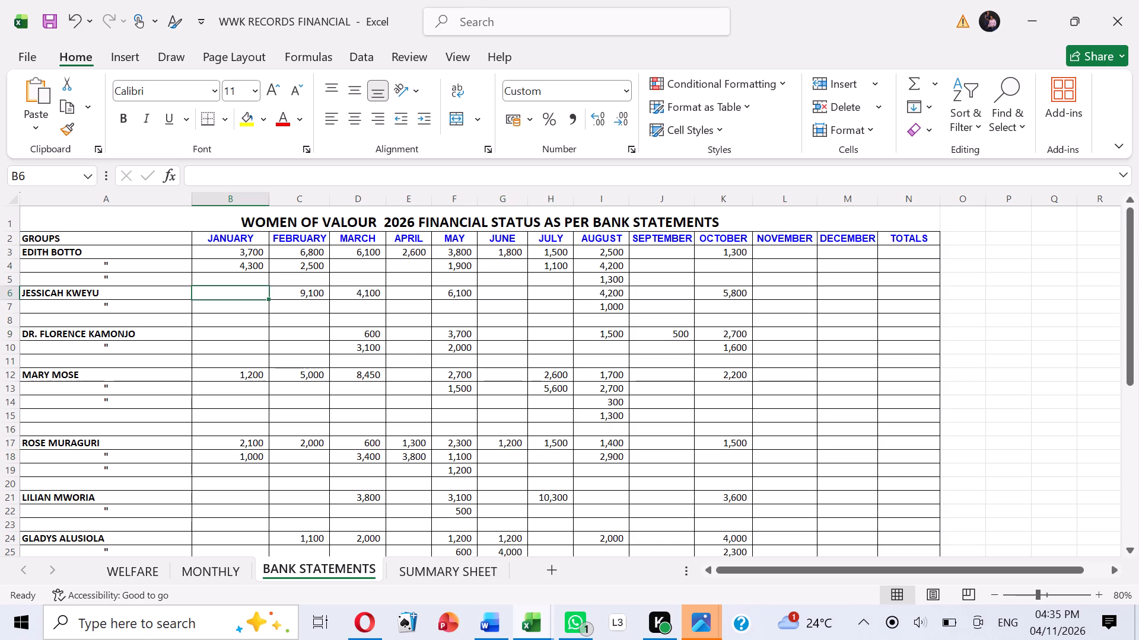
key("Right")
key("Right")
key("Right")
key("Right")
key("Right")
key("Right")
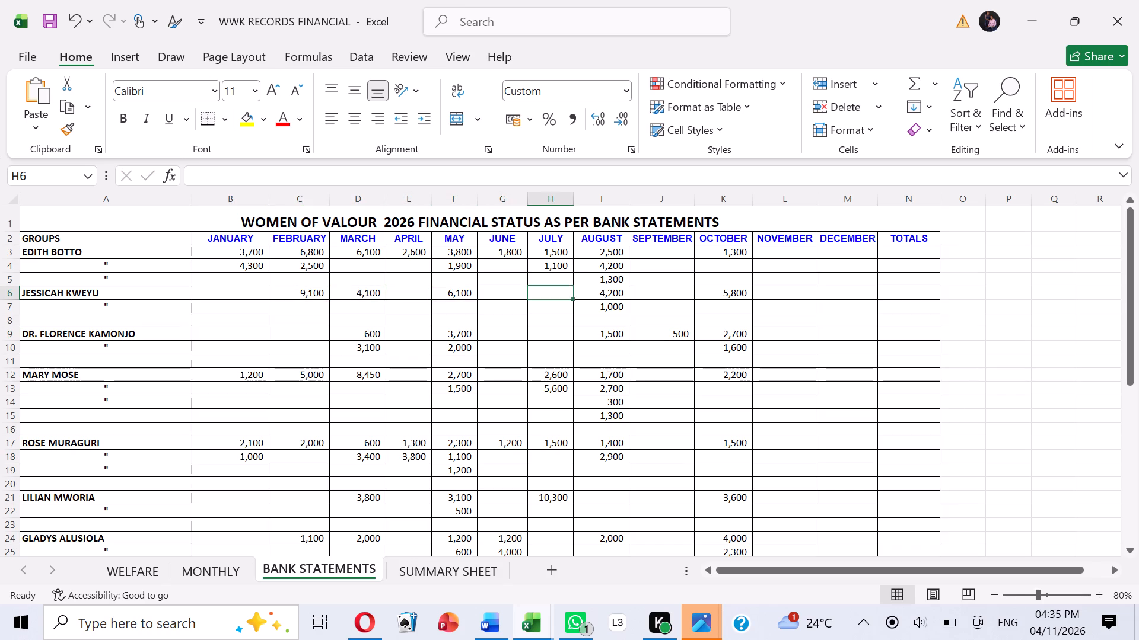
Enter 4900 as the September amount for the second group, in row 6 of the bank statements sheet.
key("Right")
key("Right")
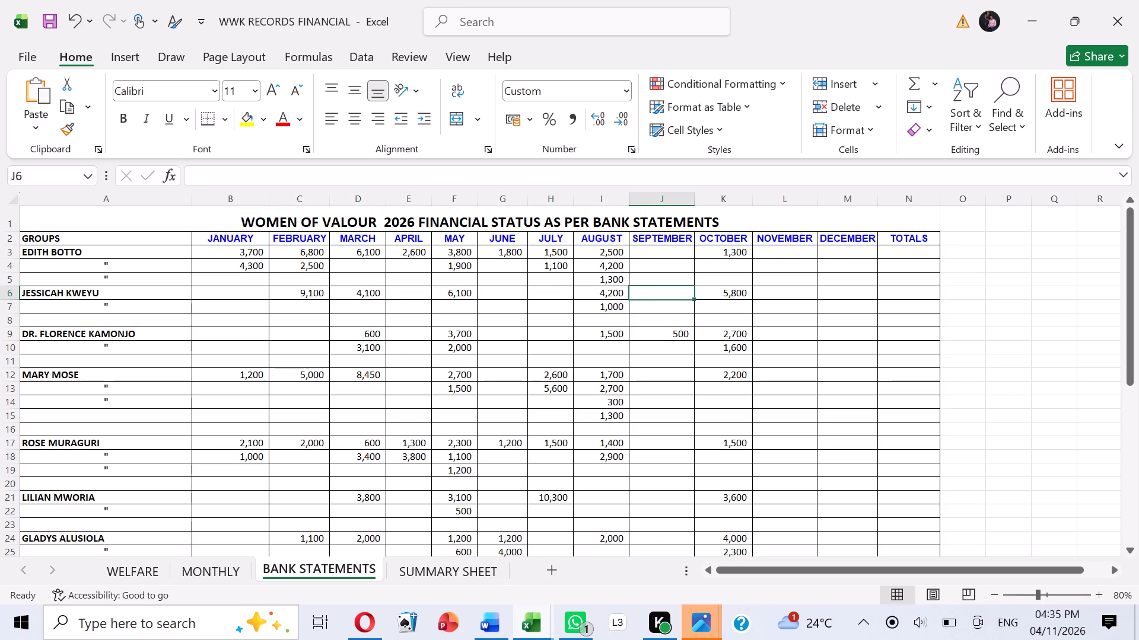
type("4900")
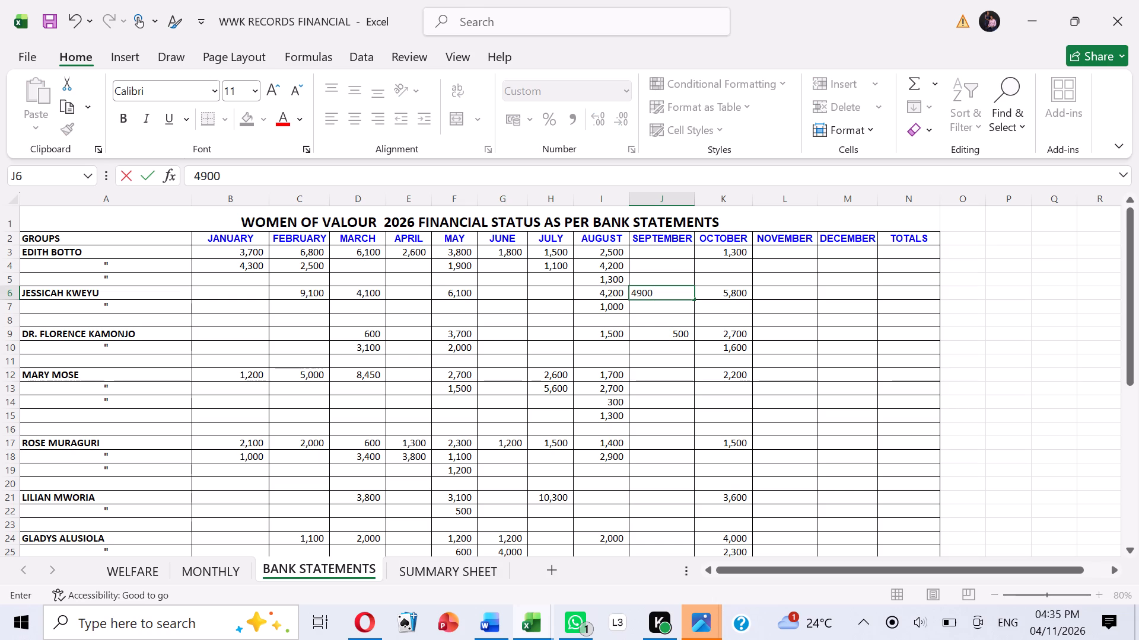
left_click(289, 322)
Enter 700 as the September amount for the fourth group, in its first line at row 12.
left_click(114, 370)
key("Right")
key("Right")
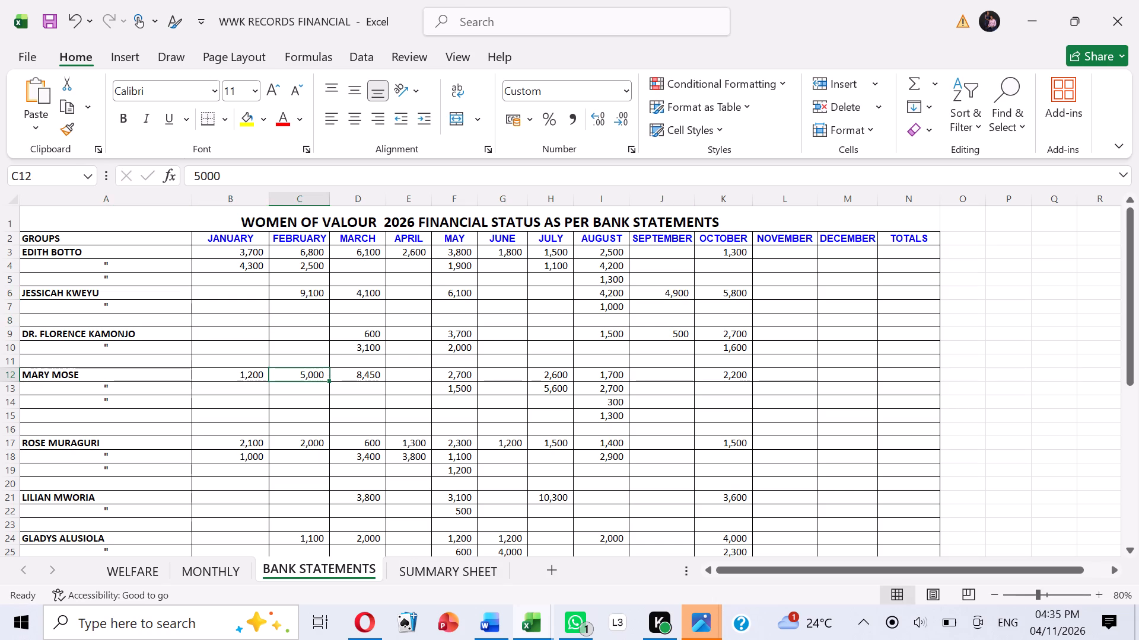
key("Right")
key("Right")
key("Right")
key("Right")
key("Right")
key("Right")
key("Right")
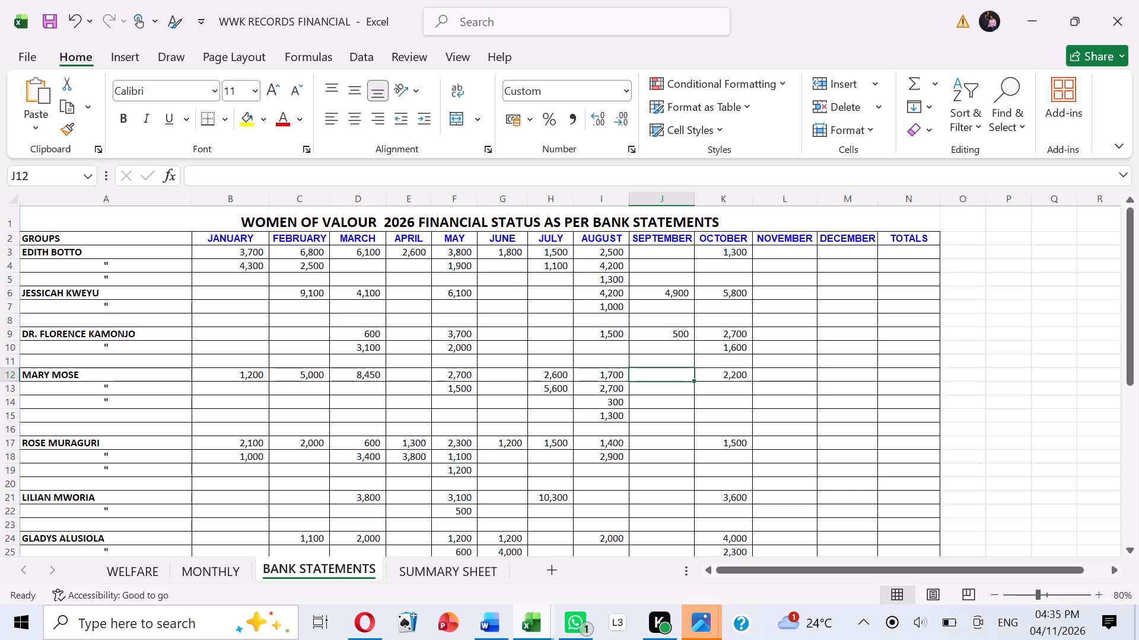
type("700")
left_click(640, 440)
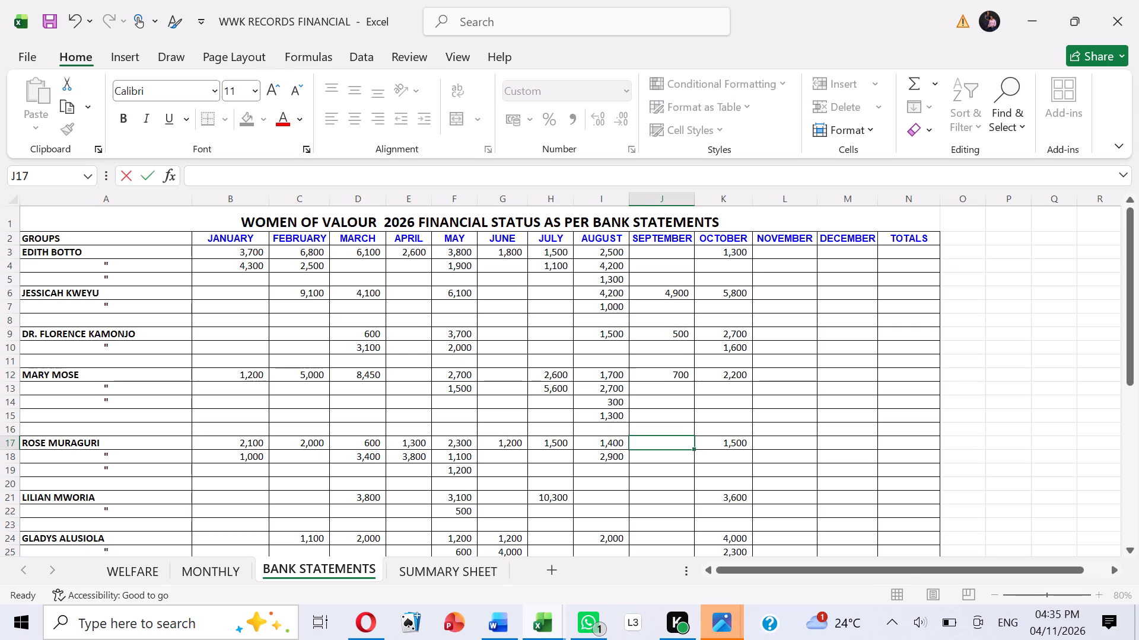
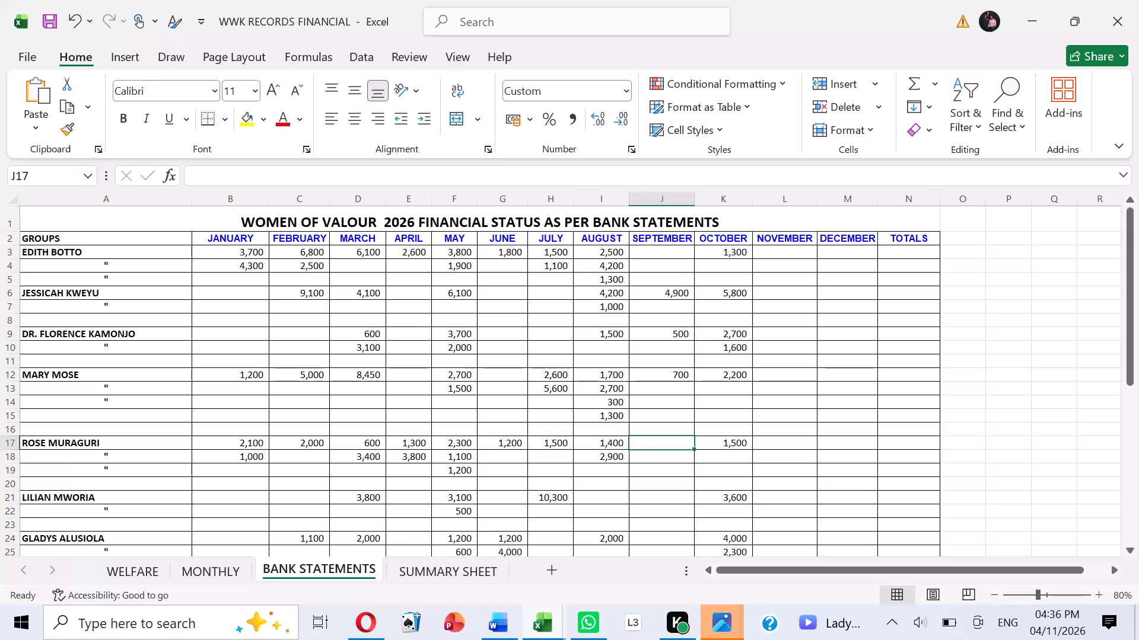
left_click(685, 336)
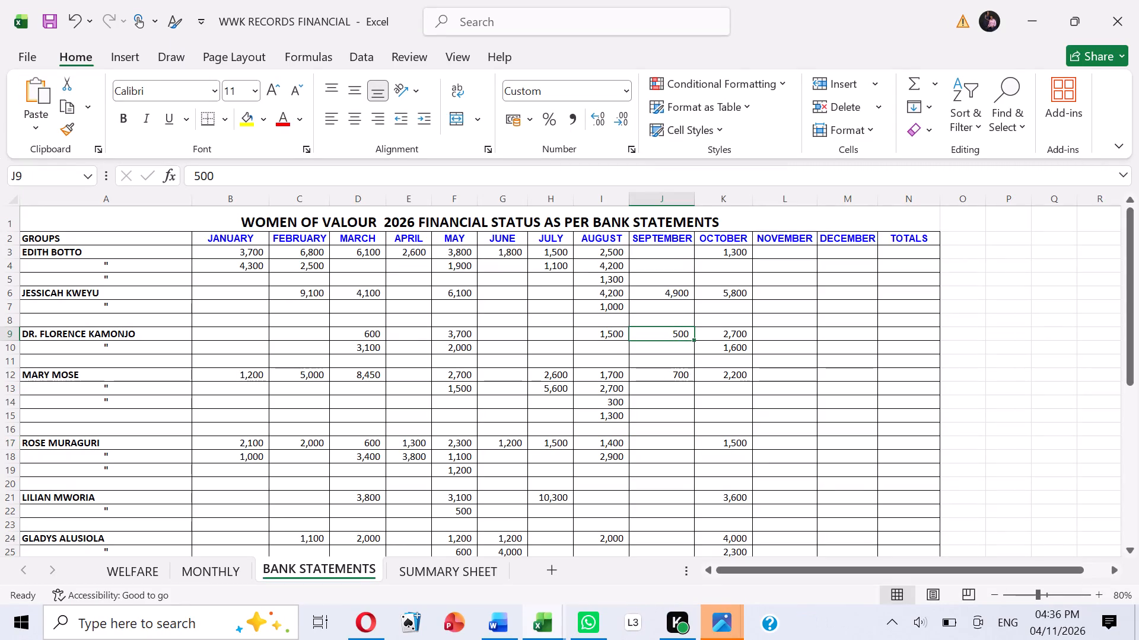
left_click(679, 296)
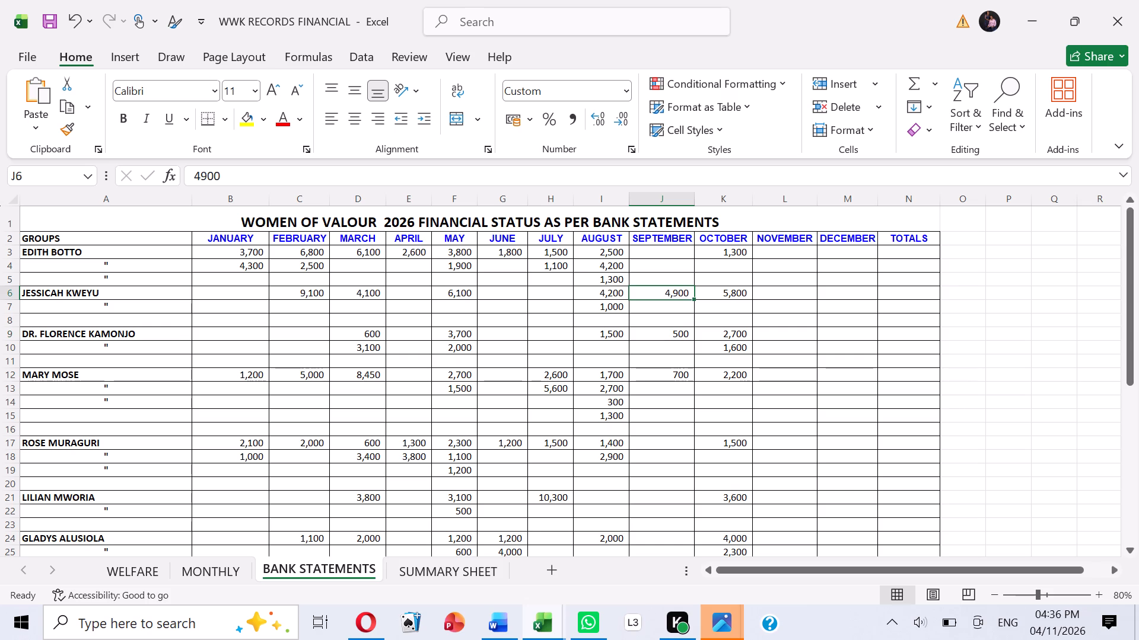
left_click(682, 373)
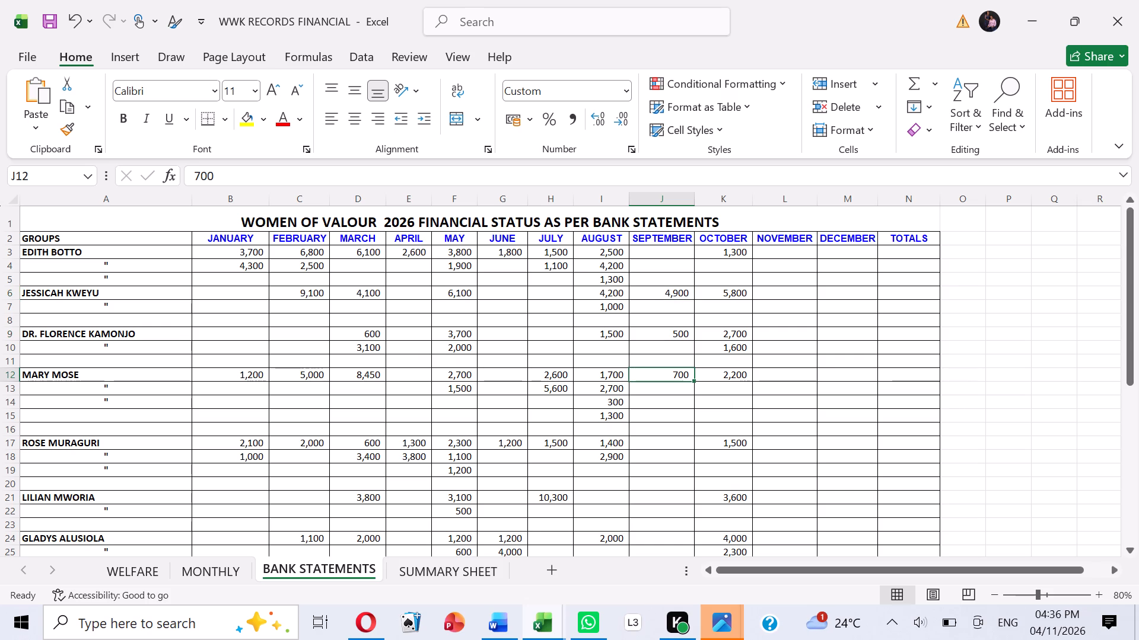
Enter 5000 as the August amount for the group in row 27 of the bank statements sheet.
scroll(110, 479, "down", 1)
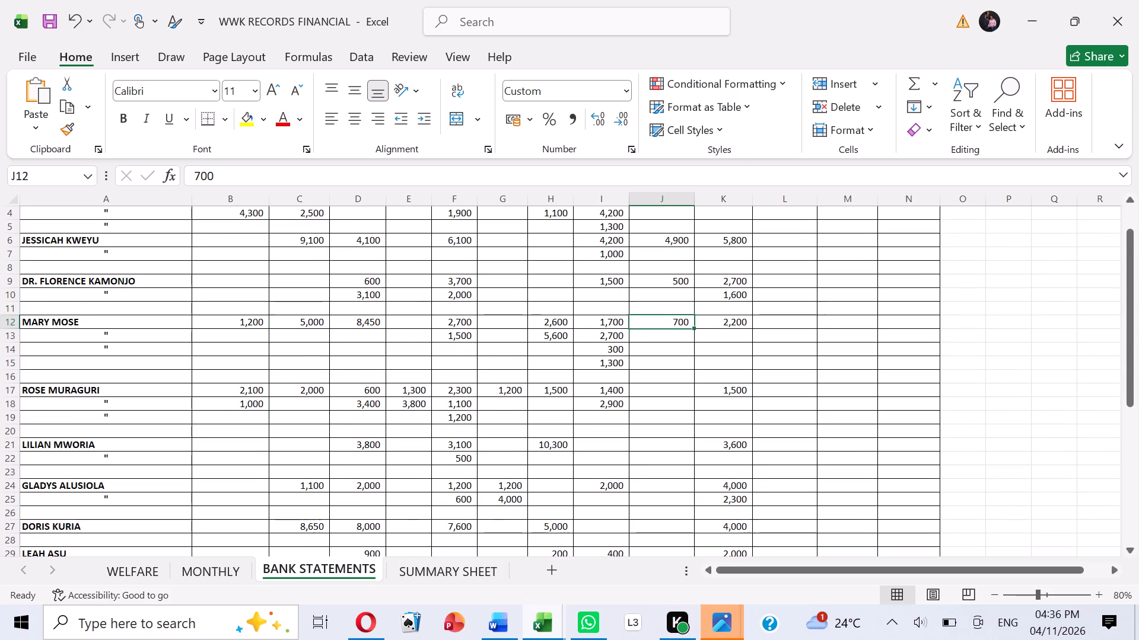
scroll(97, 501, "down", 1)
left_click(94, 484)
key("Right")
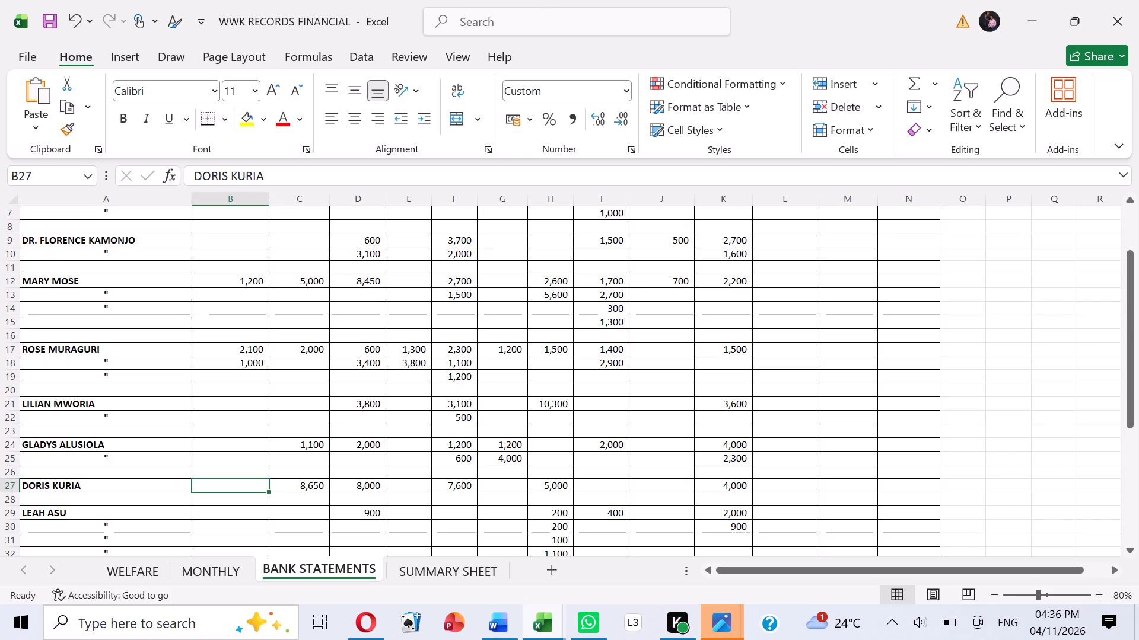
key("Right")
key("Right")
key("Right")
key("Right")
key("Right")
key("Right")
key("Right")
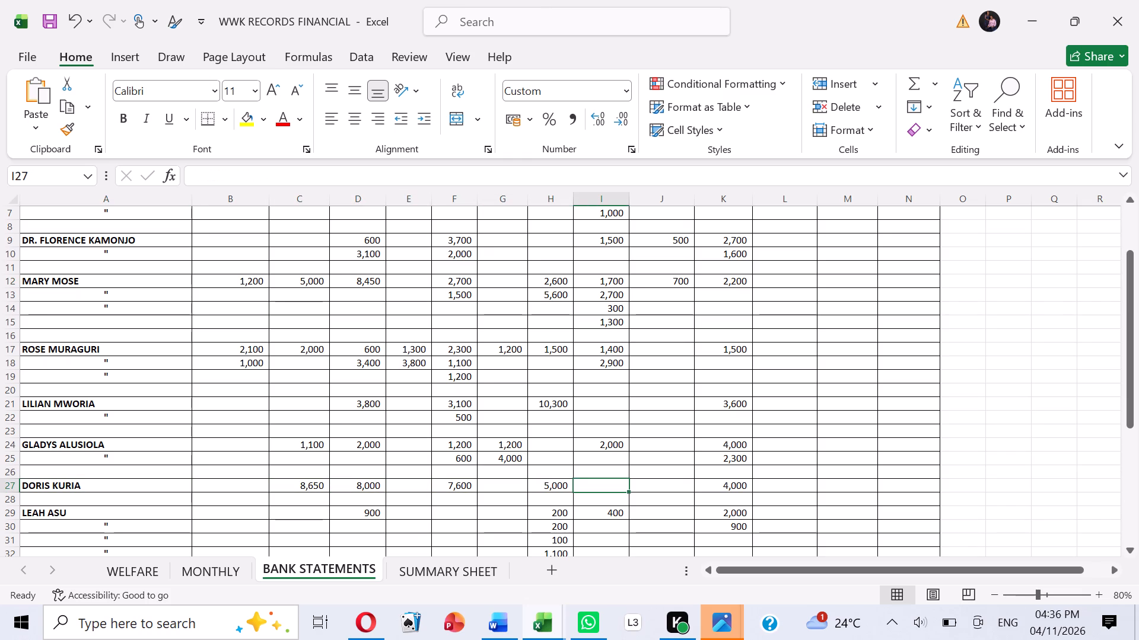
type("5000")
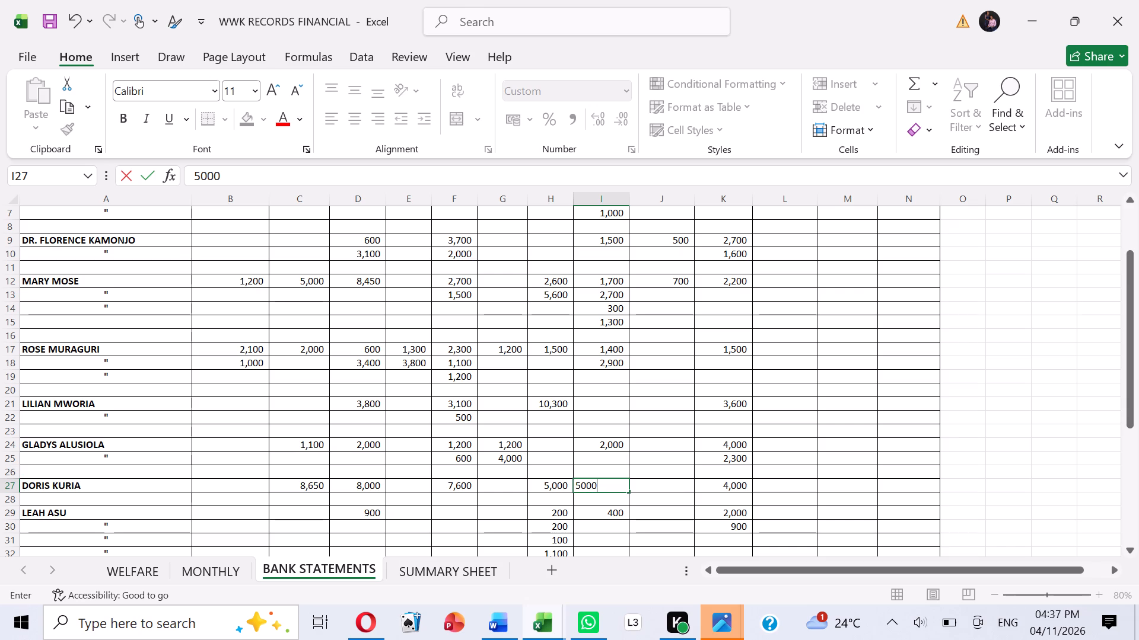
Undo the entry in the August cell of the eighth group, in row 27.
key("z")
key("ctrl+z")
Enter 5000 as the September amount for the eighth group, in row 27.
left_click(647, 484)
scroll(634, 499, "up", 2)
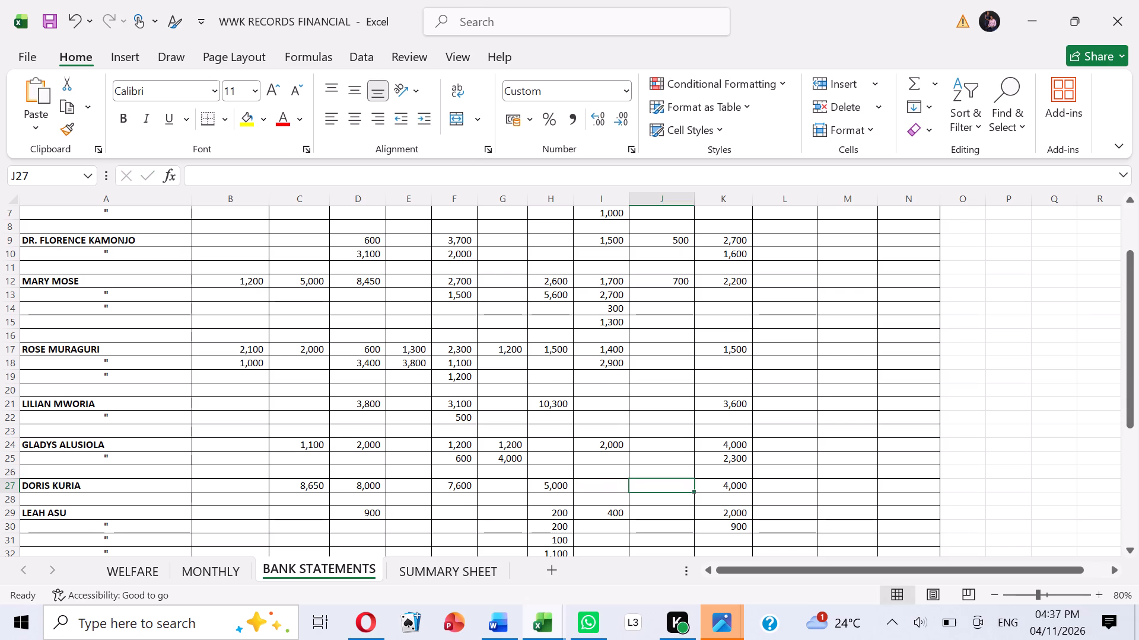
scroll(634, 499, "down", 1)
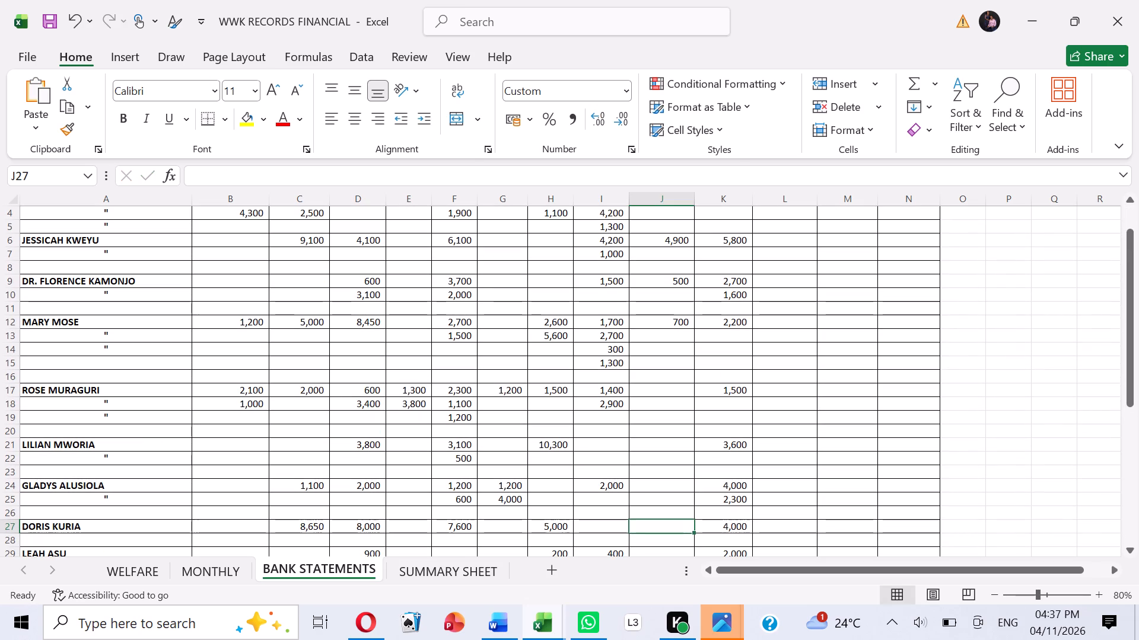
type("50")
key("0")
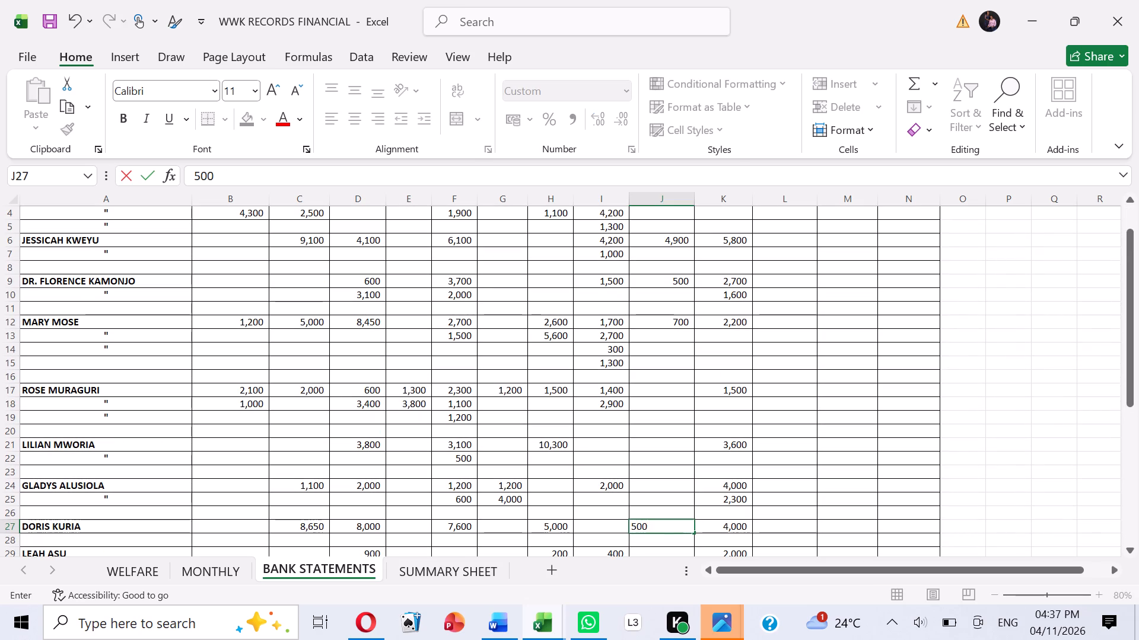
key("0")
left_click(829, 528)
Review the September column from the month headings down to the totals row.
scroll(705, 526, "up", 2)
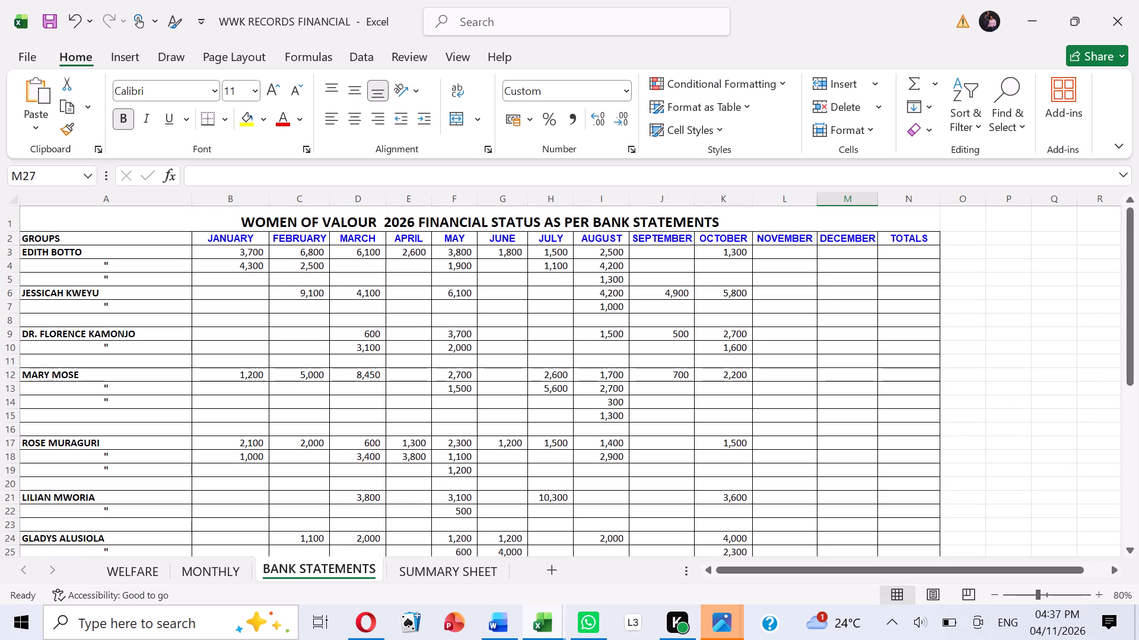
scroll(699, 508, "up", 3)
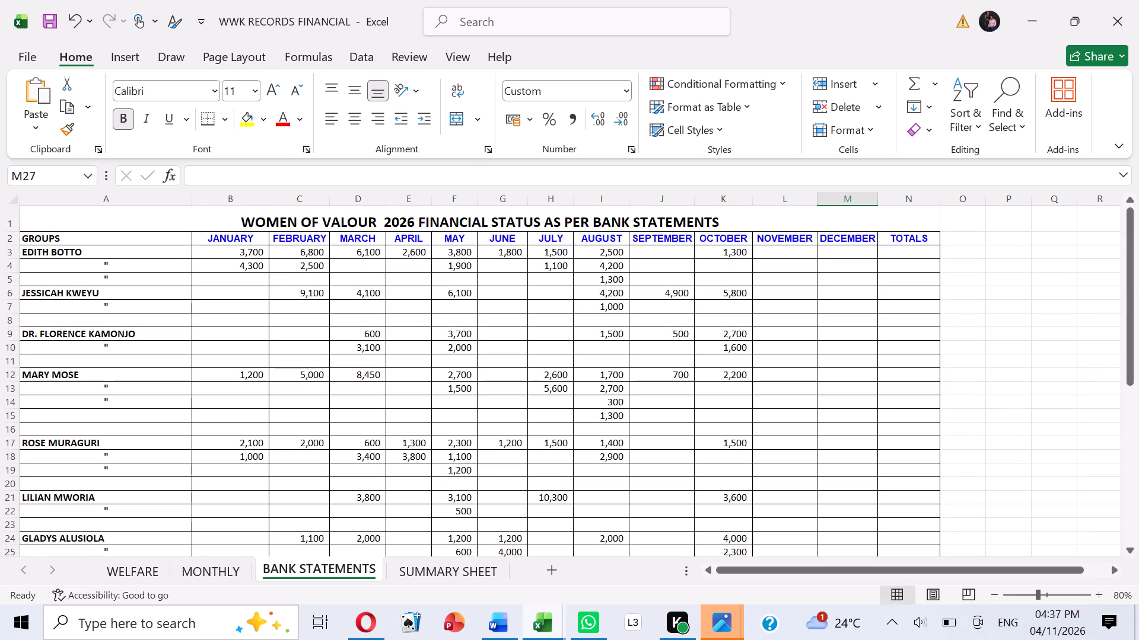
scroll(575, 504, "down", 2)
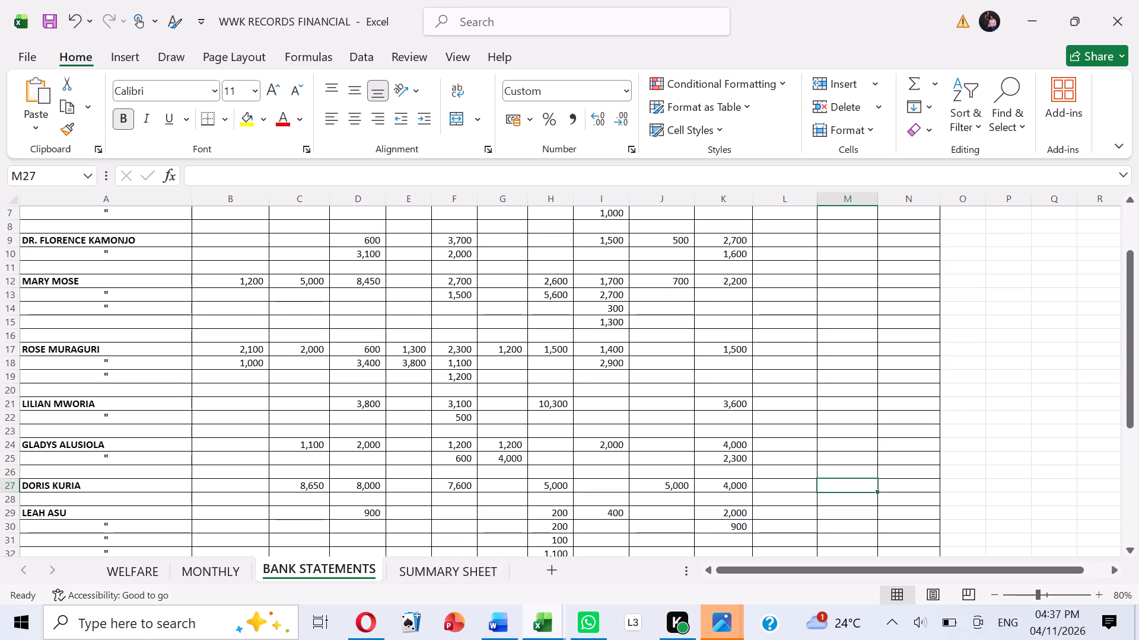
left_click(671, 503)
scroll(642, 469, "up", 3)
scroll(642, 469, "down", 1)
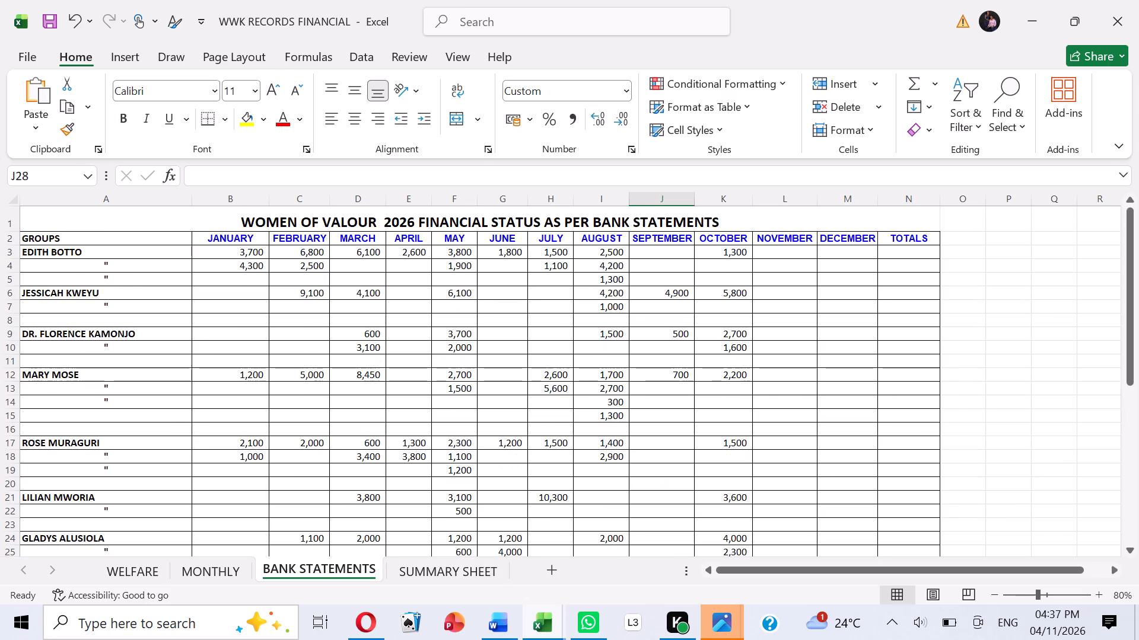
scroll(642, 469, "down", 7)
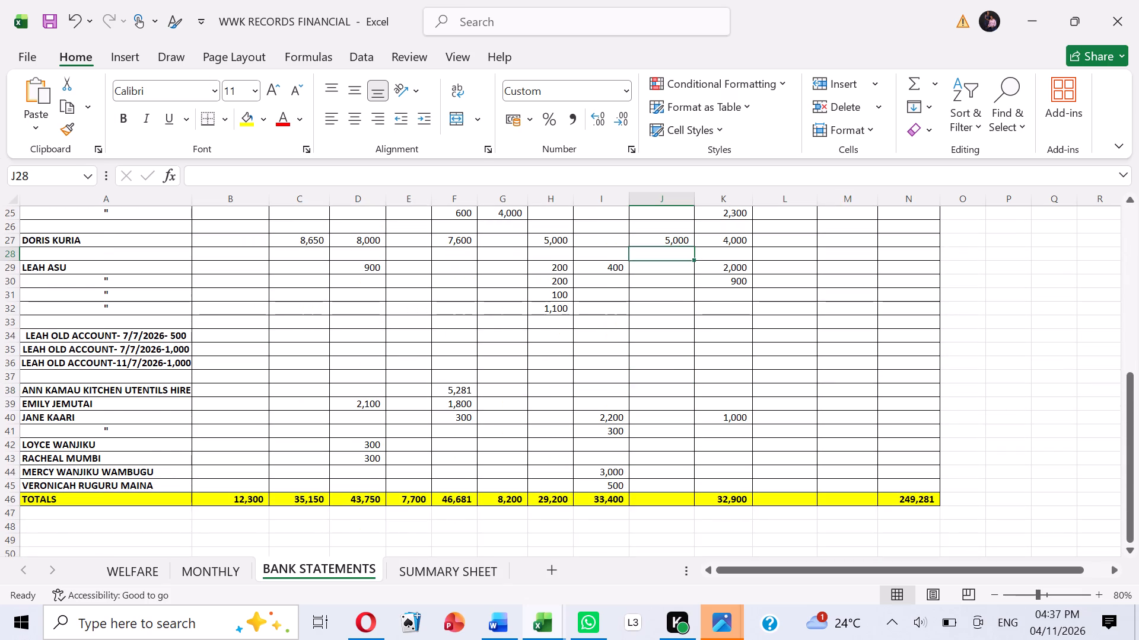
Enter 1400 as the September amount for the fifth group, in its first line at row 17.
scroll(642, 469, "up", 2)
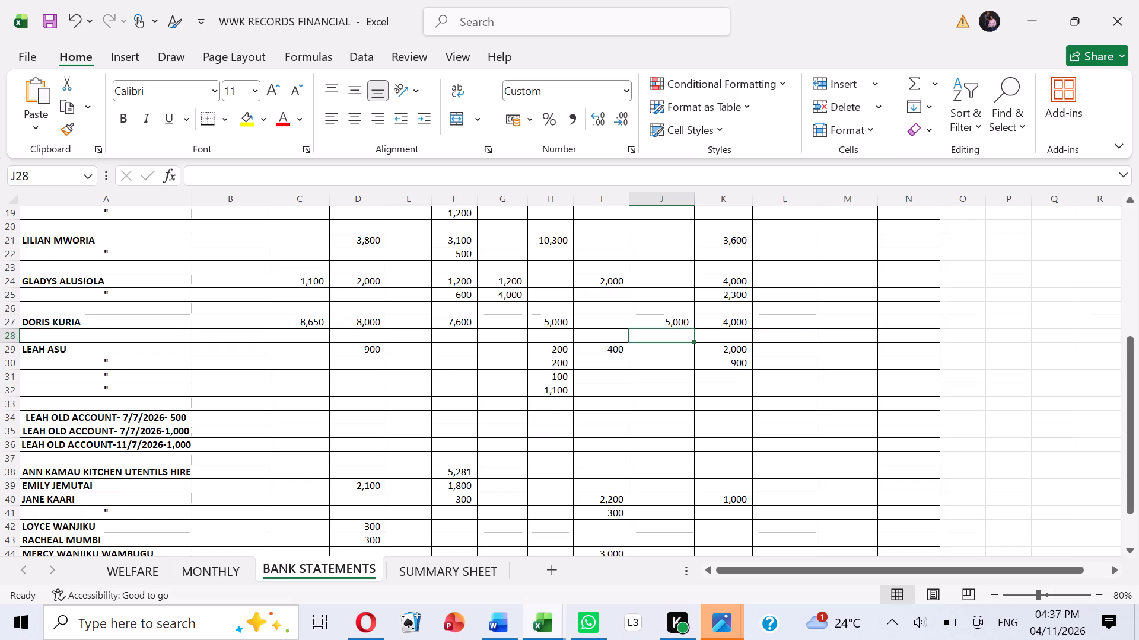
scroll(637, 353, "up", 2)
left_click(104, 269)
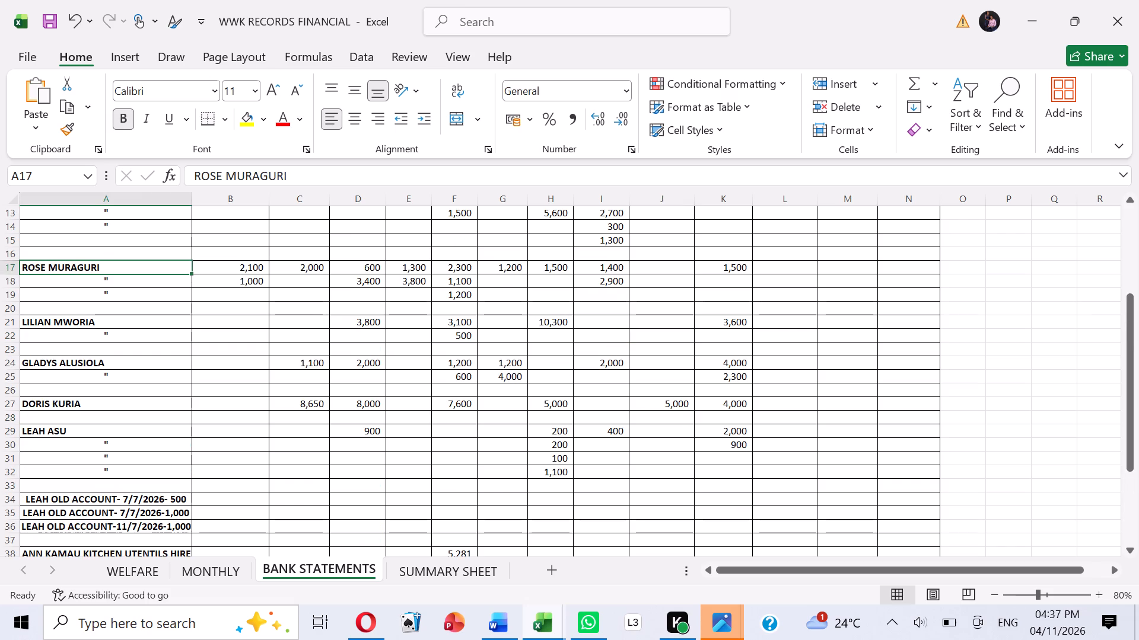
key("Right")
key("Right")
key("Right")
key("Right")
key("Right")
key("Right")
key("Right")
key("Right")
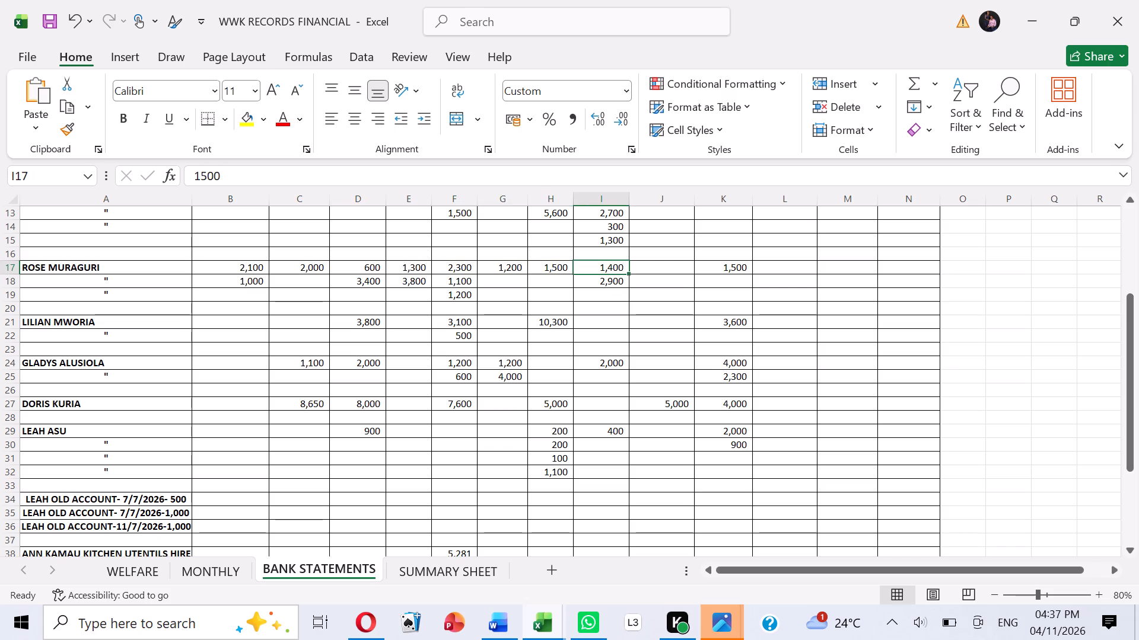
key("Right")
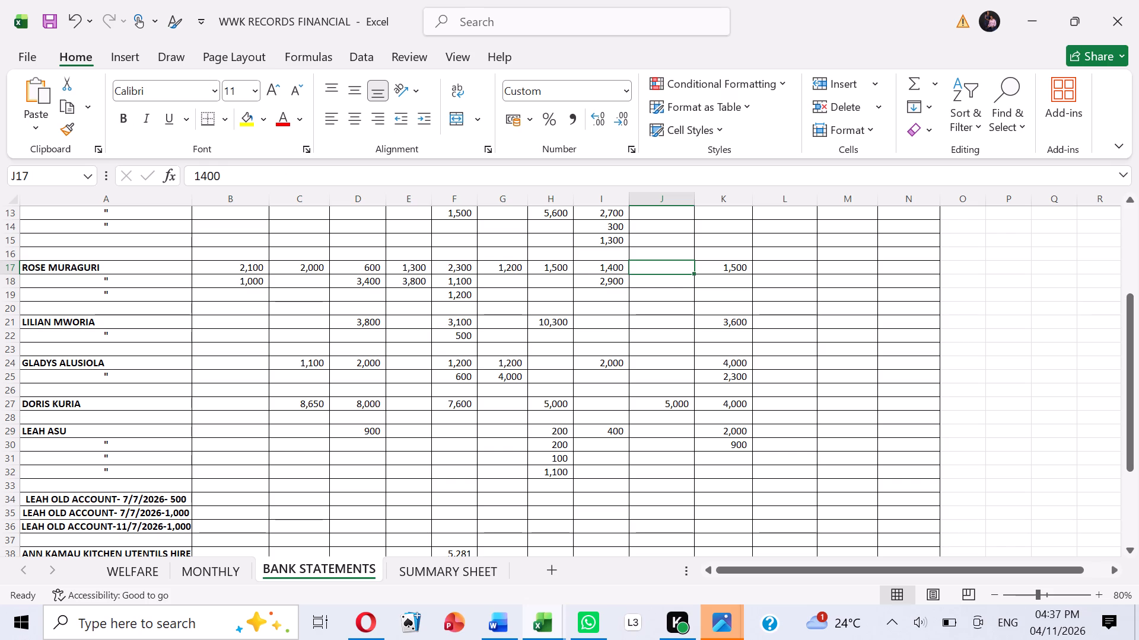
type("1400")
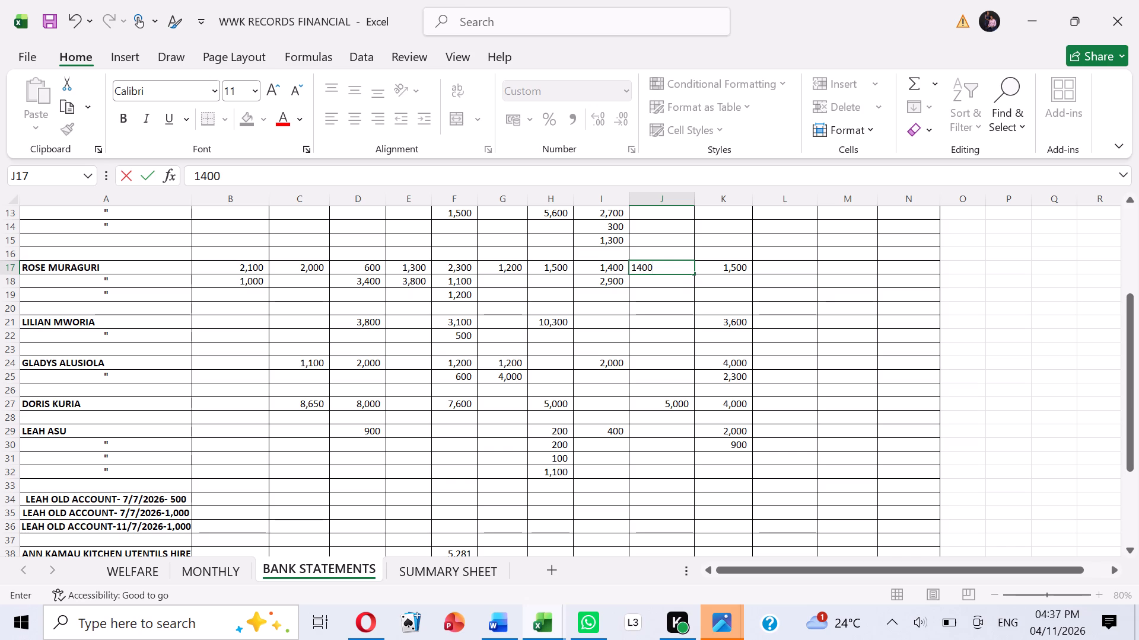
Enter 1200 as the September amount for the seventh group, in its first line at row 24.
left_click(139, 369)
key("Right")
key("Right")
key("Right")
key("Right")
key("Right")
key("Right")
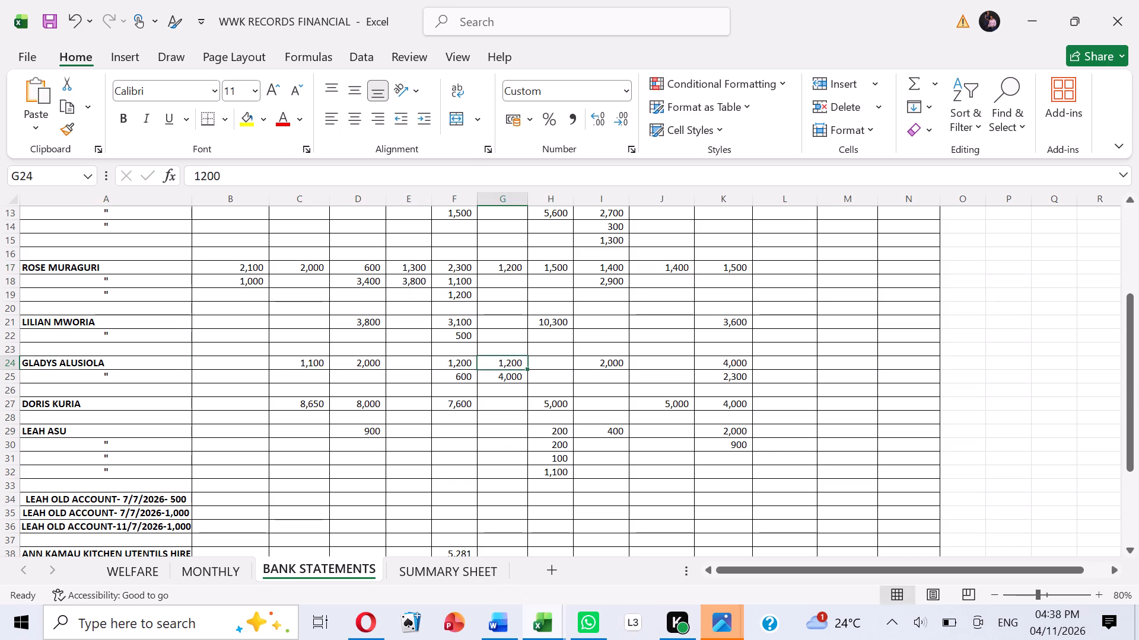
key("Right")
key("Right")
key("Right")
type("1200")
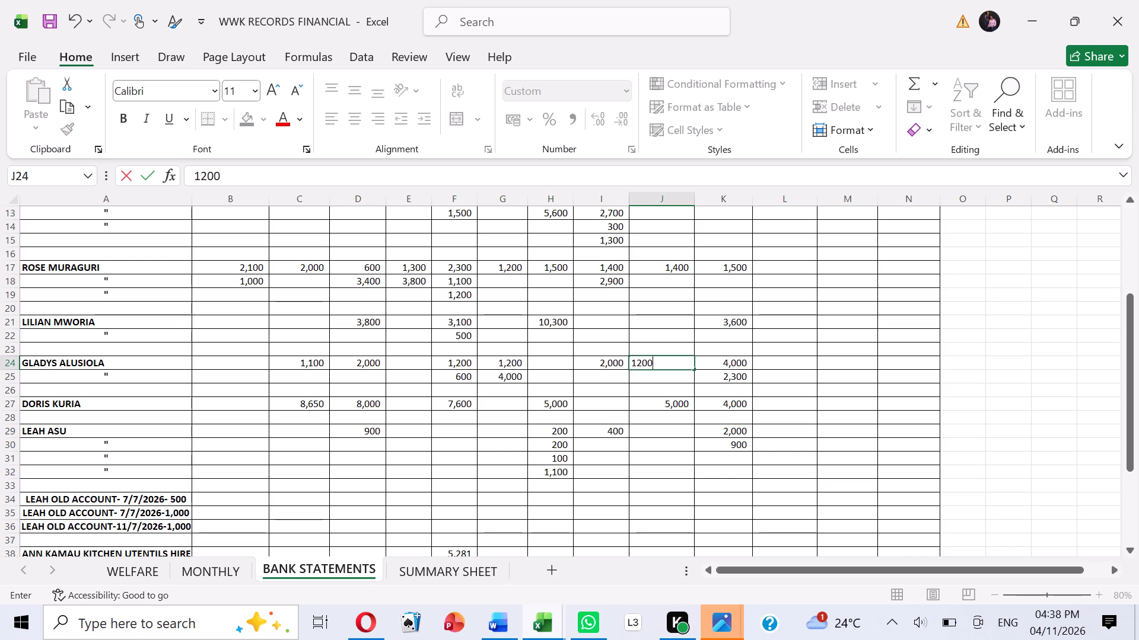
left_click(415, 475)
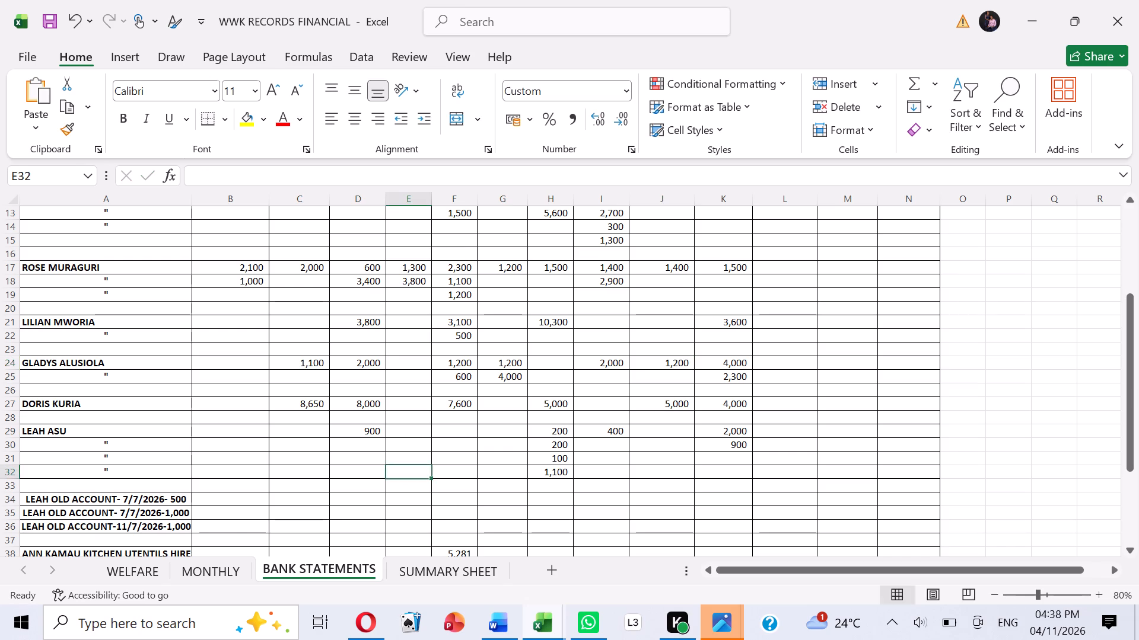
Enter 100 as the September amount for the individual account in row 40, below the old account lines.
scroll(415, 475, "down", 5)
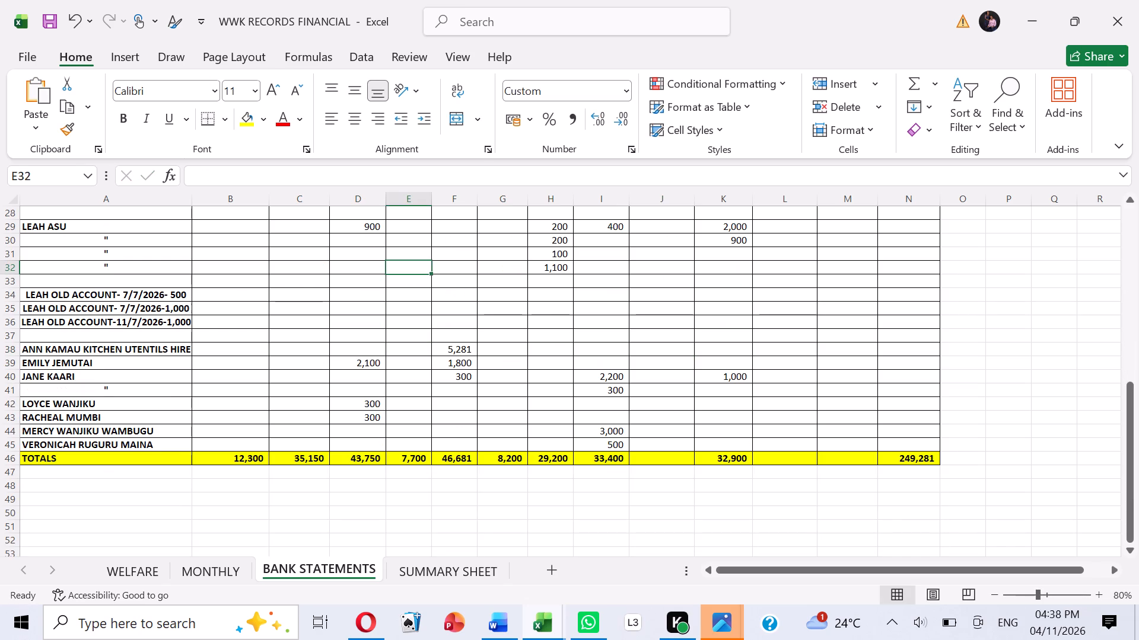
left_click(98, 372)
key("Right")
key("Right")
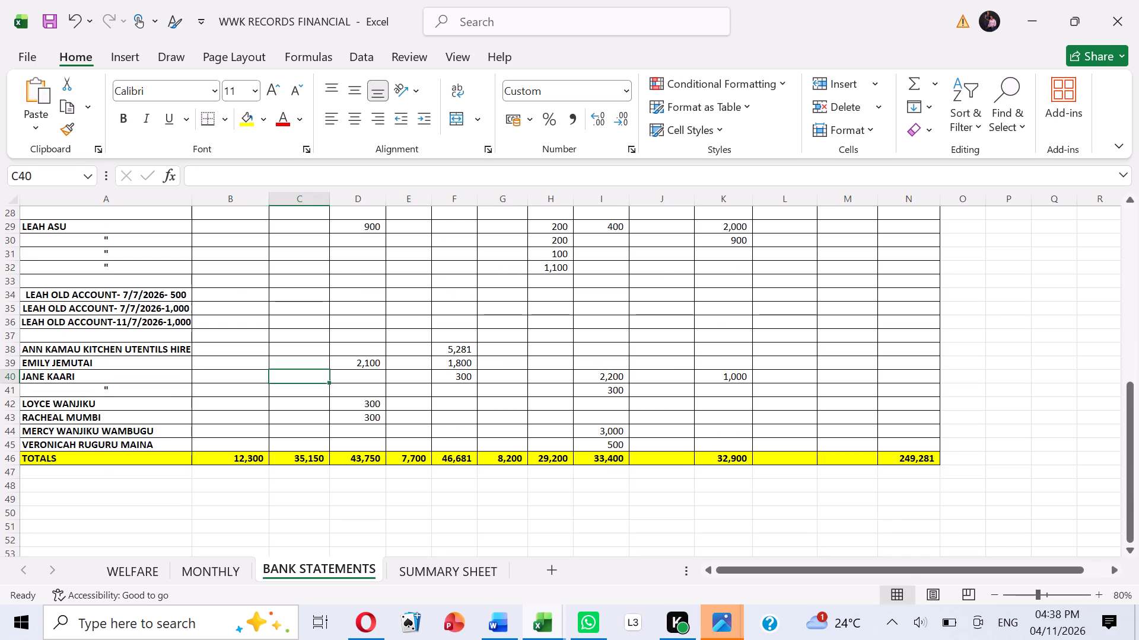
key("Right")
key("Right")
key("Right")
key("Right")
key("Right")
key("Right")
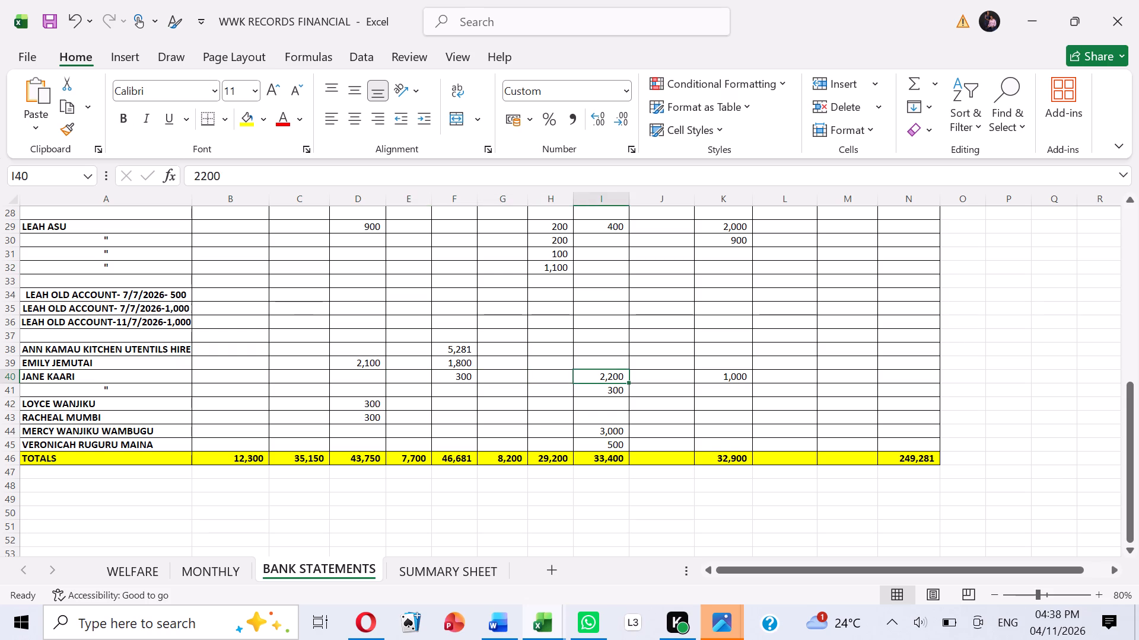
key("Right")
type("100")
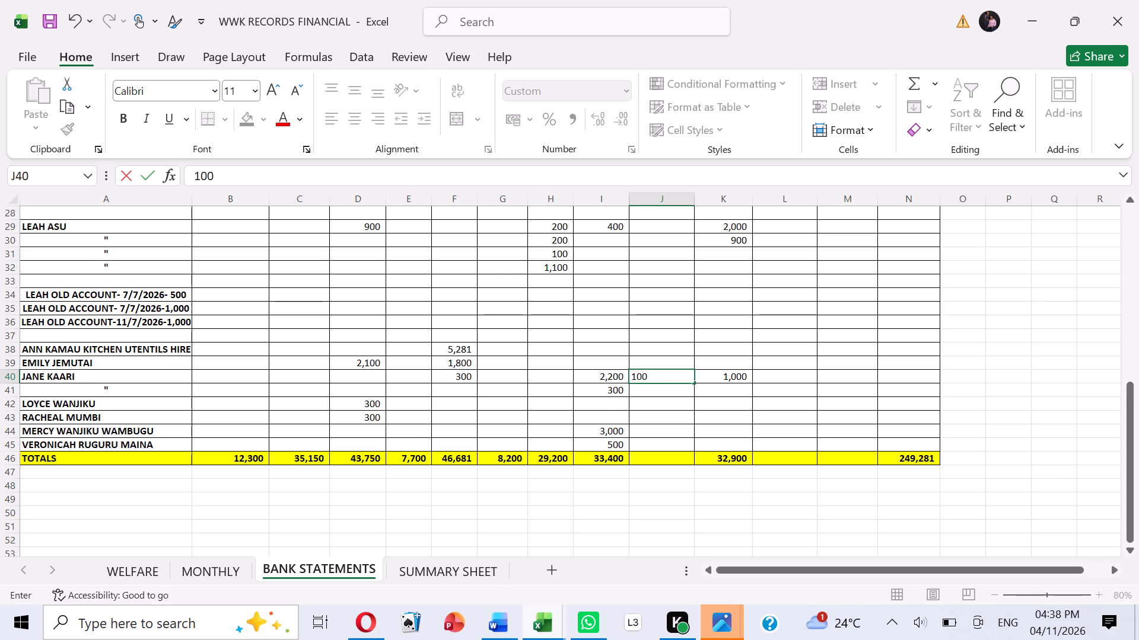
left_click(247, 260)
Enter 1500 as the second September amount for the fourth group, in row 13.
scroll(174, 323, "up", 2)
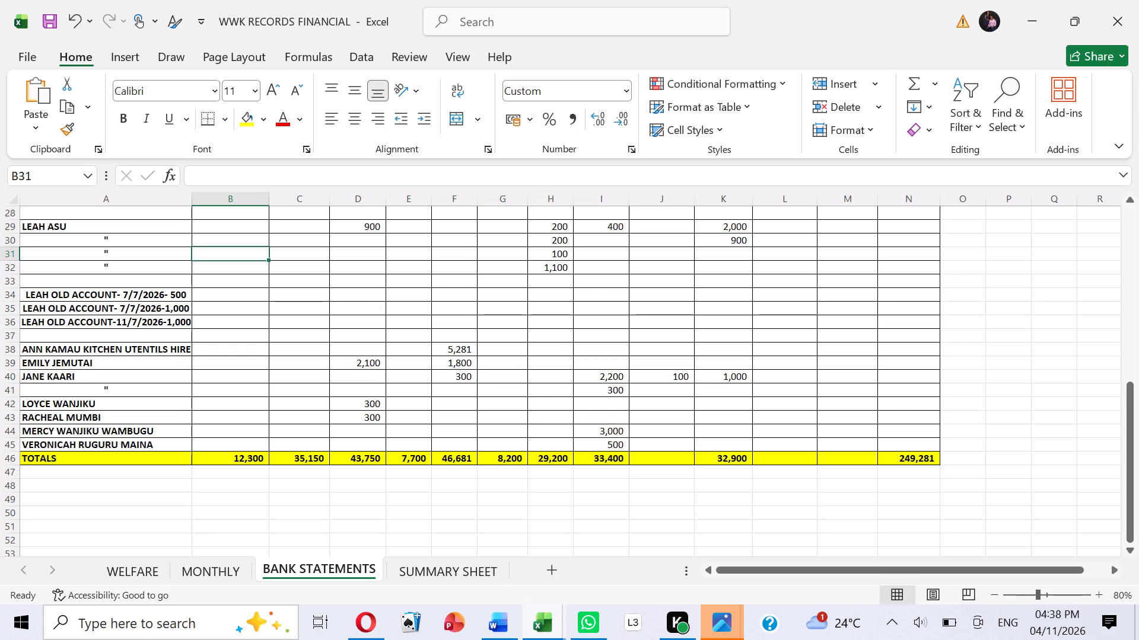
scroll(174, 323, "up", 2)
scroll(113, 360, "up", 3)
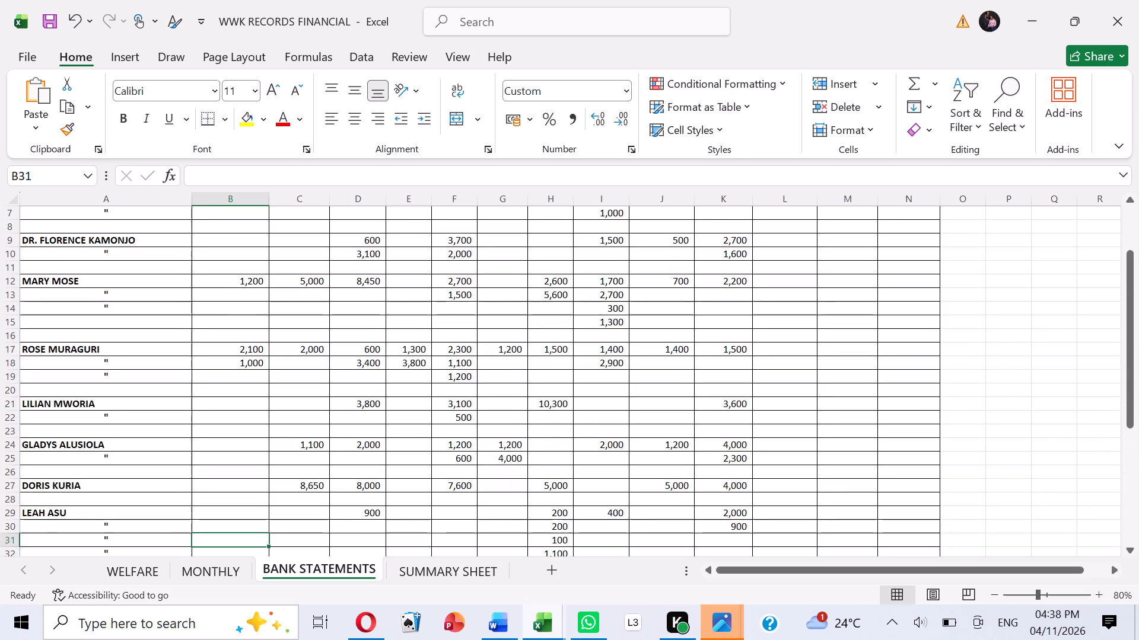
left_click(98, 283)
key("Right")
key("Right")
key("Right")
key("Right")
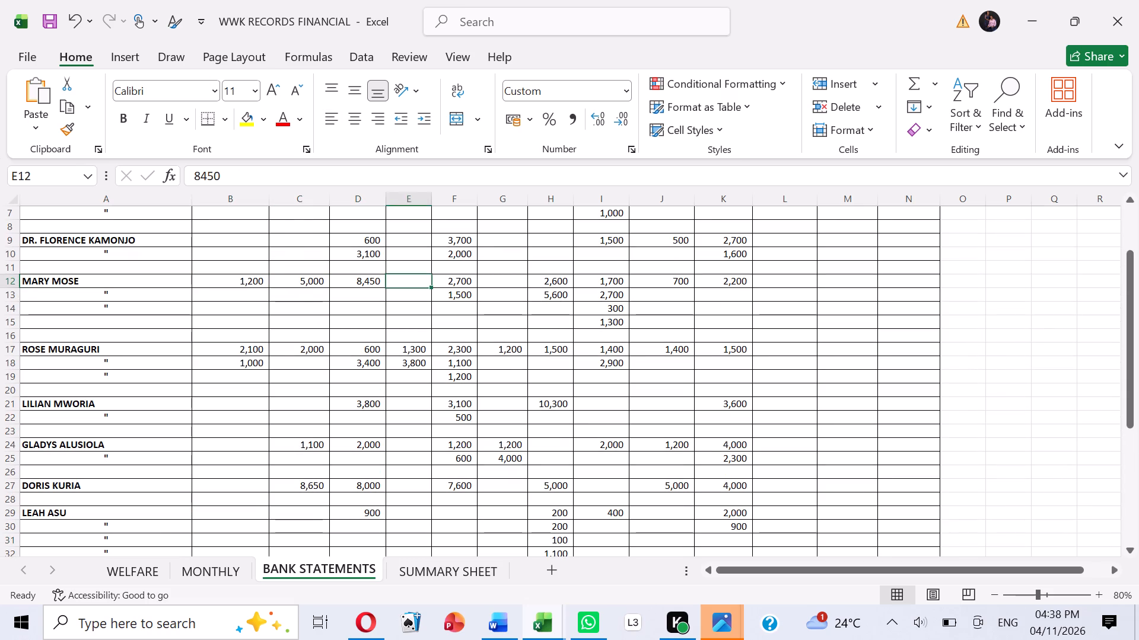
key("Right")
key("Right")
key("Right")
key("Right")
key("Right")
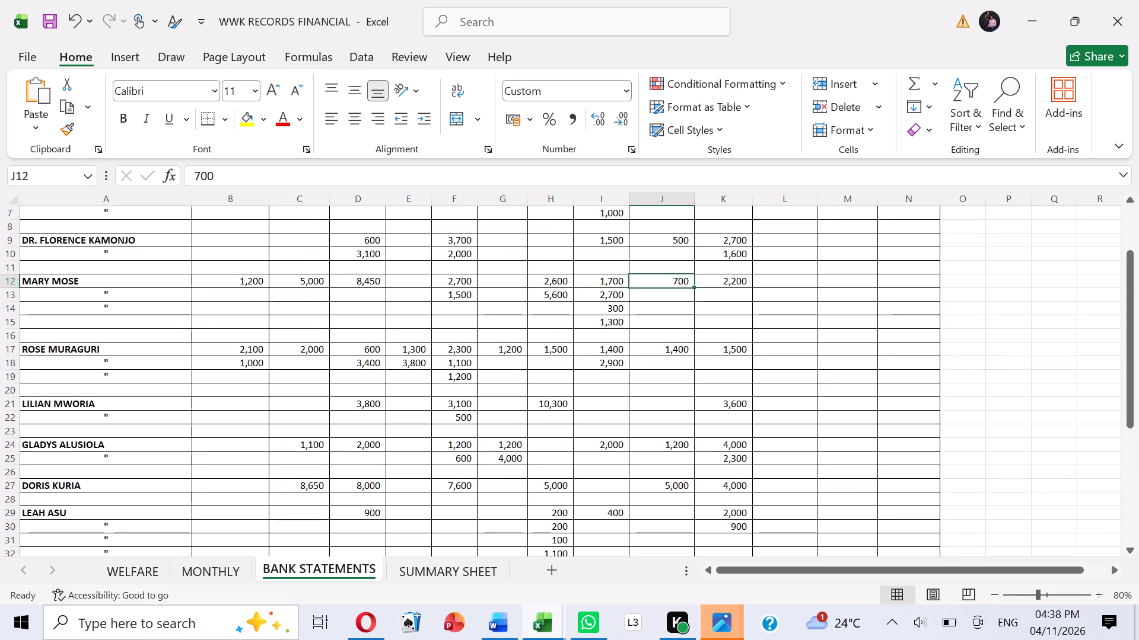
key("Return")
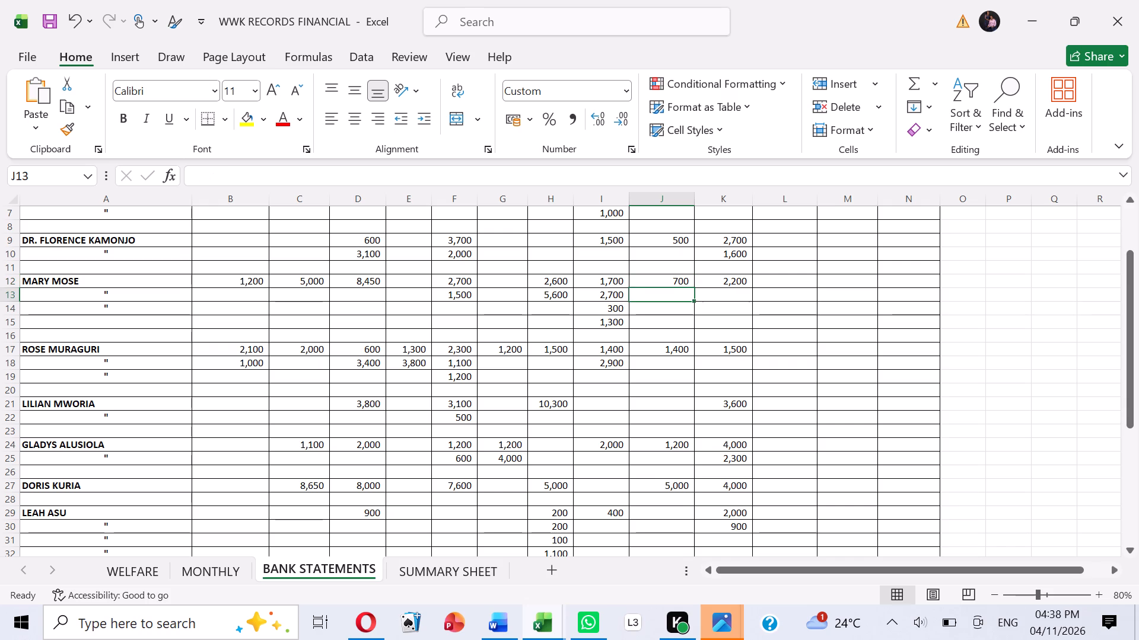
type("1500")
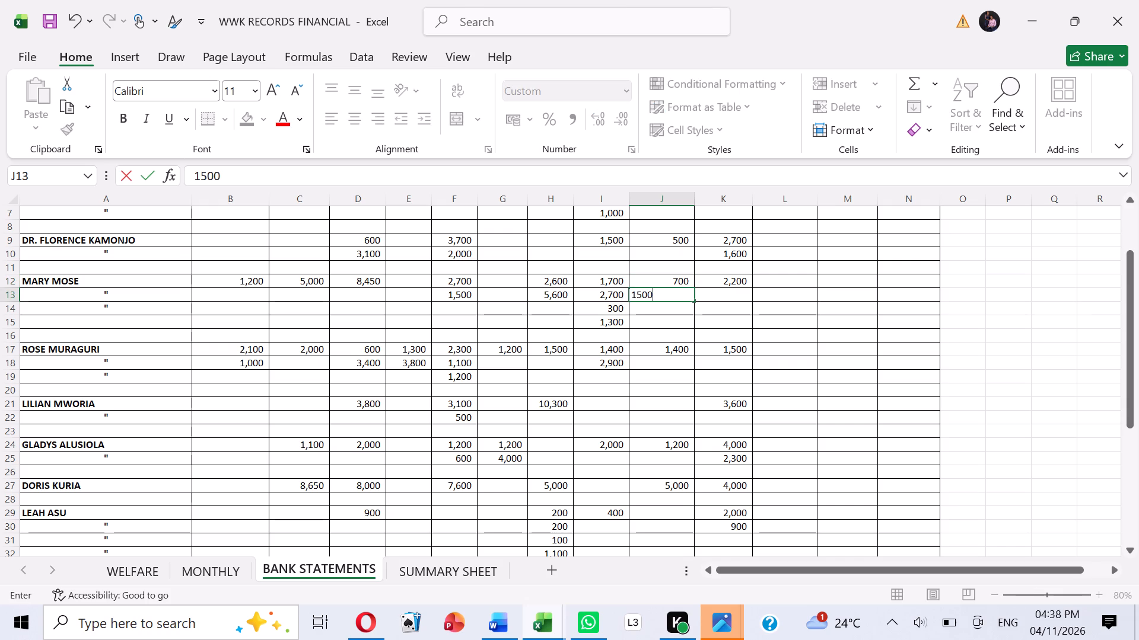
Enter 2000 as the second September amount for the fifth group, in row 18.
scroll(152, 296, "up", 2)
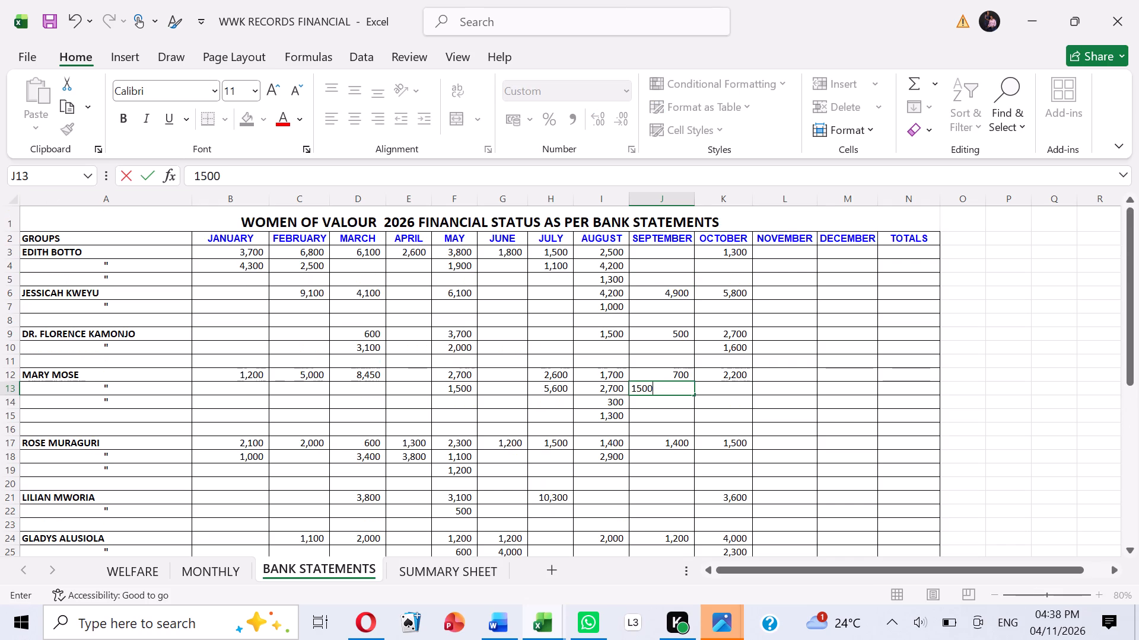
left_click(105, 437)
key("Right")
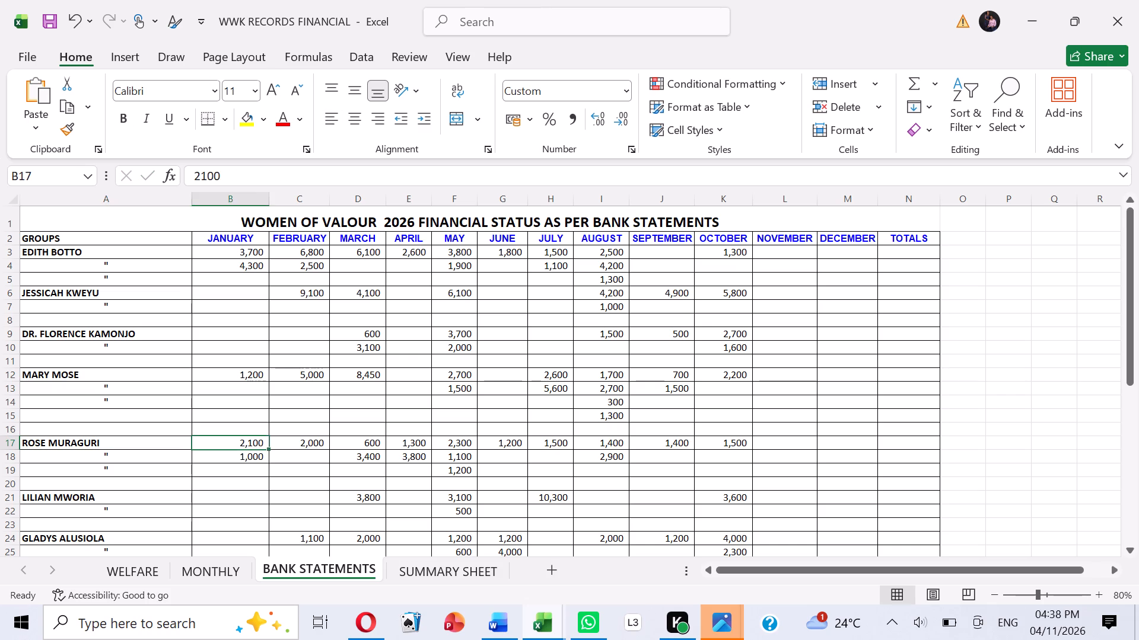
key("Right")
key("Right")
key("Right")
key("Right")
key("Right")
key("Right")
key("Right")
key("Right")
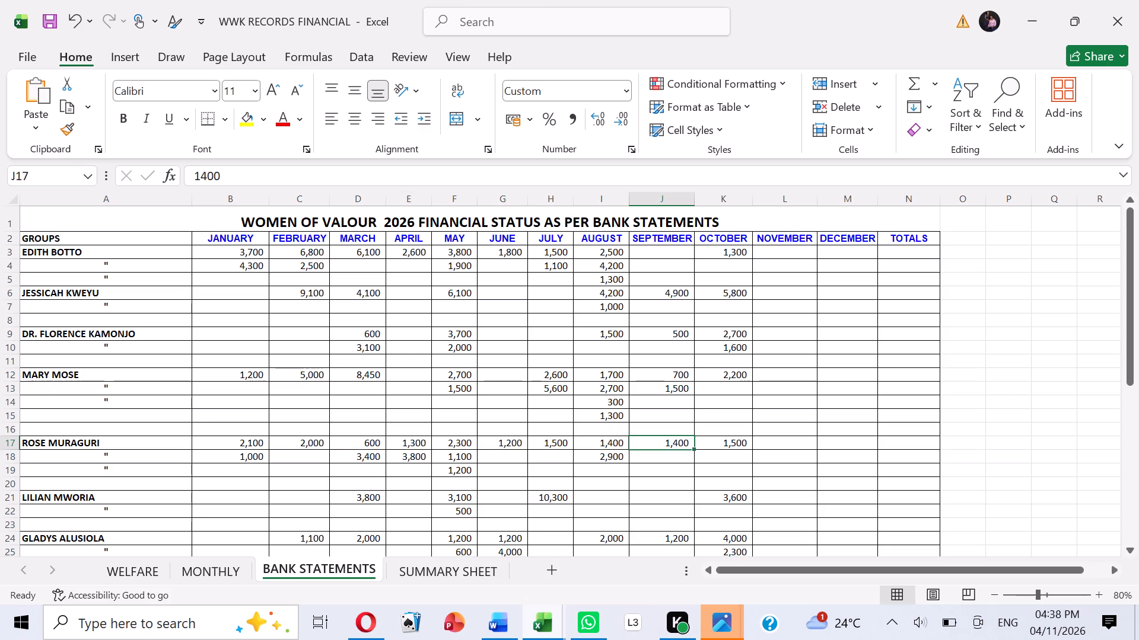
key("Return")
type("2000")
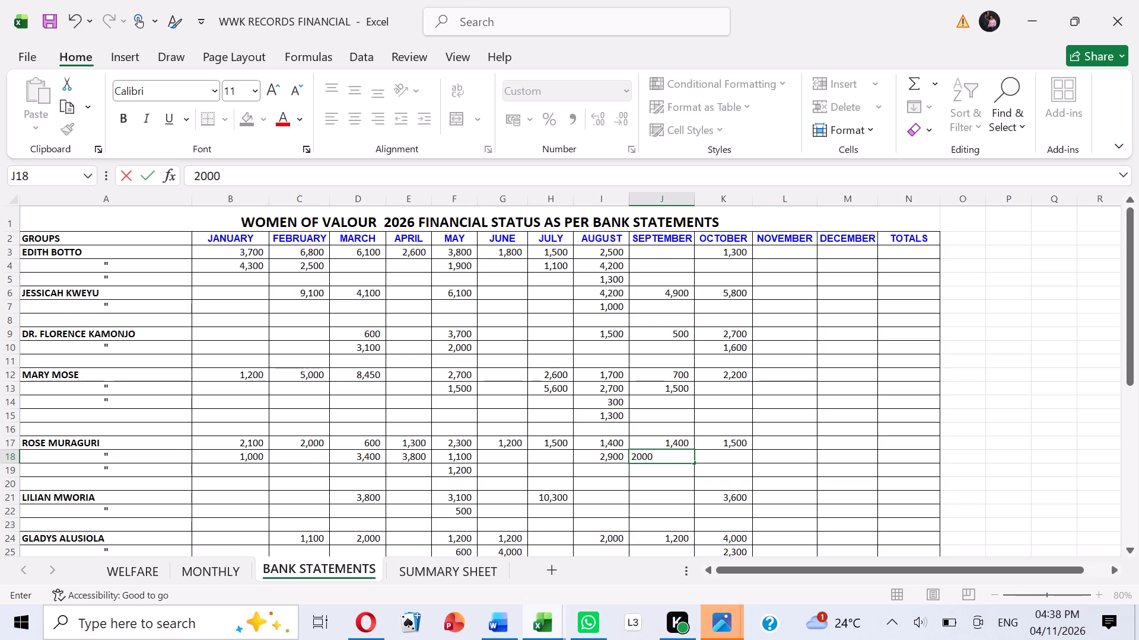
left_click(823, 451)
Check the September entries across all groups, from the month headings down to the totals row.
scroll(757, 464, "down", 1)
scroll(757, 464, "up", 1)
scroll(756, 465, "down", 4)
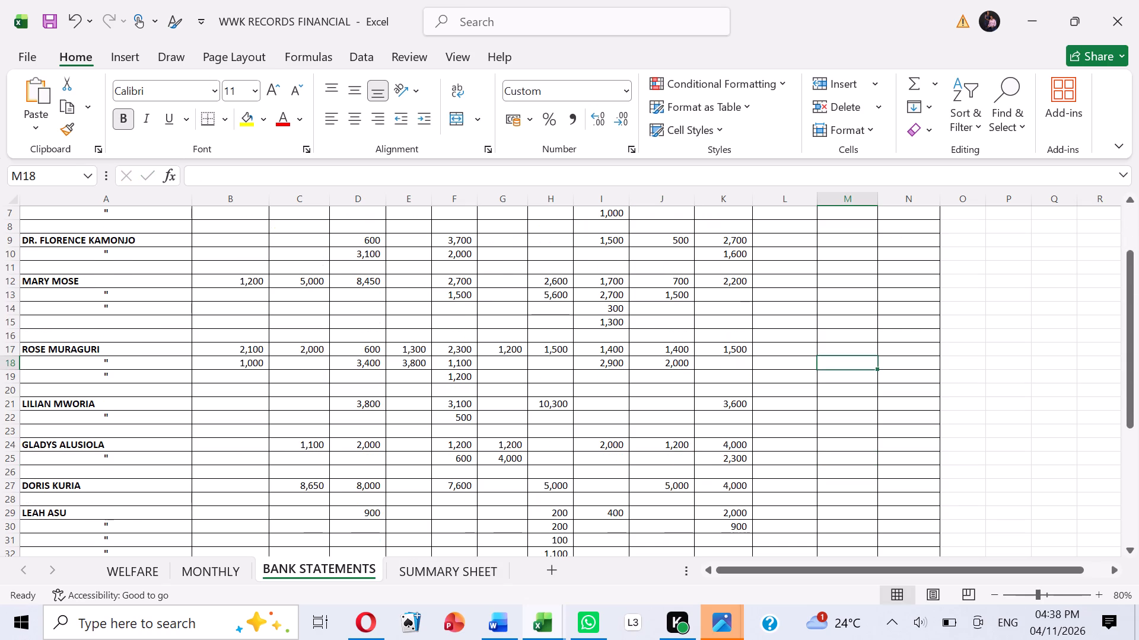
scroll(743, 470, "down", 5)
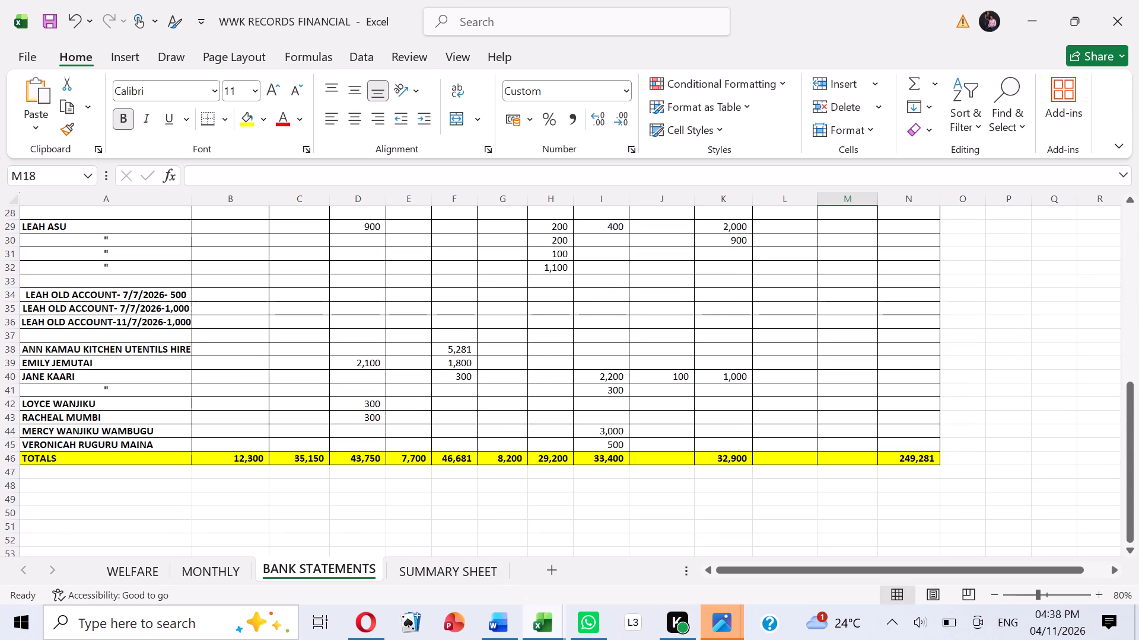
left_click(726, 479)
scroll(504, 503, "up", 12)
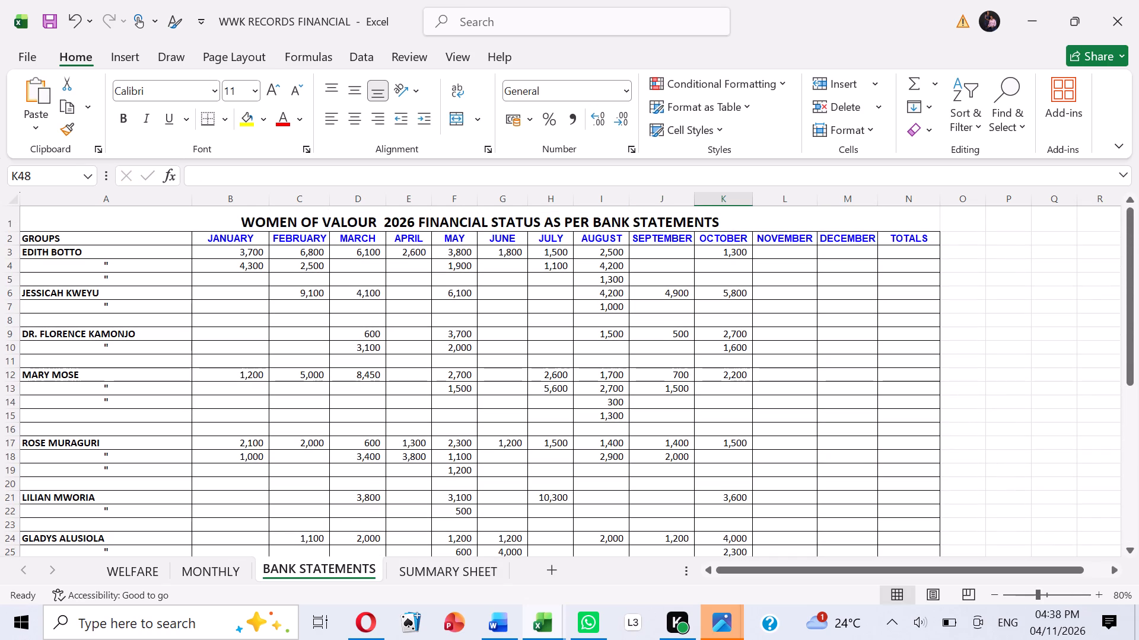
AutoSum the January to October columns from the first group's row down to the totals row, filling in the September total.
left_click_drag(243, 252, 730, 407)
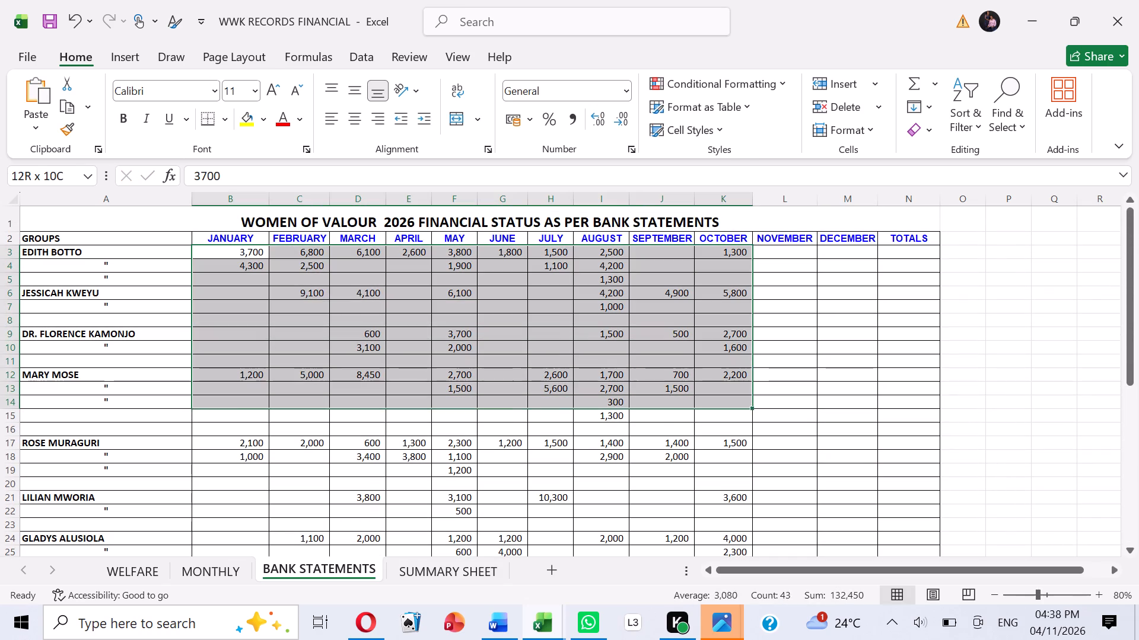
left_click_drag(730, 407, 727, 587)
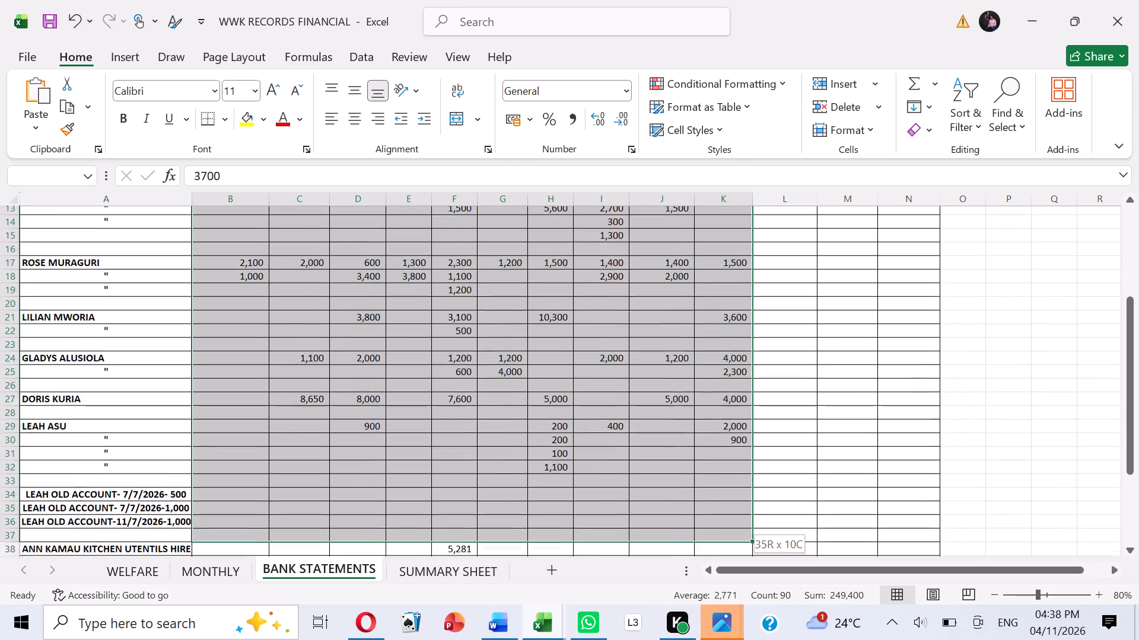
left_click_drag(727, 587, 718, 573)
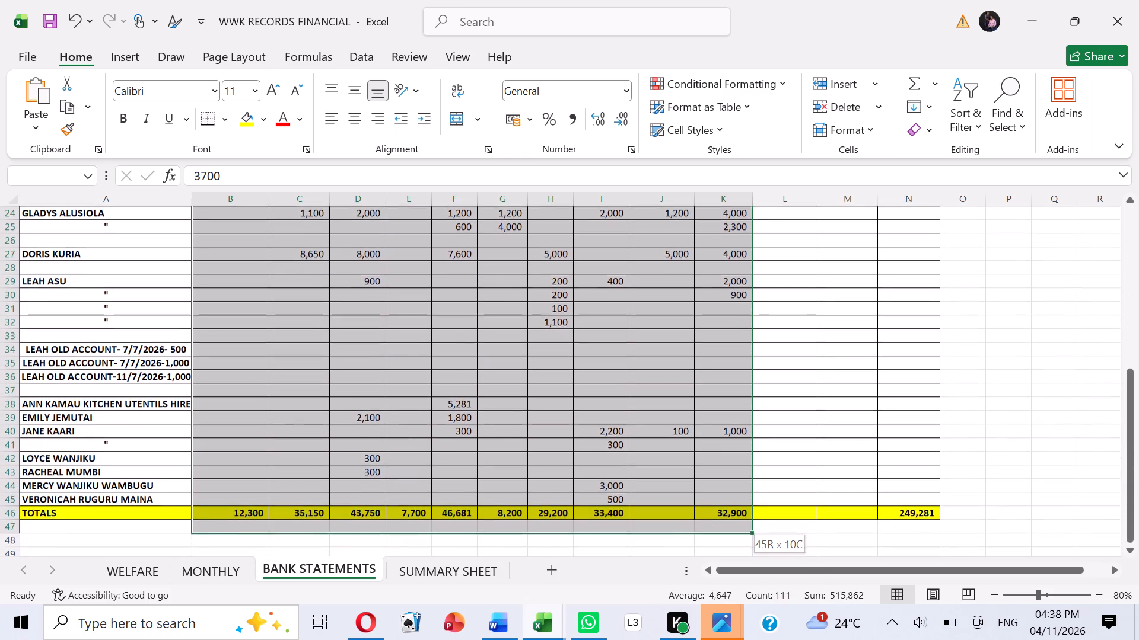
left_click_drag(718, 573, 715, 514)
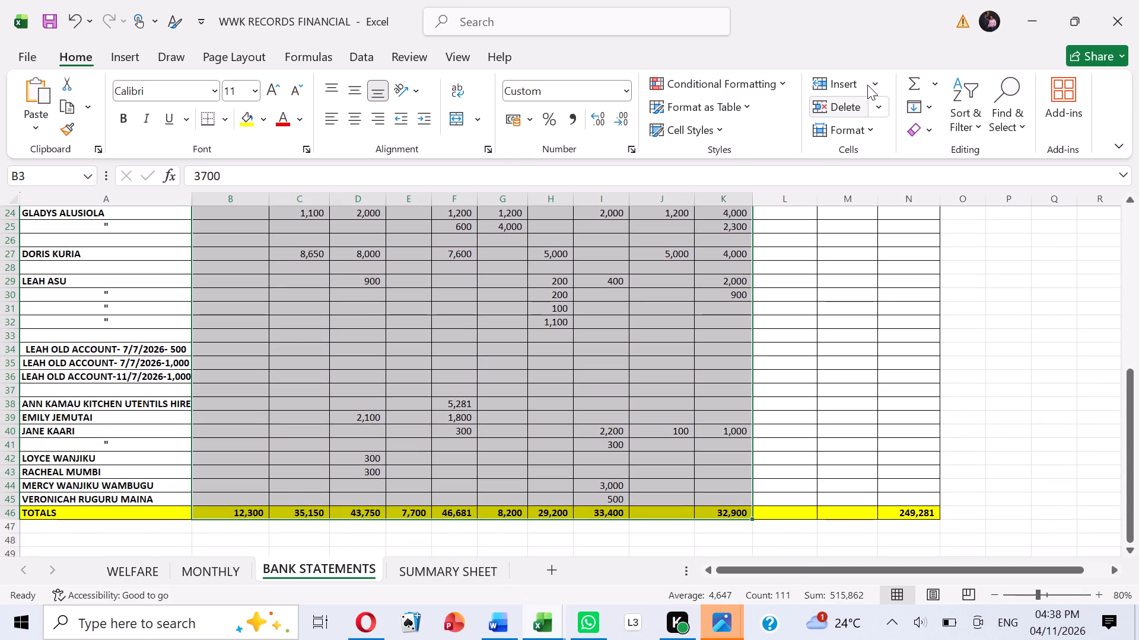
left_click(907, 84)
scroll(740, 272, "down", 4)
scroll(699, 323, "down", 4)
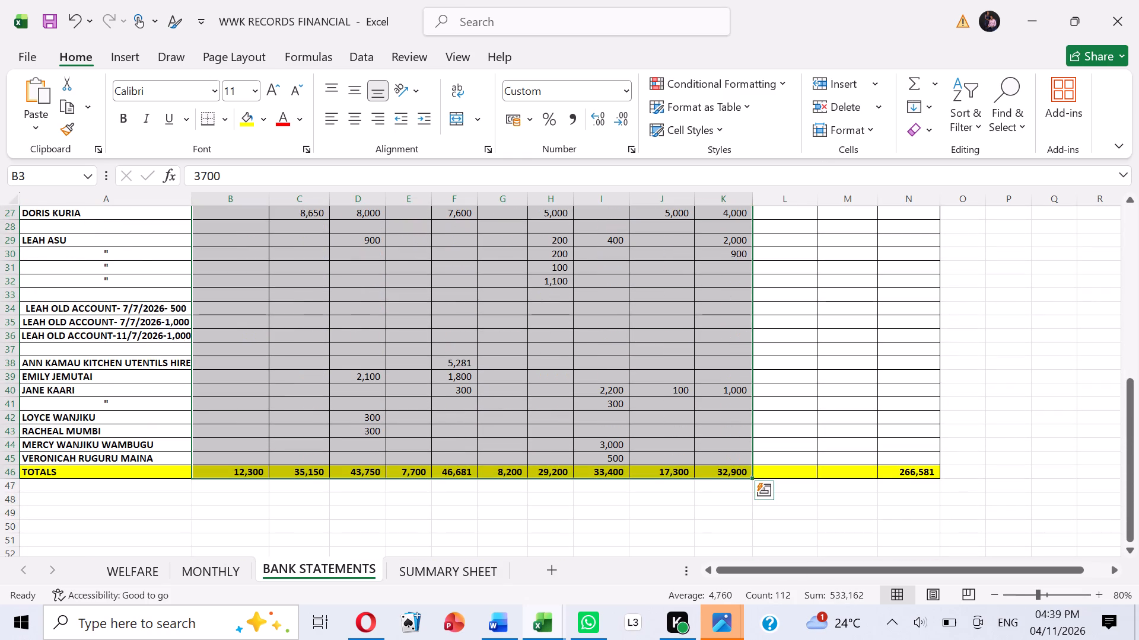
left_click(680, 516)
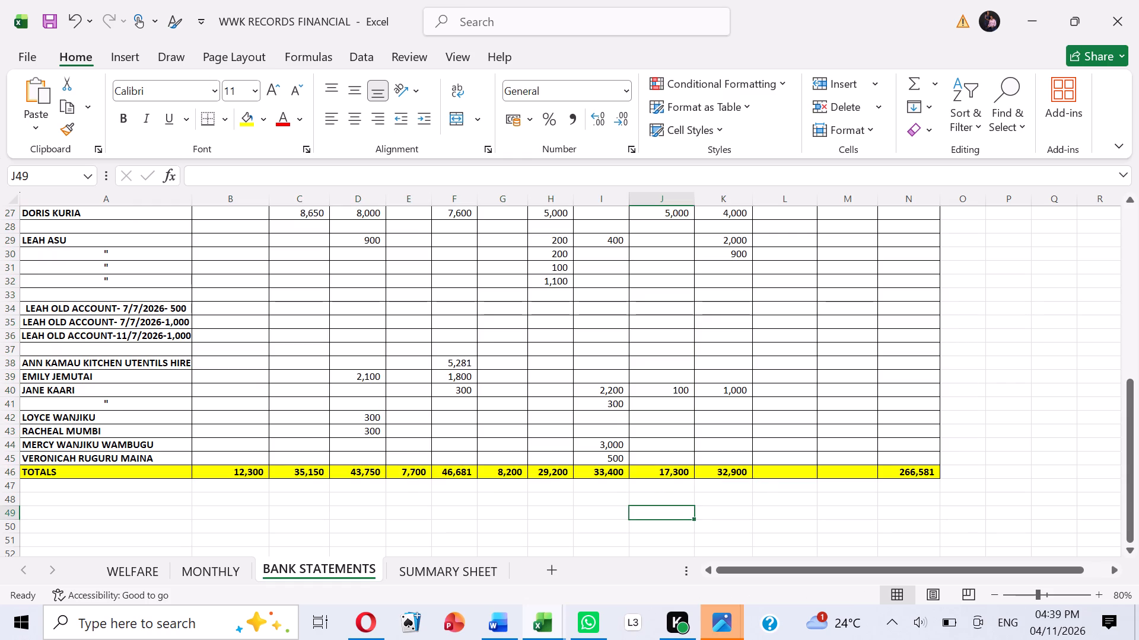
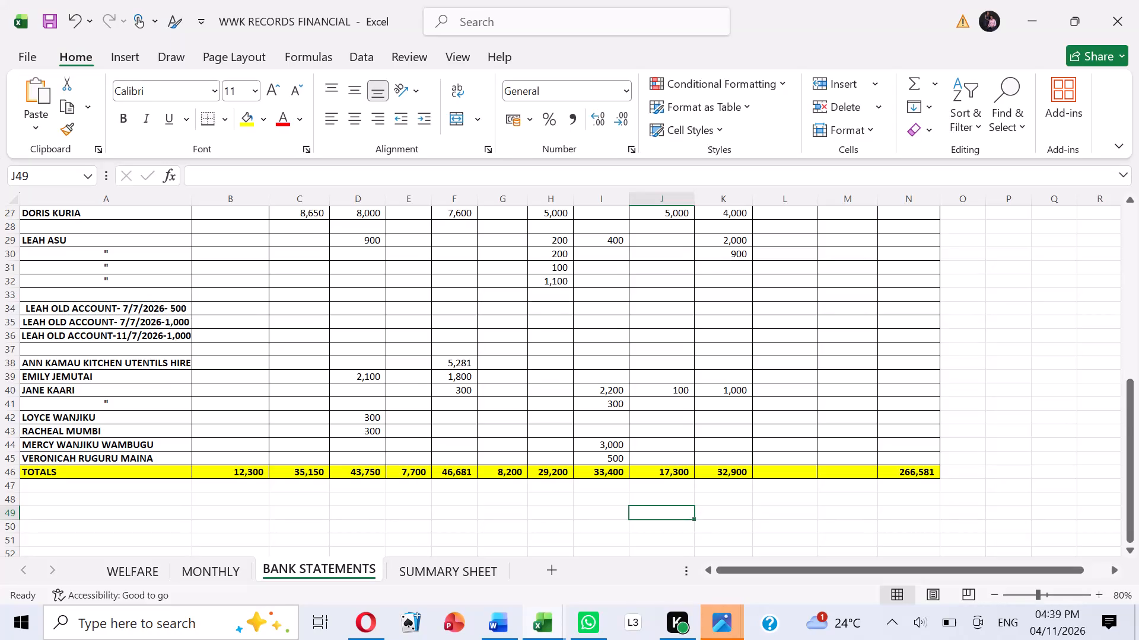
Review the monthly entries of every group and account on the bank statements sheet, from the headings down to the totals row.
scroll(544, 412, "up", 2)
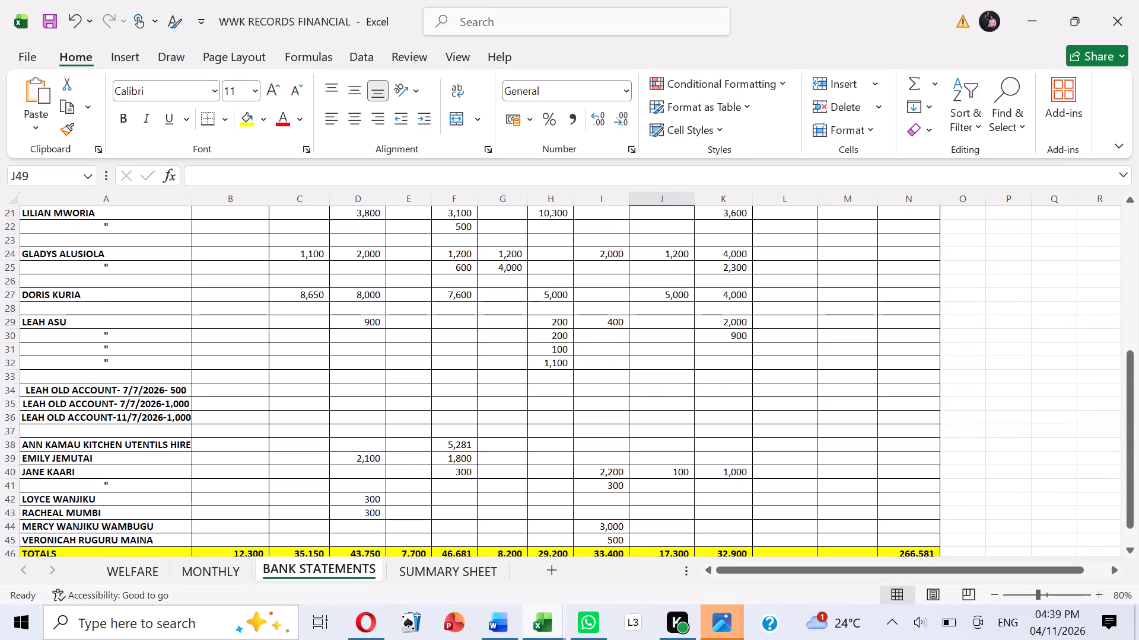
scroll(179, 347, "up", 5)
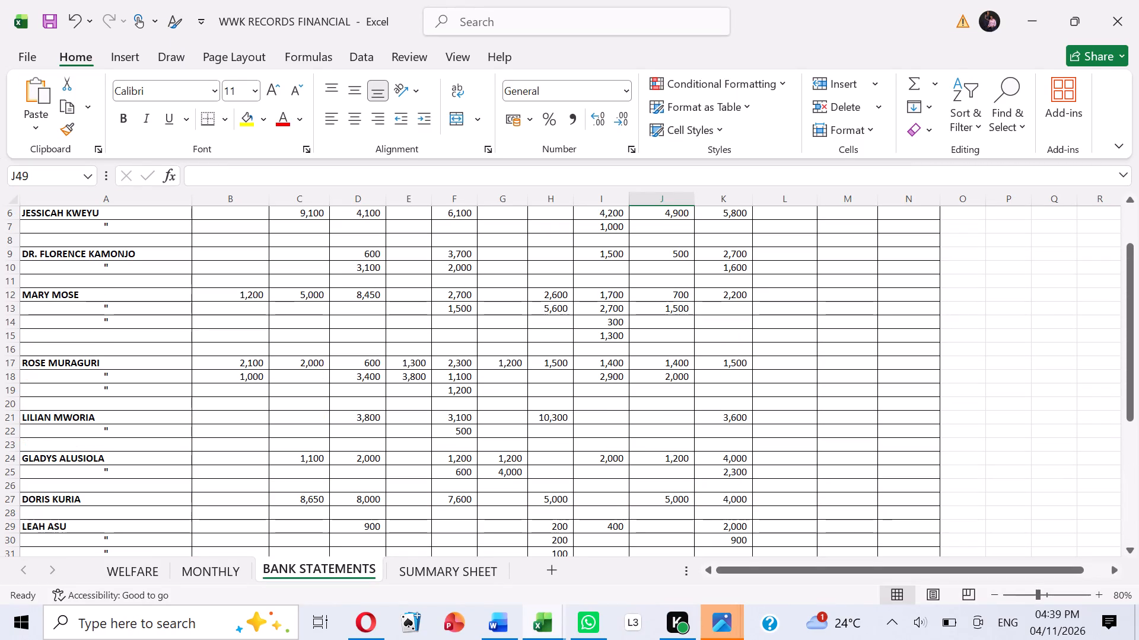
scroll(129, 279, "up", 1)
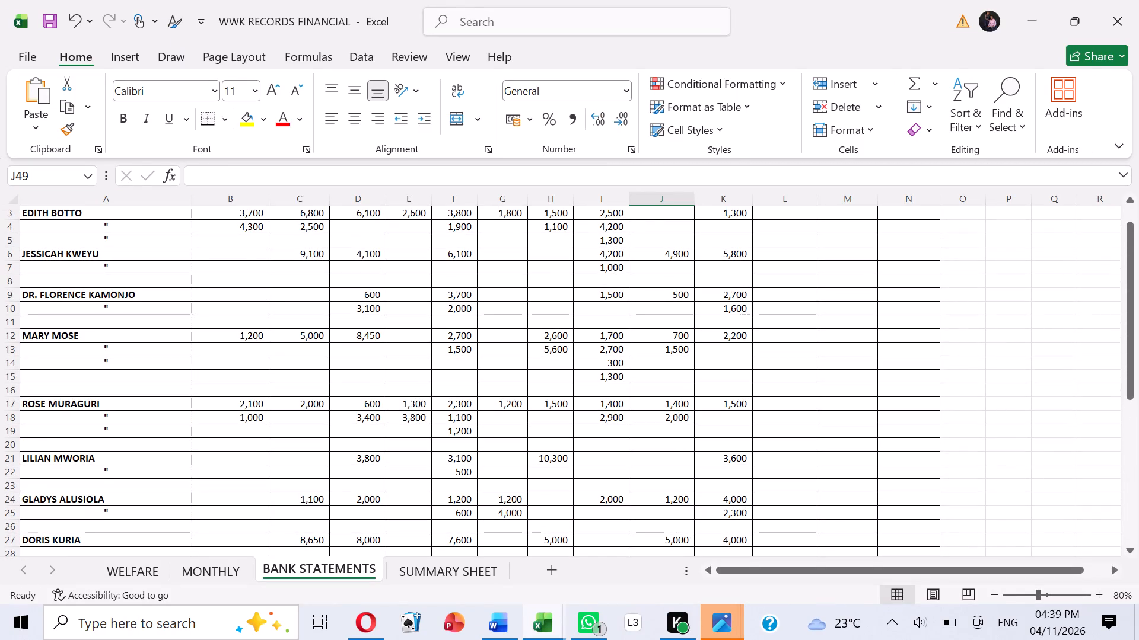
scroll(559, 274, "up", 2)
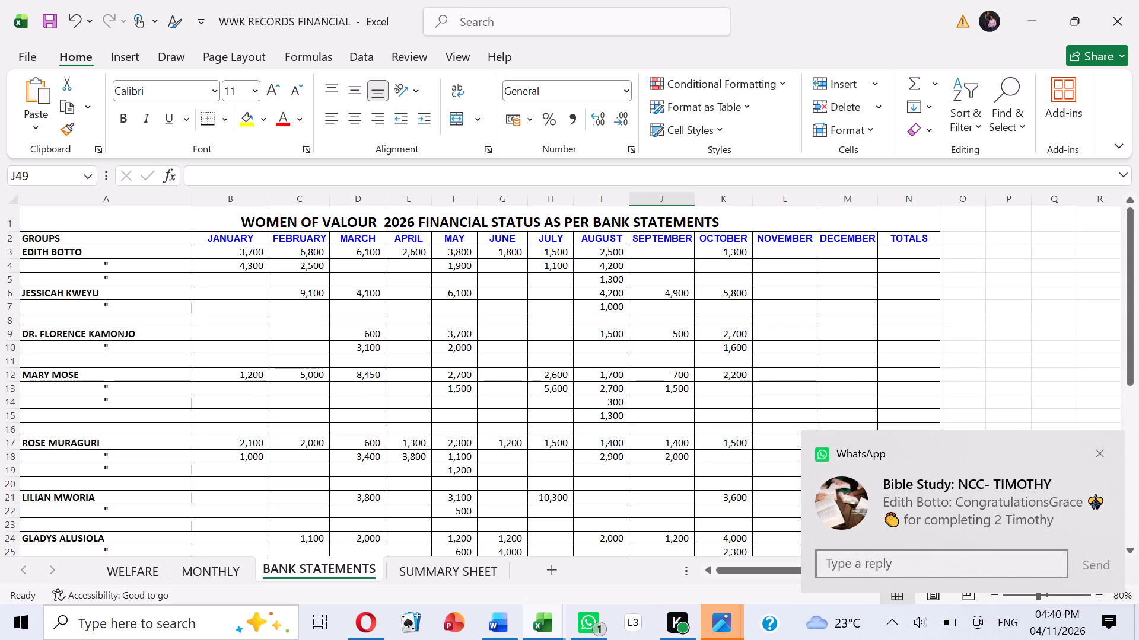
left_click(617, 308)
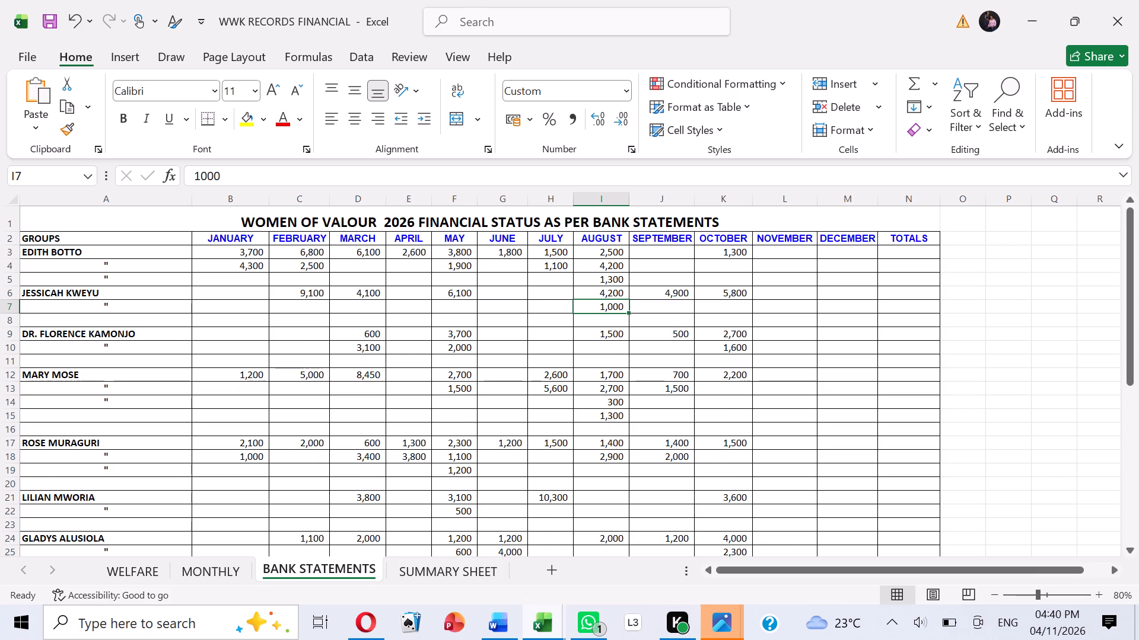
scroll(366, 330, "down", 2)
scroll(163, 520, "down", 1)
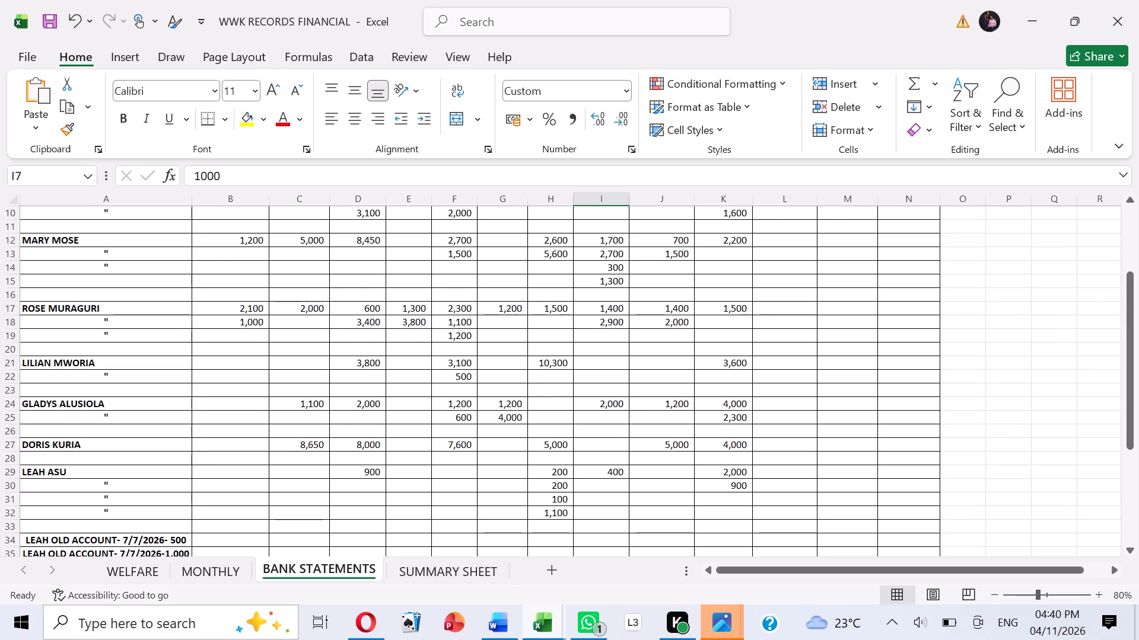
scroll(357, 298, "up", 3)
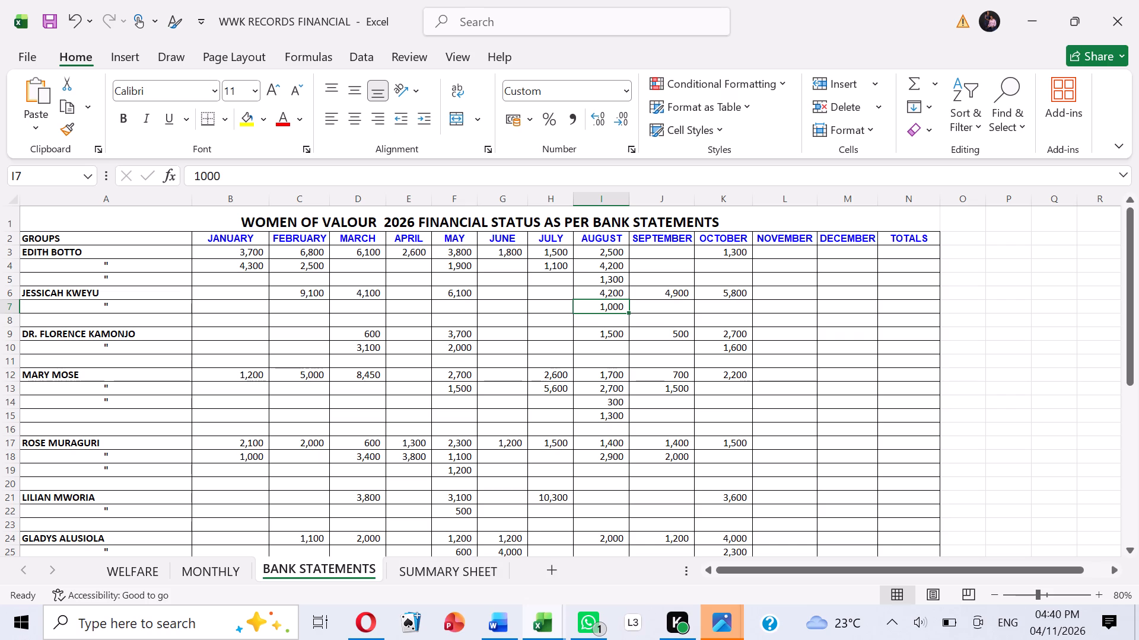
scroll(653, 391, "down", 9)
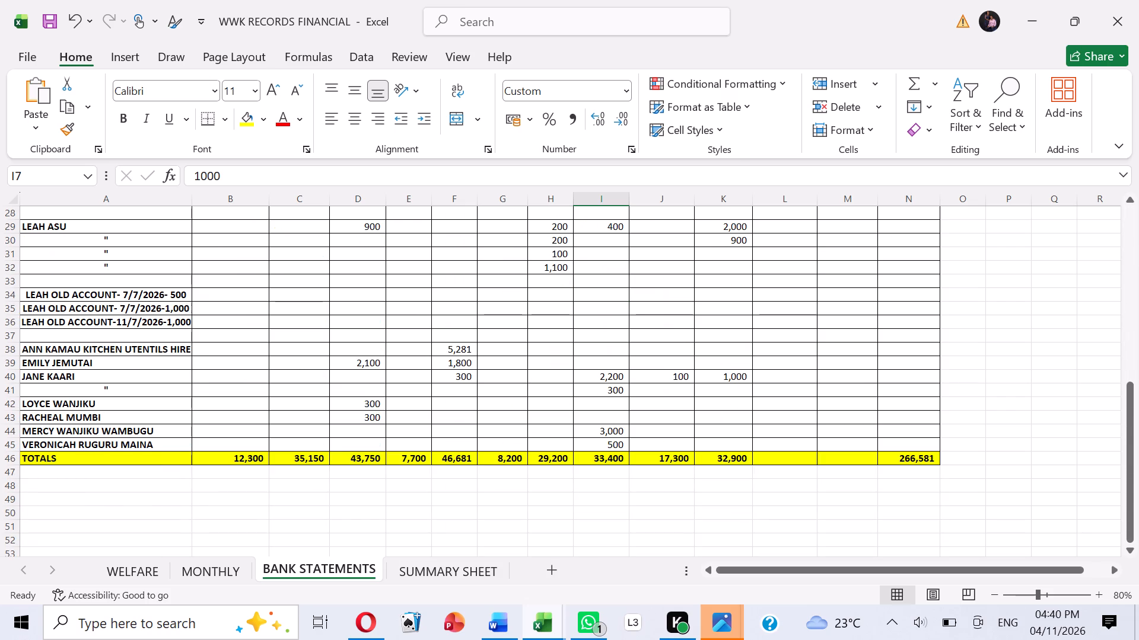
Save the workbook with the completed September entries and totals.
left_click(668, 479)
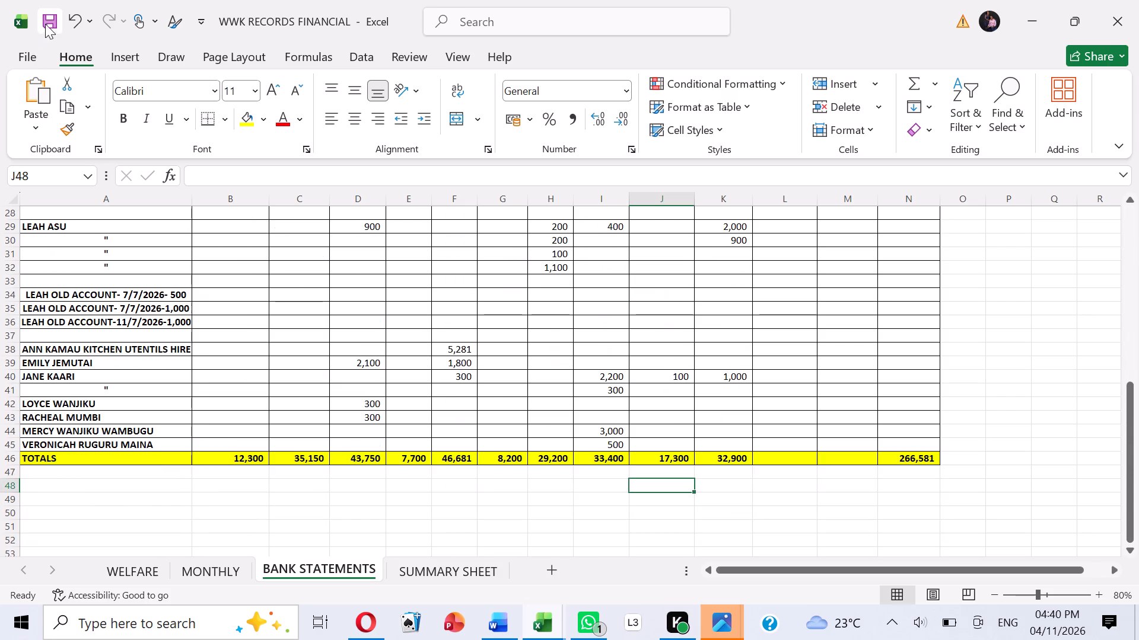
left_click(51, 16)
Recheck the amounts across all groups and individual accounts against the totals row on the bank statements sheet.
scroll(275, 456, "up", 9)
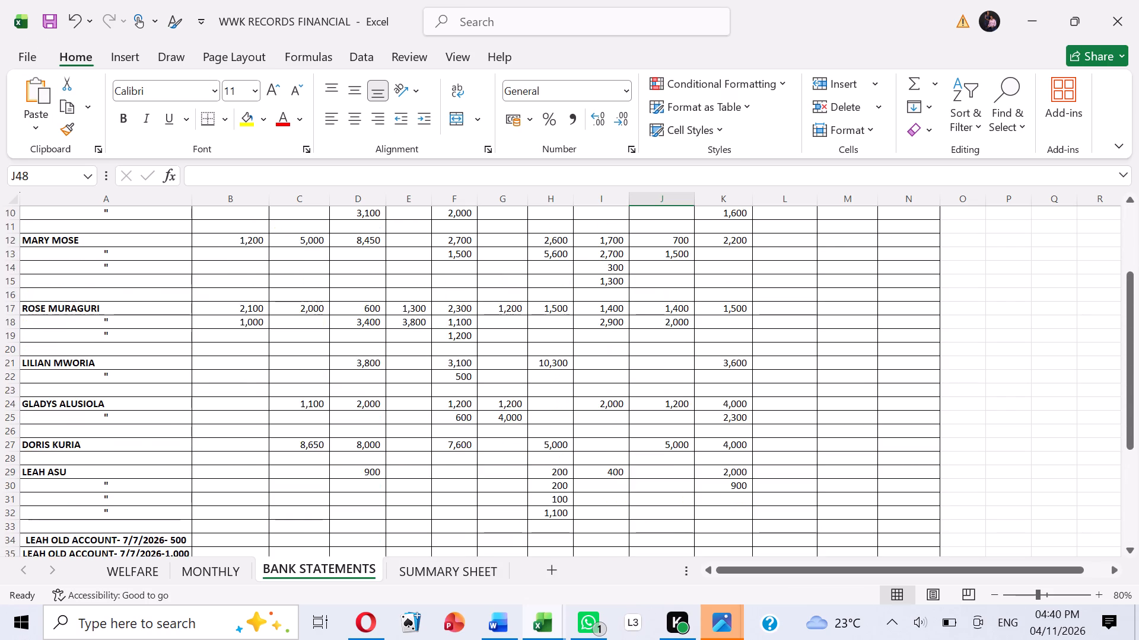
scroll(290, 455, "up", 1)
scroll(295, 440, "down", 1)
scroll(295, 440, "up", 1)
scroll(295, 440, "down", 11)
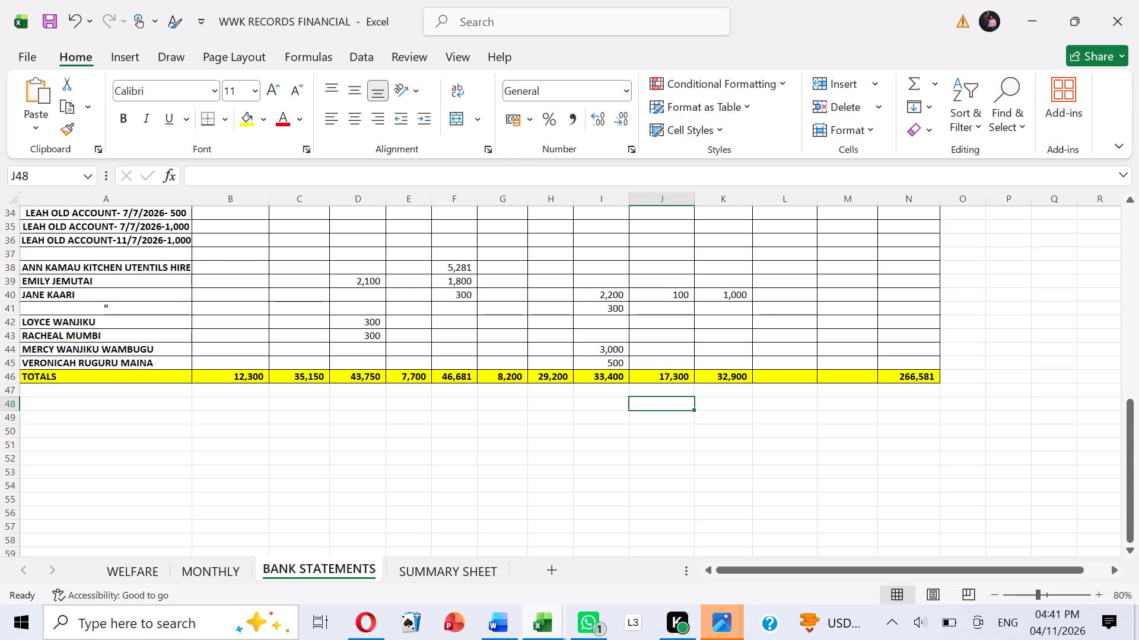
Save the workbook again.
left_click(48, 21)
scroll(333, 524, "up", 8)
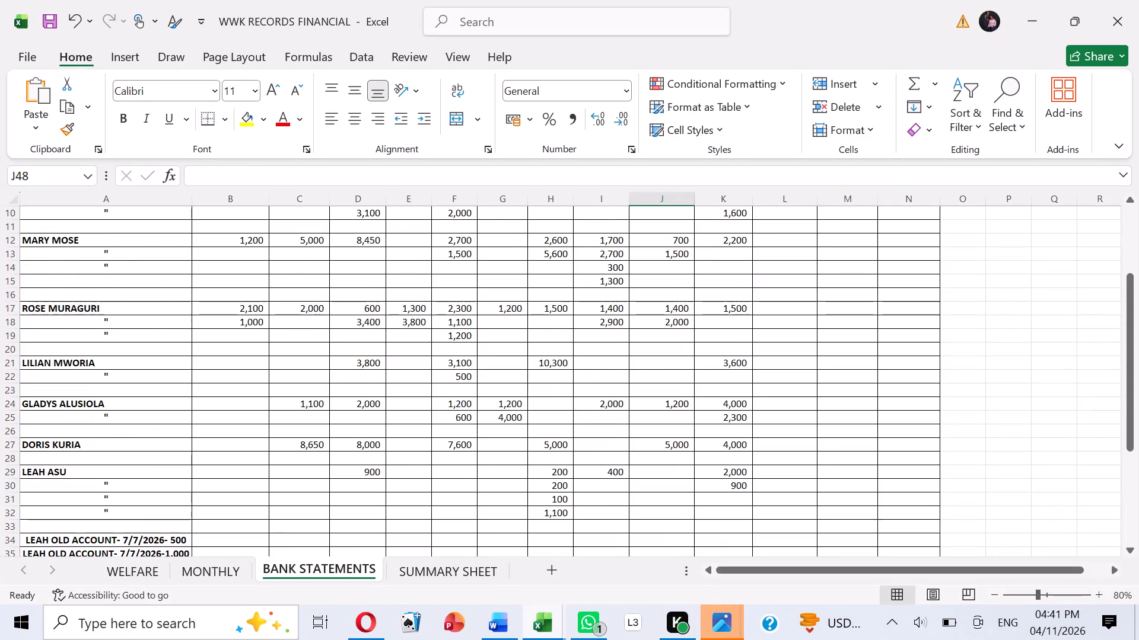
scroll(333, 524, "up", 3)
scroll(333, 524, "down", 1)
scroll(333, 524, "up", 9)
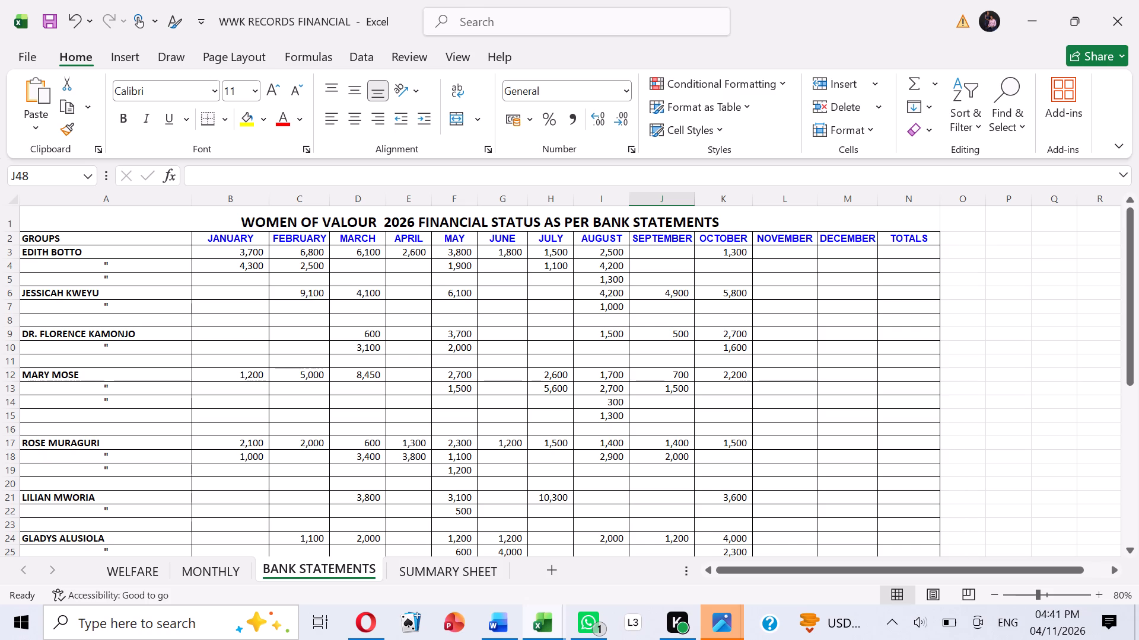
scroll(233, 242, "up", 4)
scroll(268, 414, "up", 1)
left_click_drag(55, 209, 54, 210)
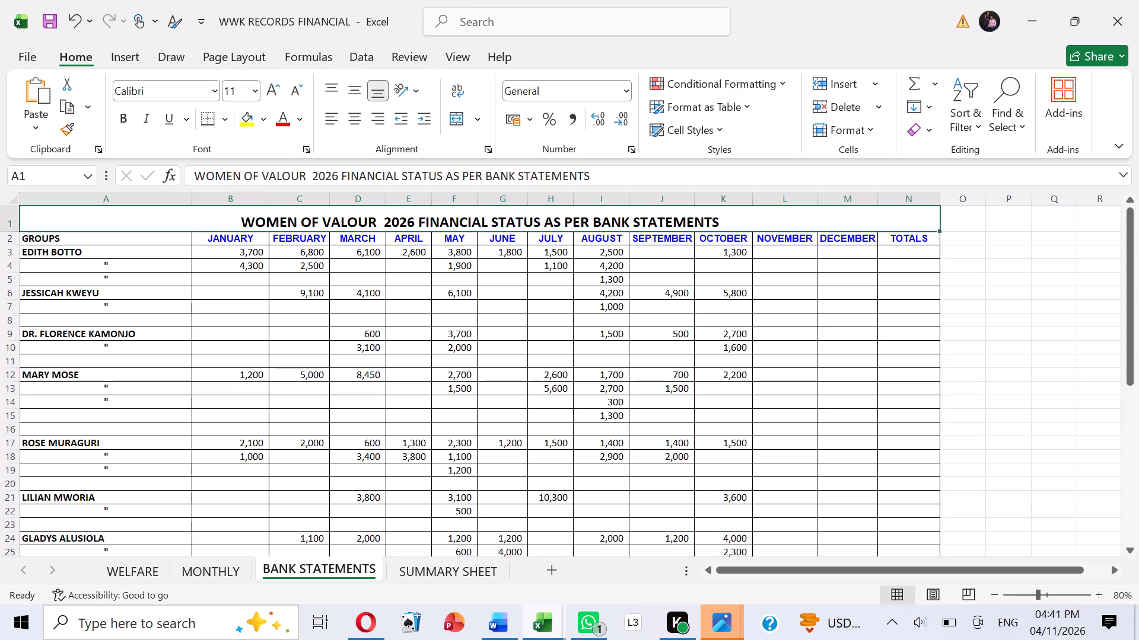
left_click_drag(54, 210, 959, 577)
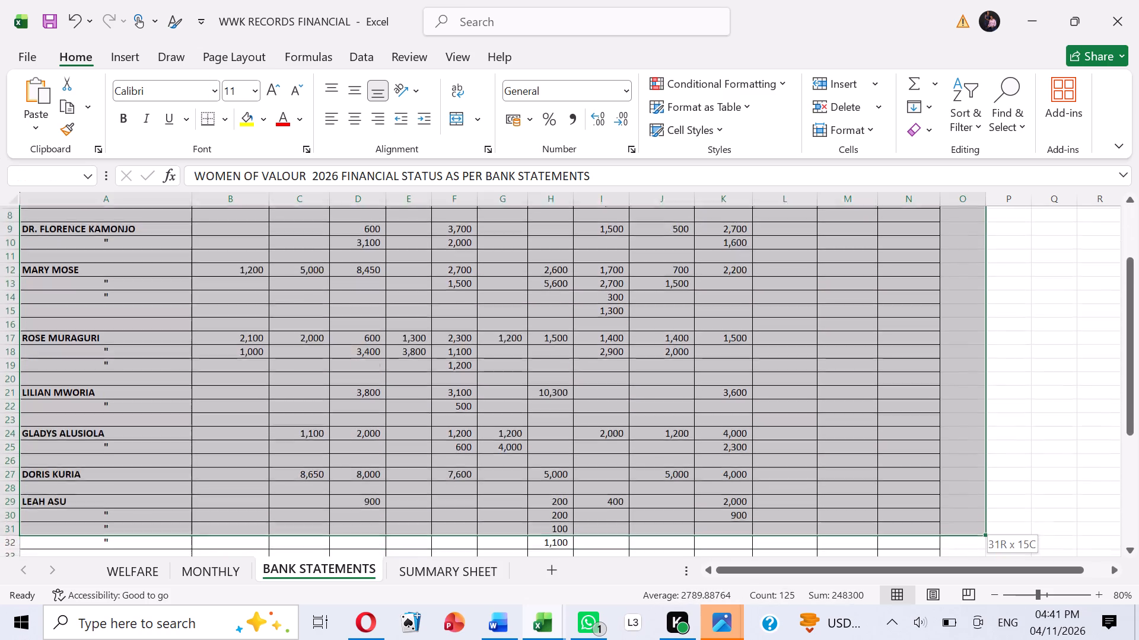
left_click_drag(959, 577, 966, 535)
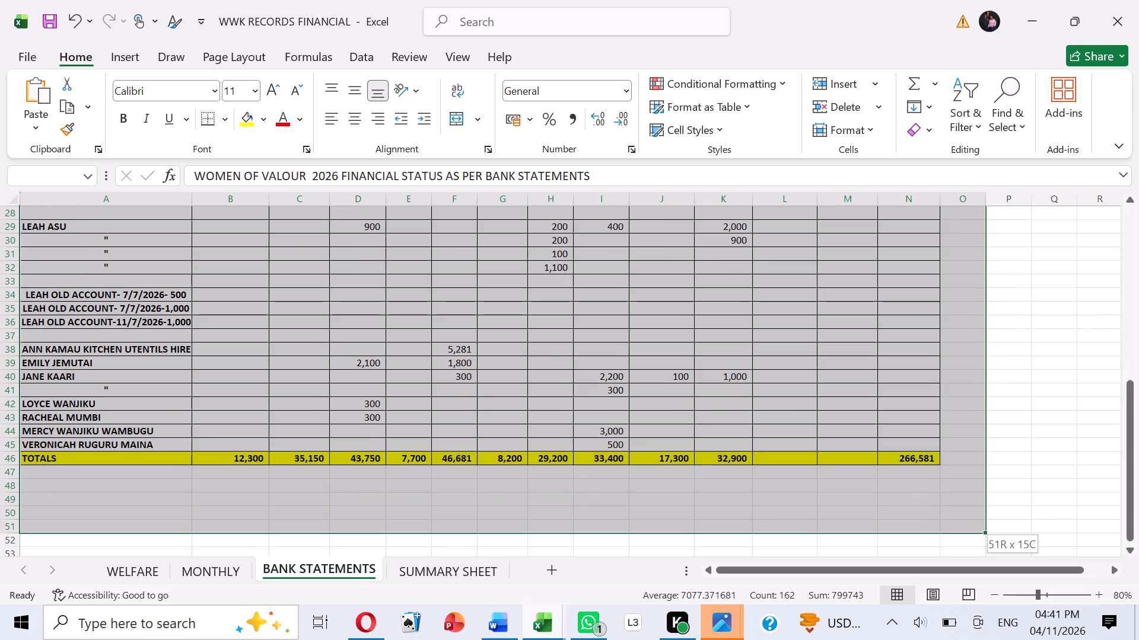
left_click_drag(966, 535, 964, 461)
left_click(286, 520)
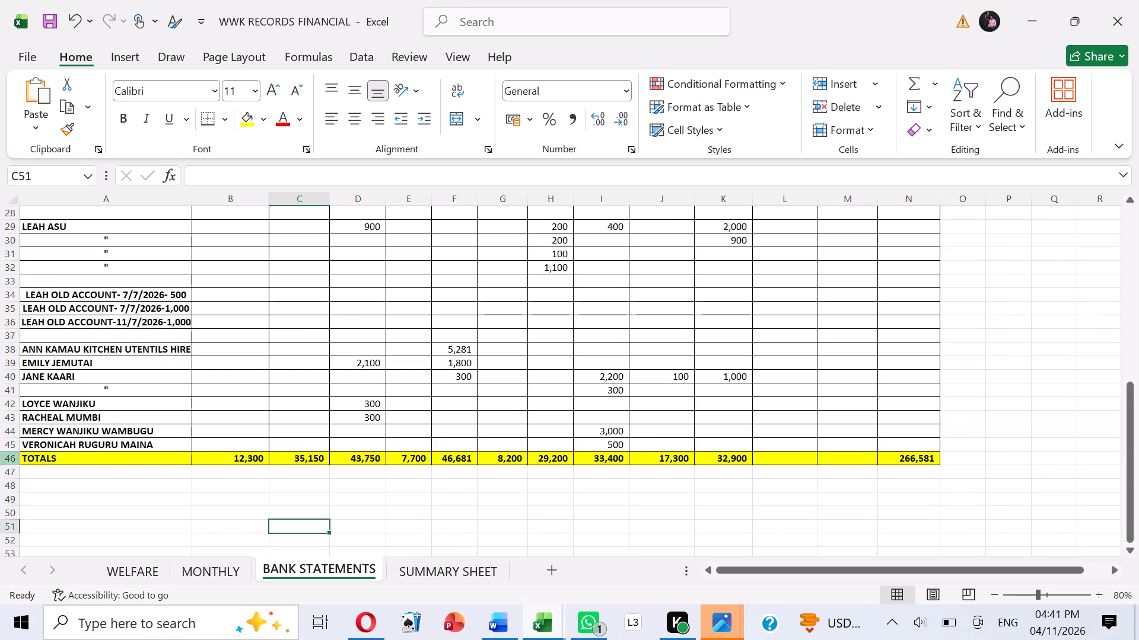
Insert a blank column before the groups column of the bank statements sheet.
scroll(2, 396, "up", 7)
right_click(70, 201)
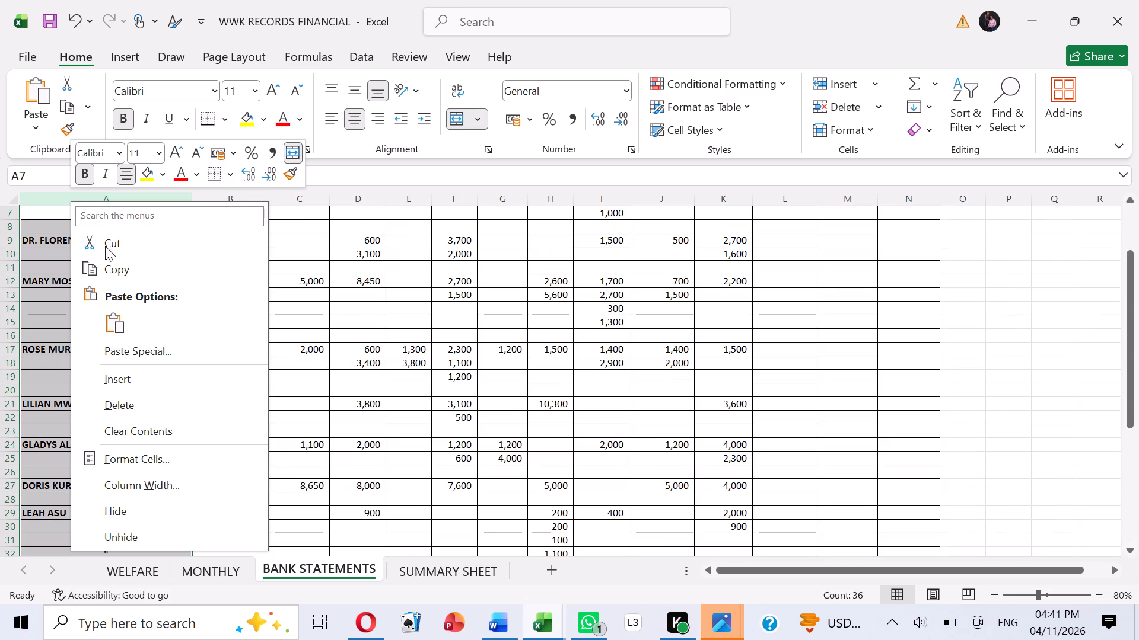
left_click(113, 378)
left_click(327, 364)
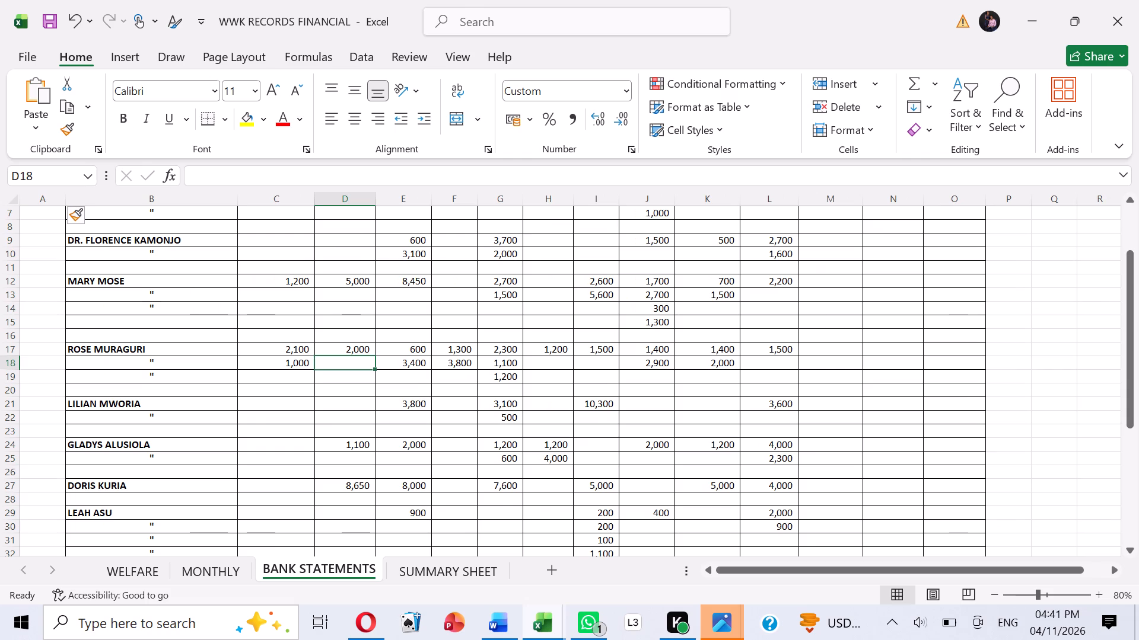
Copy the whole bank statements table from the title row to the totals row, including a blank column on either side (A1:P46).
scroll(88, 287, "up", 5)
left_click_drag(46, 222, 447, 391)
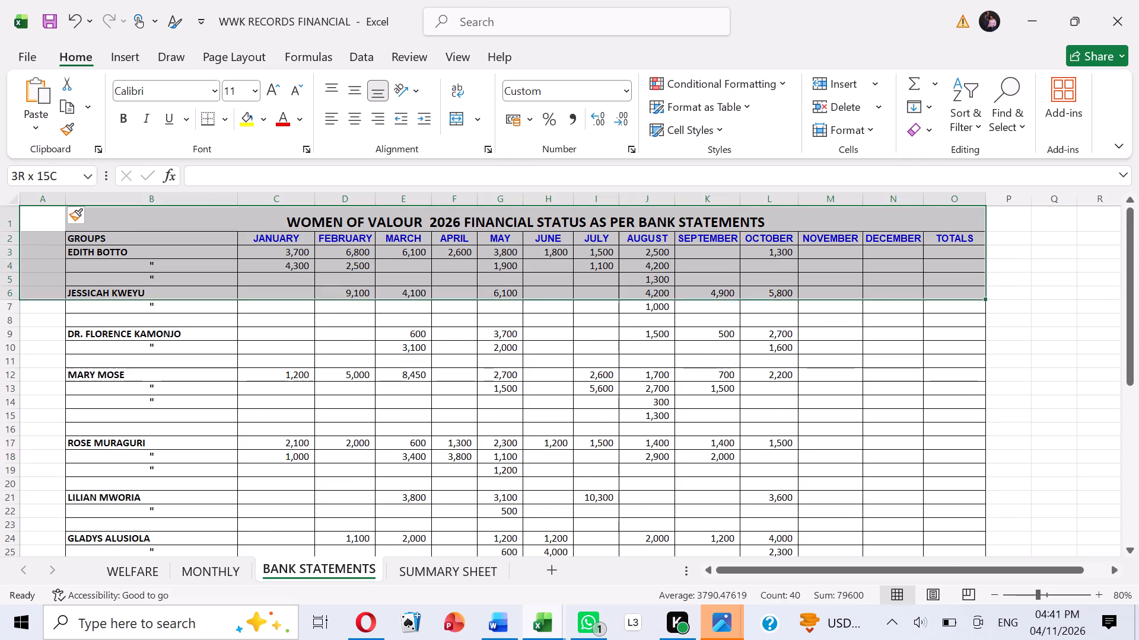
left_click_drag(447, 391, 997, 558)
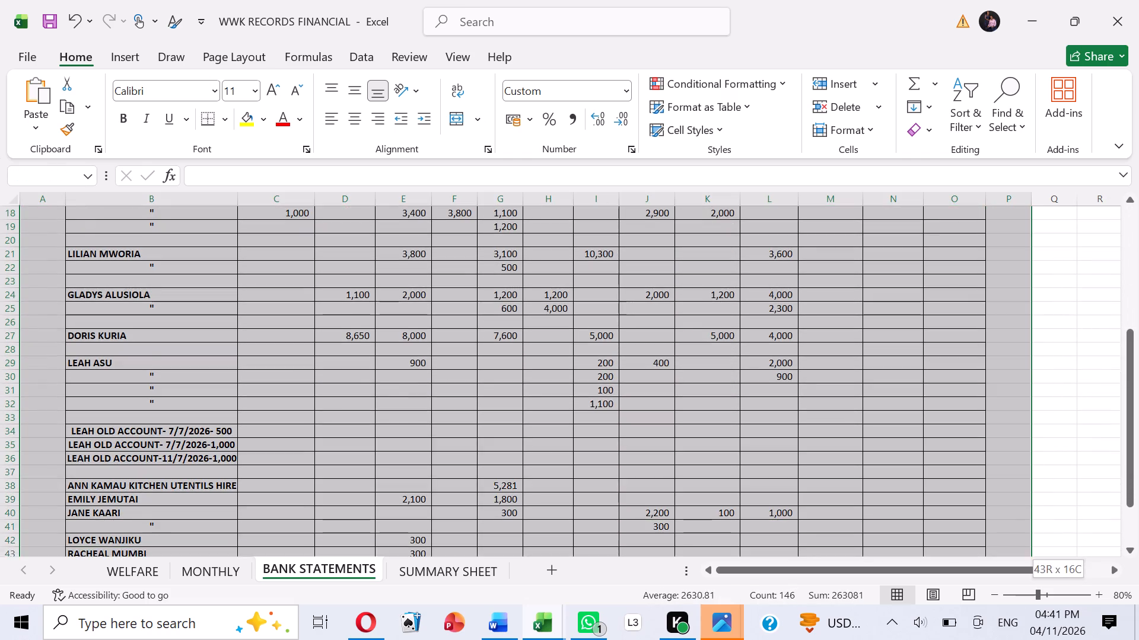
left_click_drag(997, 558, 990, 524)
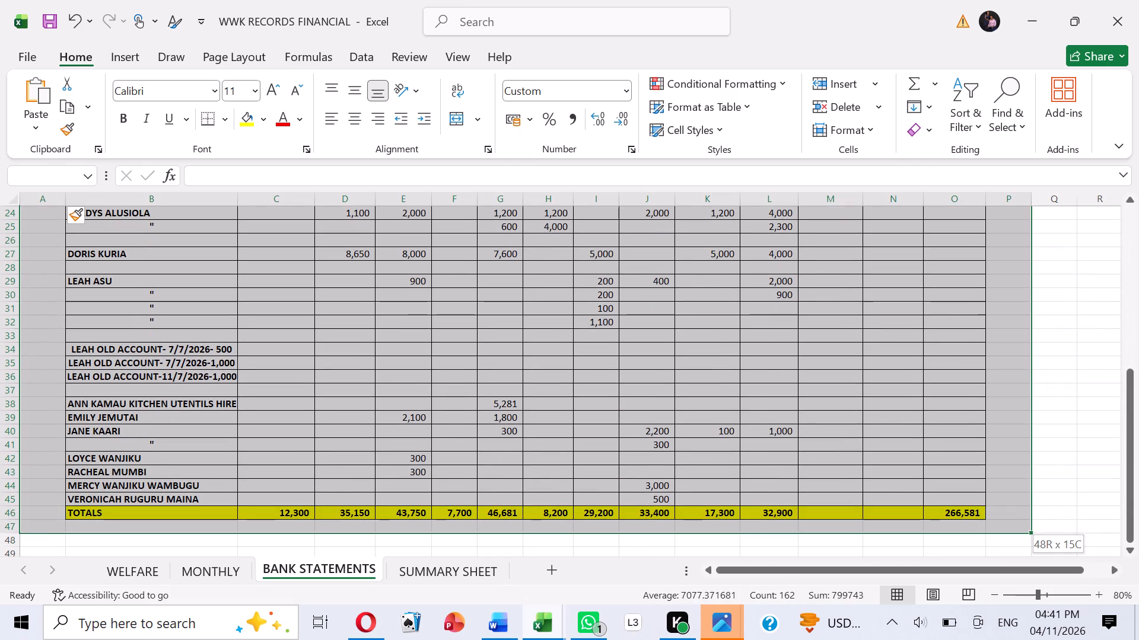
left_click_drag(990, 524, 987, 508)
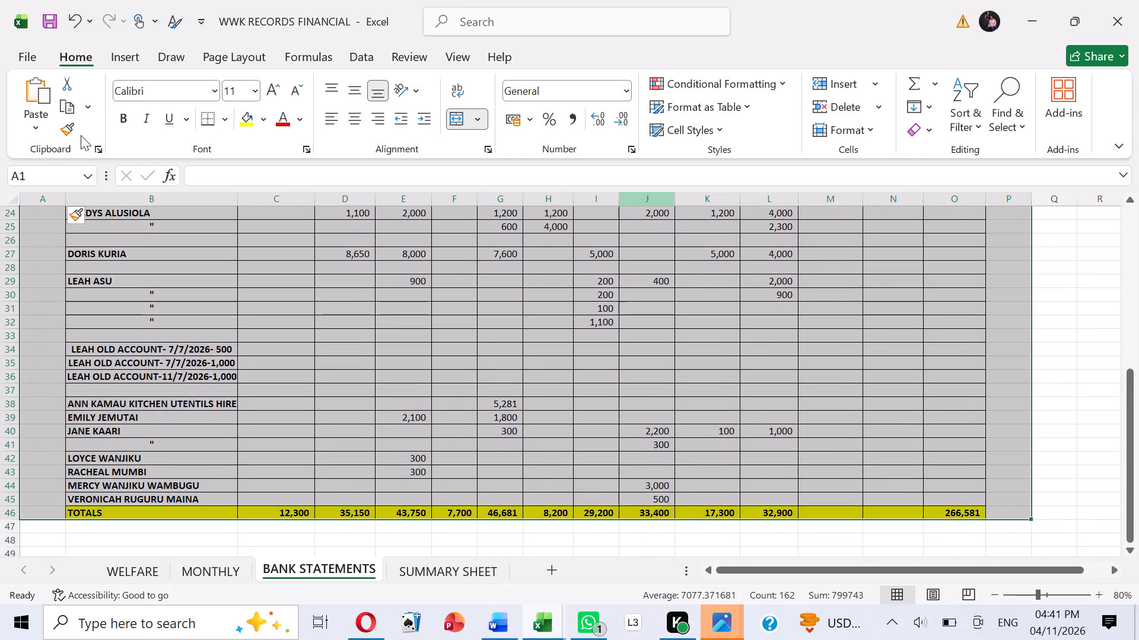
left_click(62, 108)
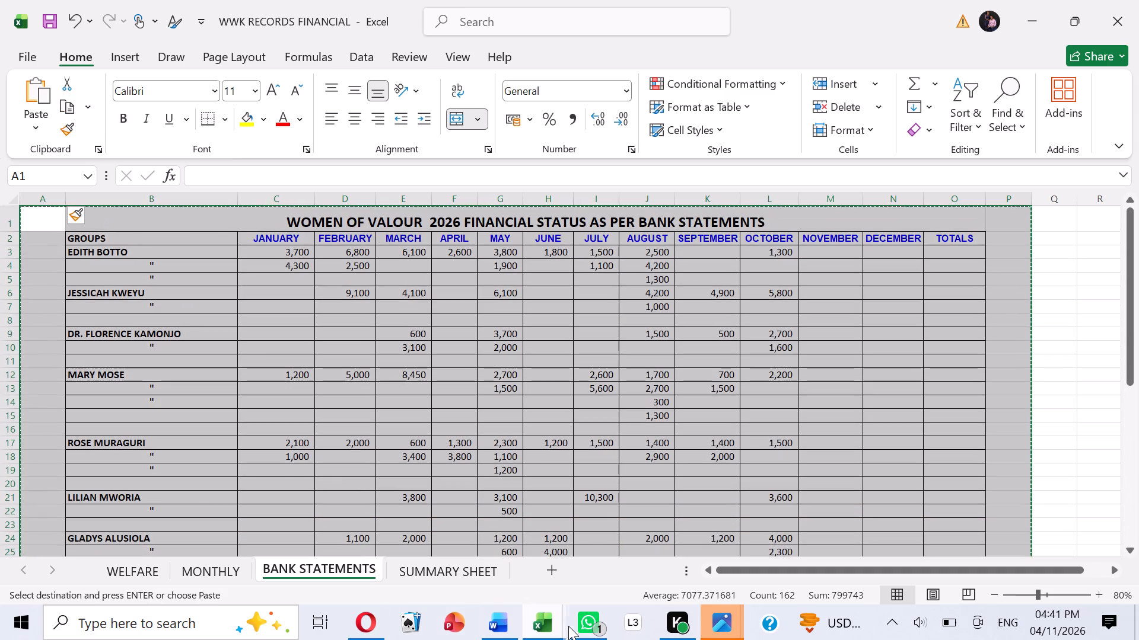
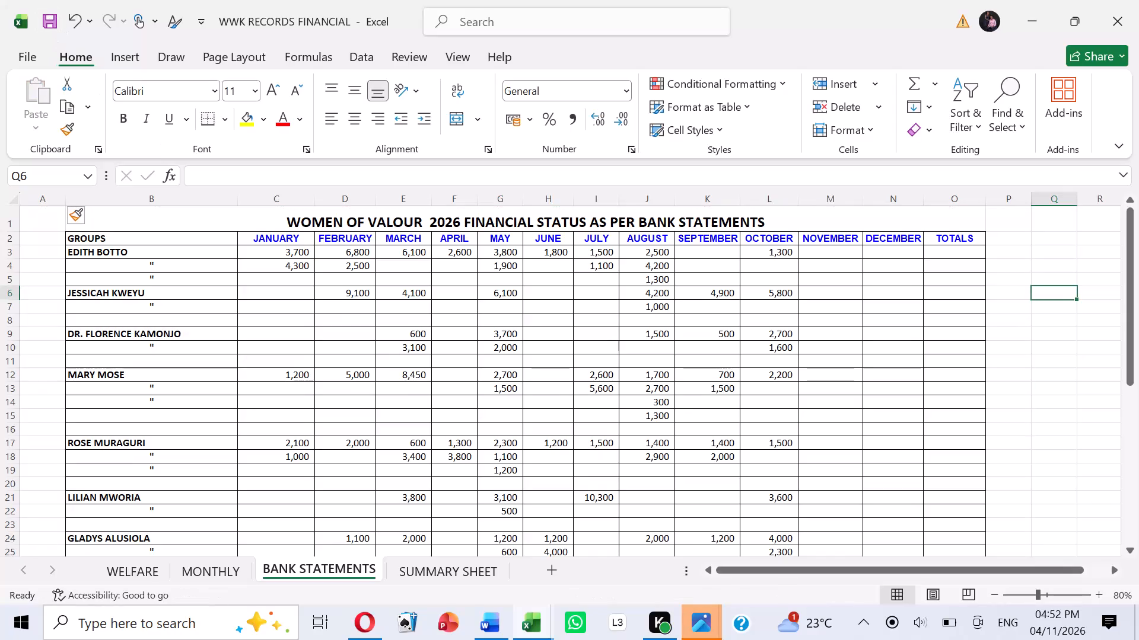
Save the workbook again after going down to the end of the bank statements table.
left_click(481, 514)
scroll(519, 426, "down", 2)
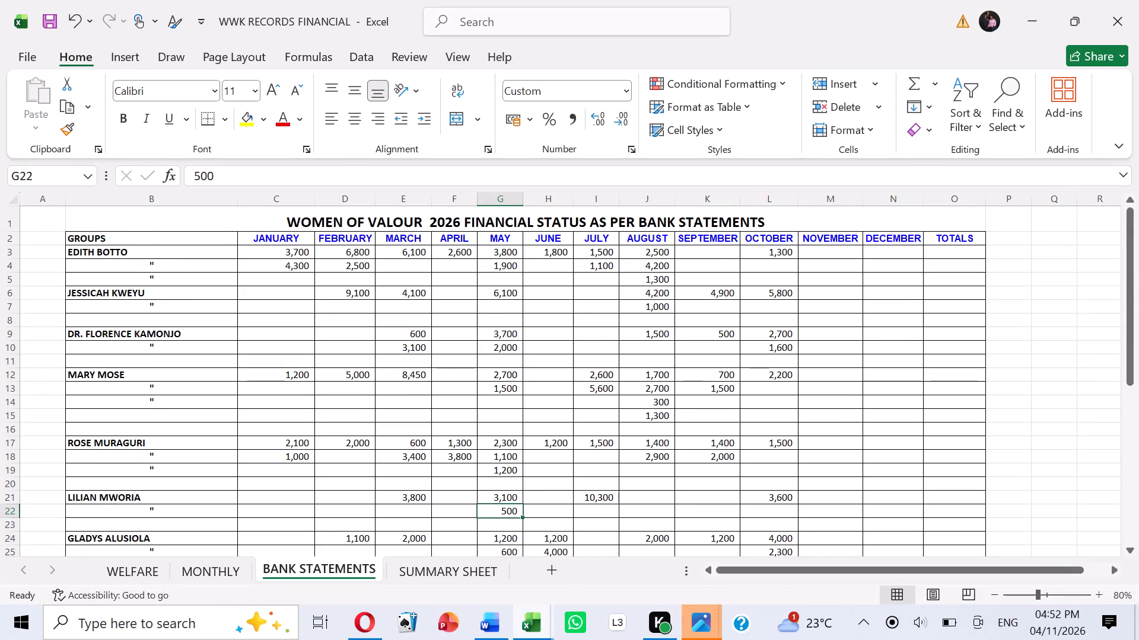
scroll(513, 430, "down", 10)
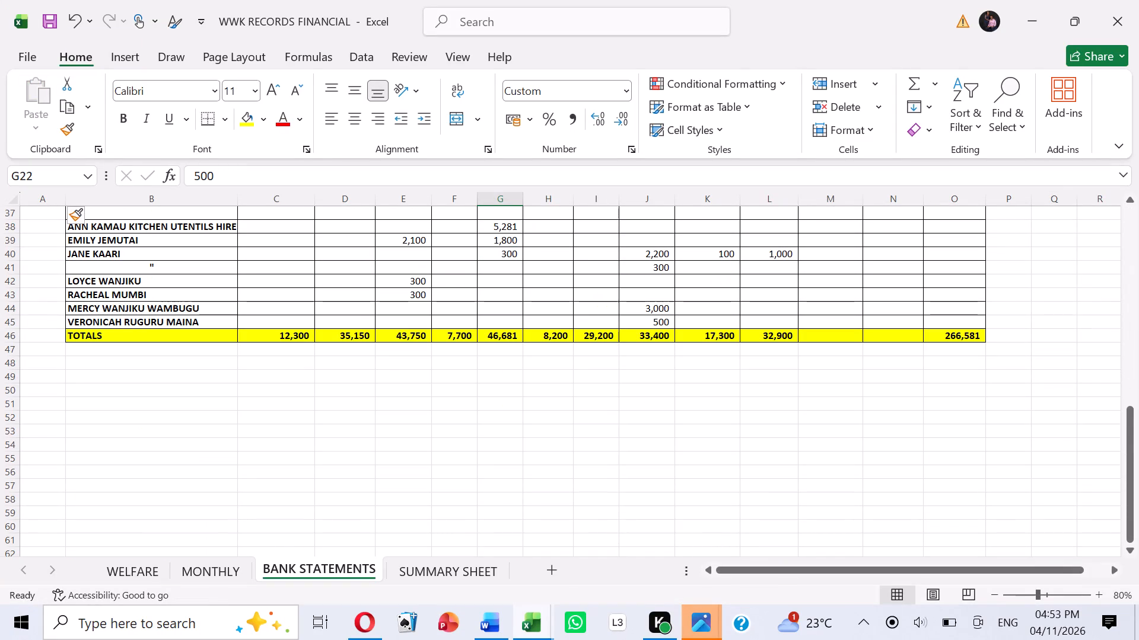
left_click(527, 441)
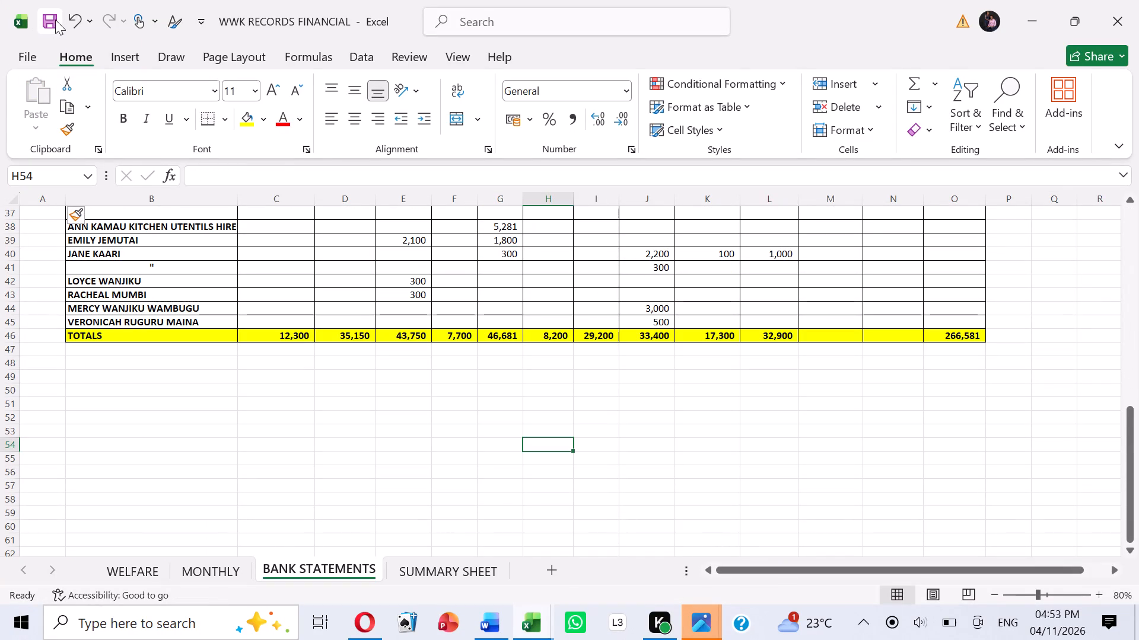
left_click(55, 20)
Look over the bank statements table and compare it with the monthly and welfare sheets, including their totals columns.
scroll(469, 344, "up", 7)
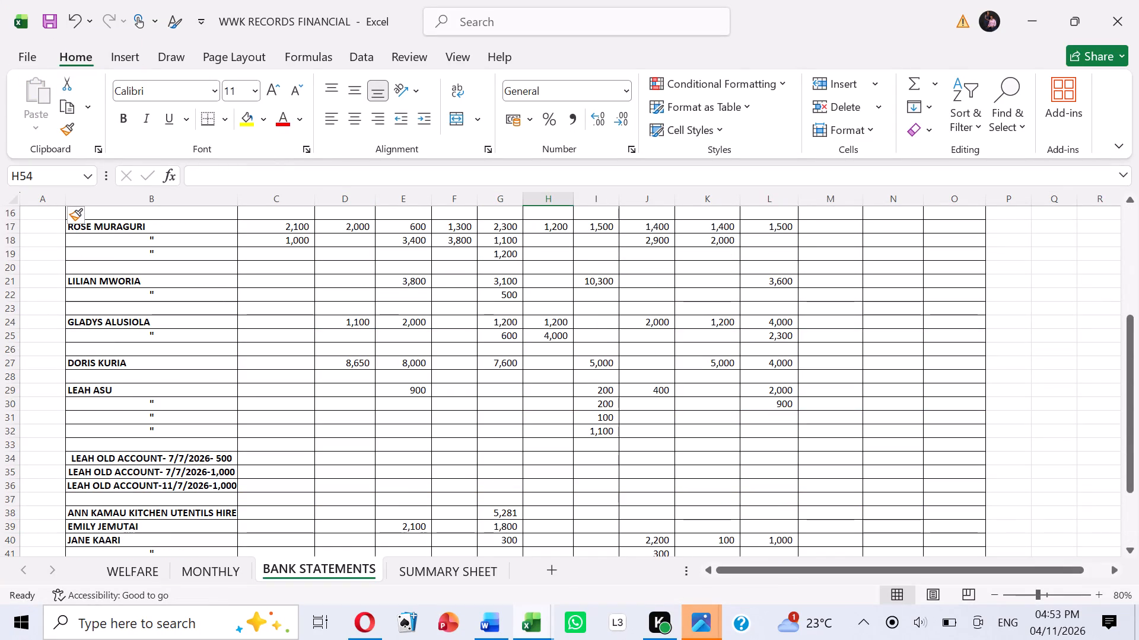
scroll(487, 383, "down", 1)
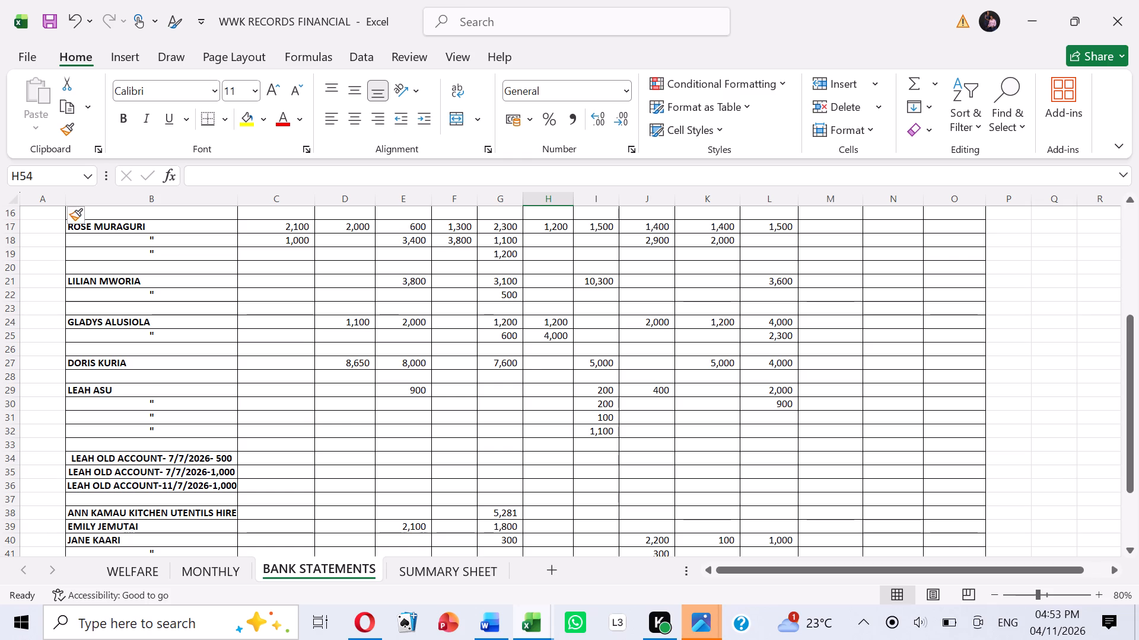
scroll(488, 388, "down", 1)
scroll(488, 388, "up", 3)
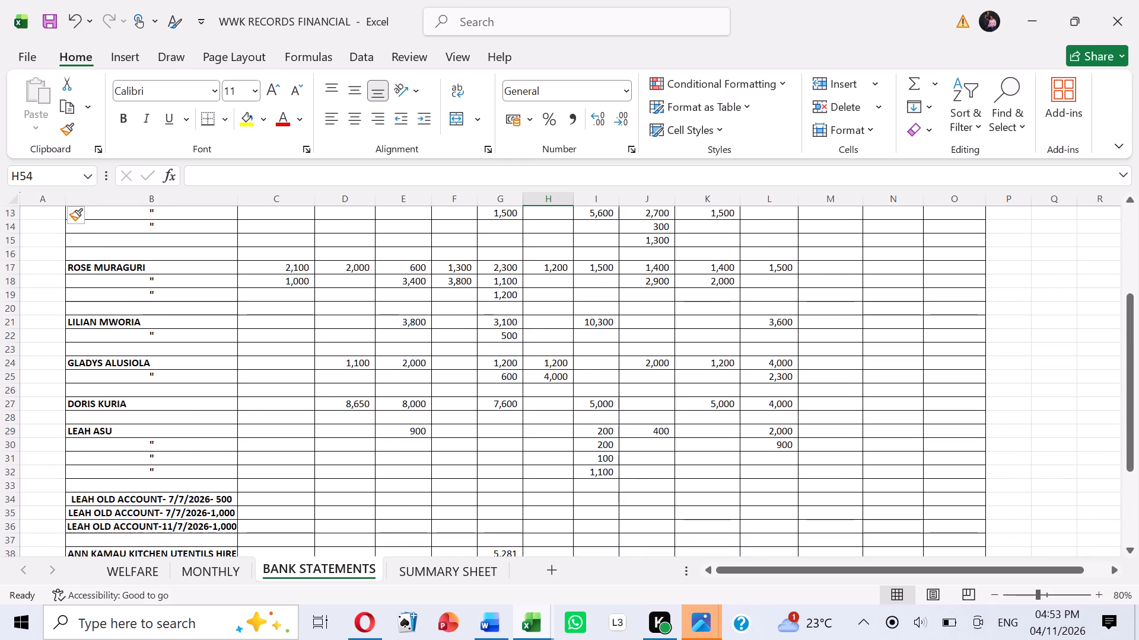
scroll(488, 389, "up", 6)
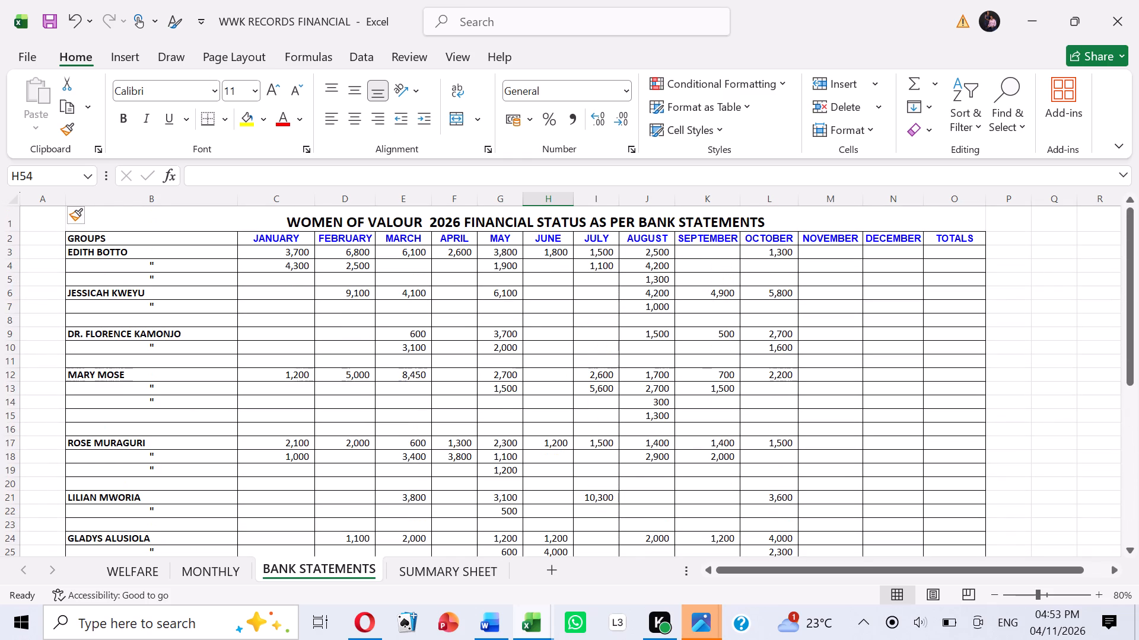
left_click(186, 574)
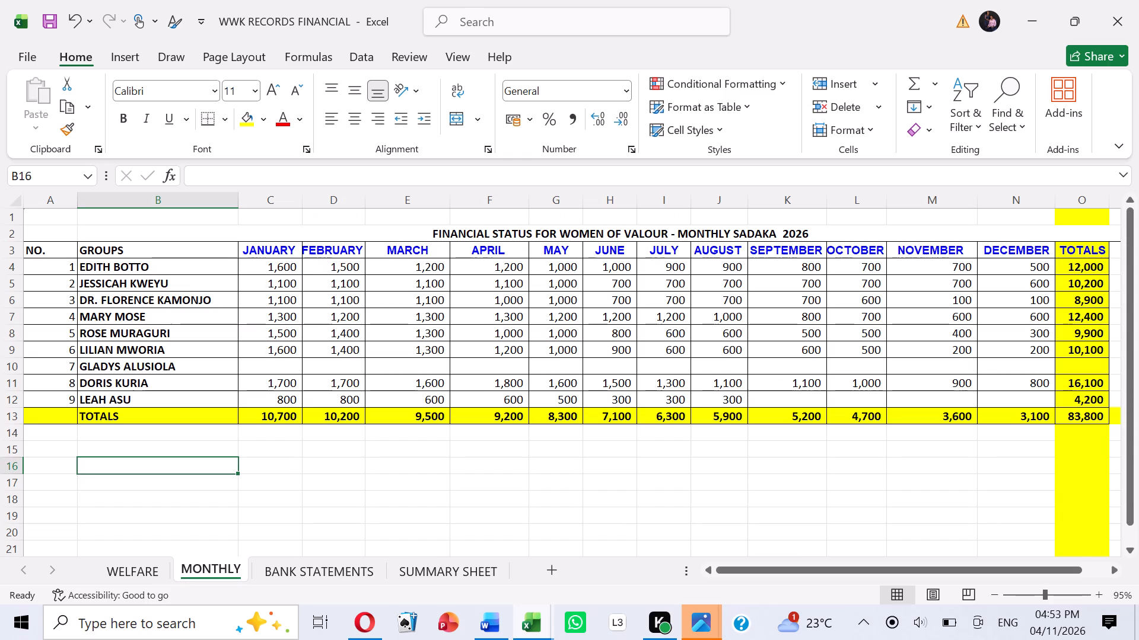
left_click(150, 572)
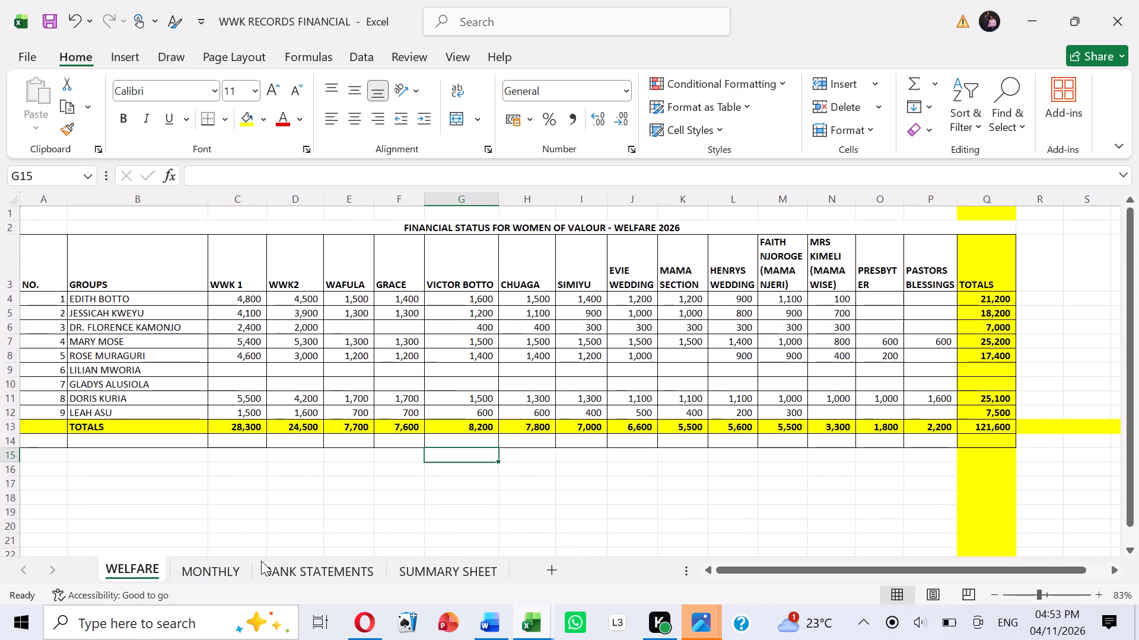
left_click(228, 574)
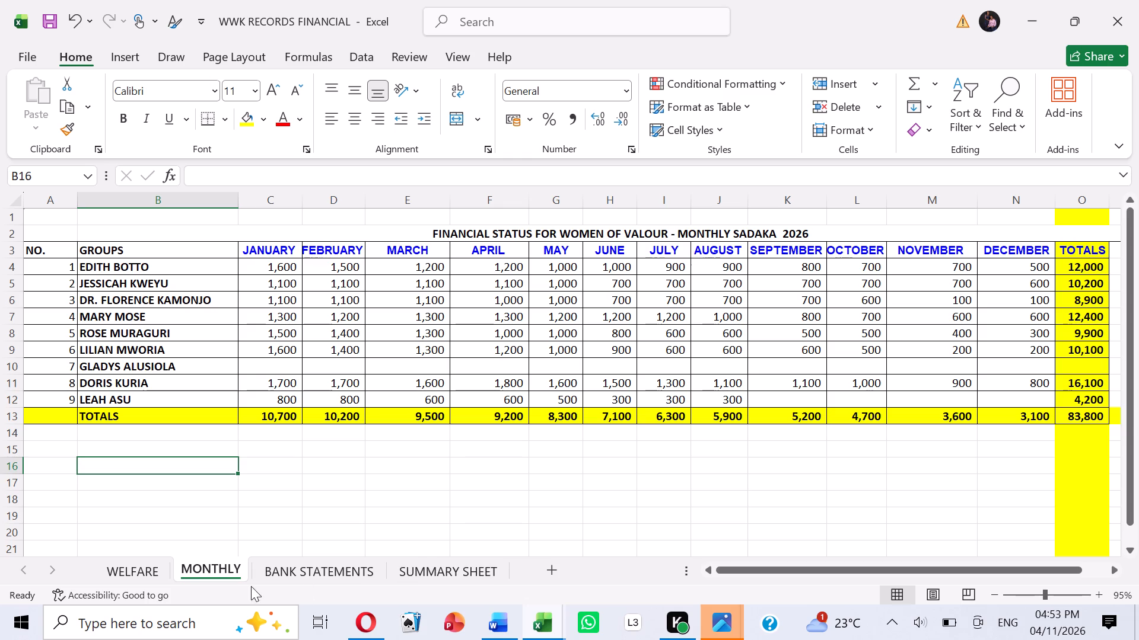
left_click(160, 571)
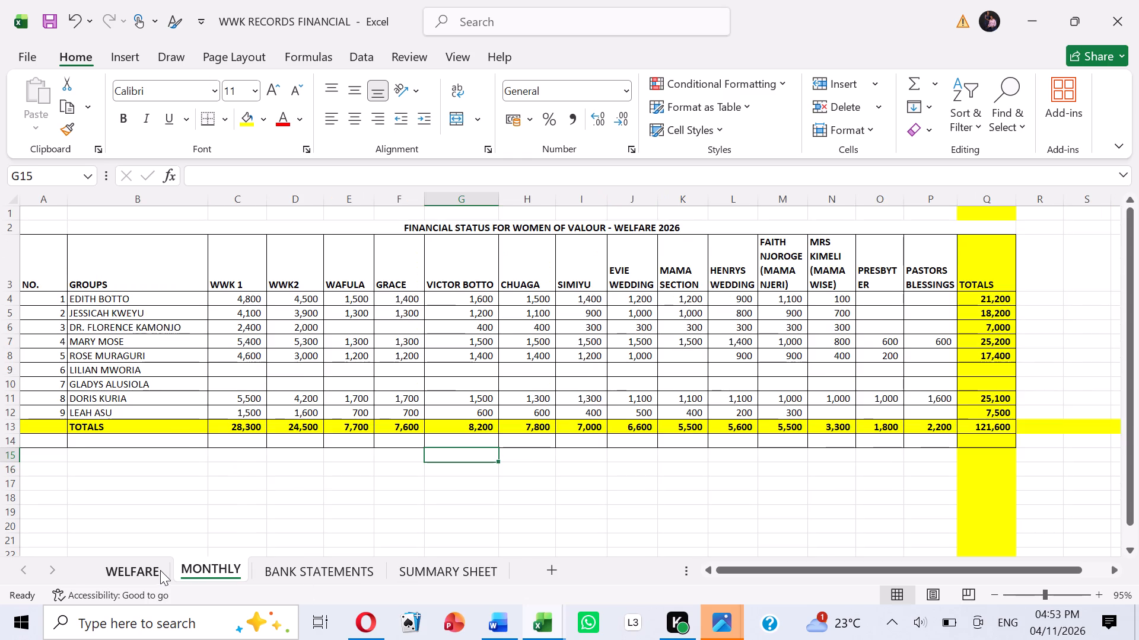
left_click(376, 560)
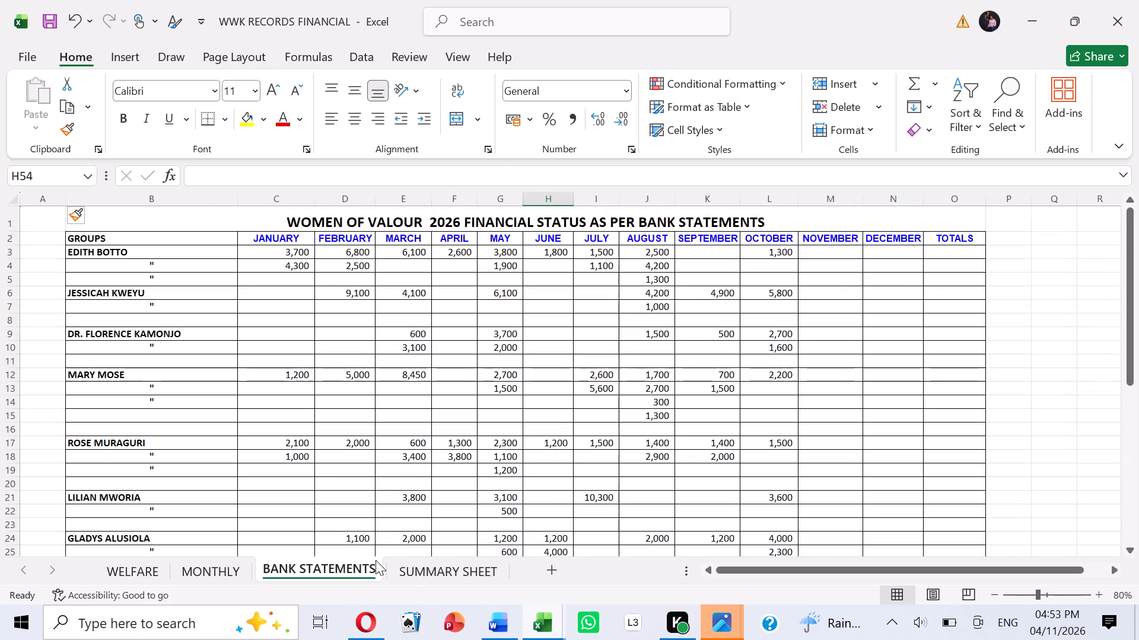
scroll(370, 412, "down", 1)
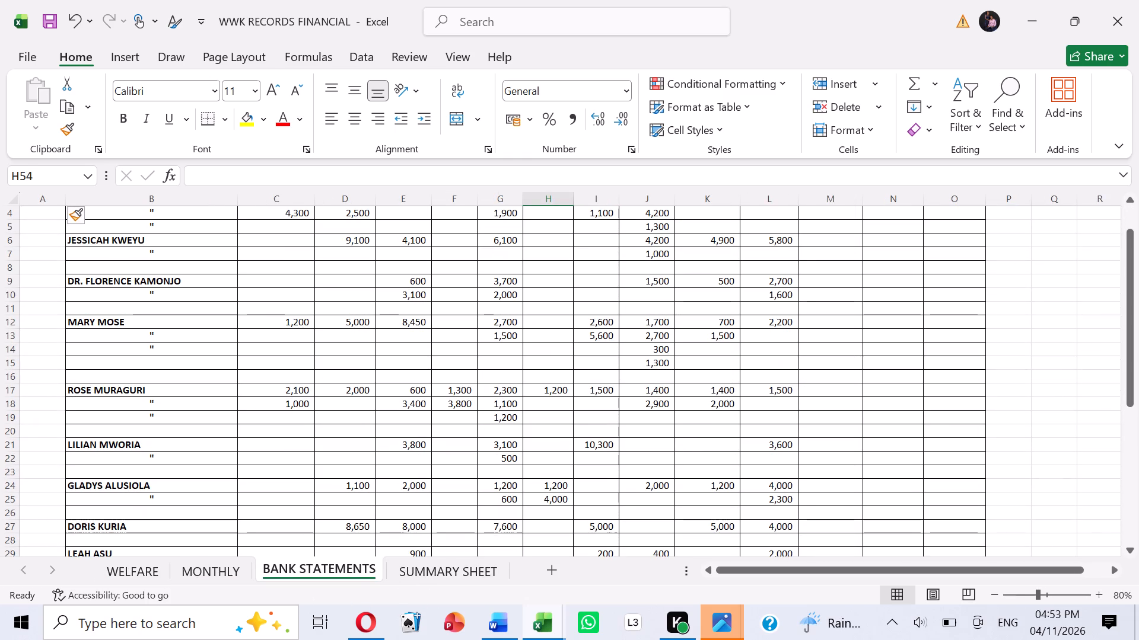
scroll(339, 343, "up", 1)
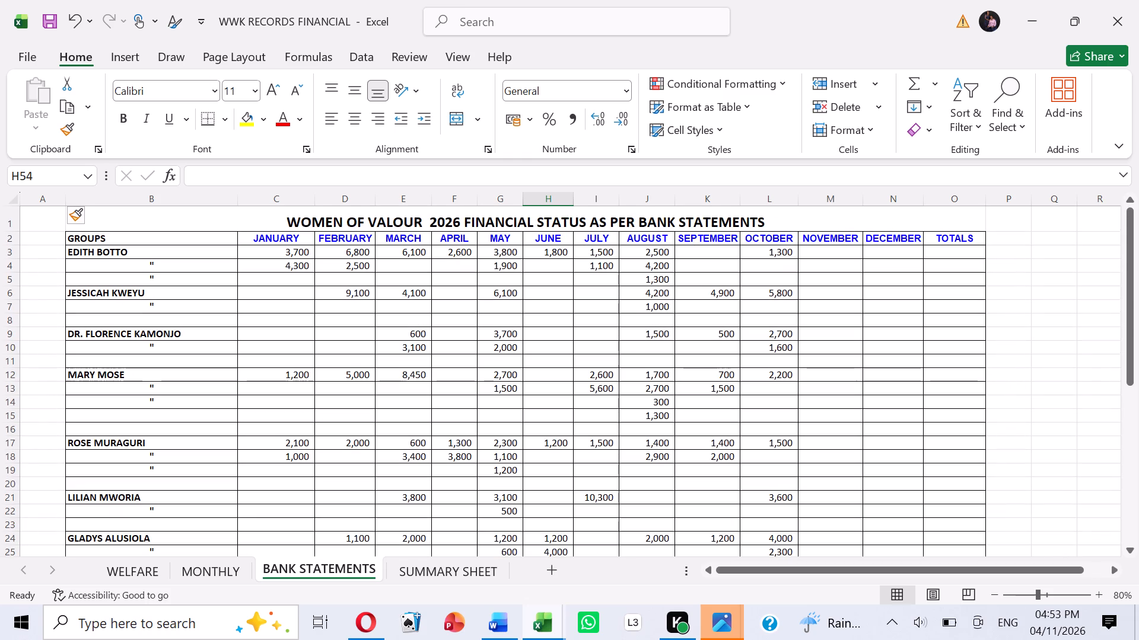
Fill the TOTALS column of the bank statements sheet with AutoSum row totals of January to December for rows 3 to 45.
left_click_drag(290, 252, 312, 402)
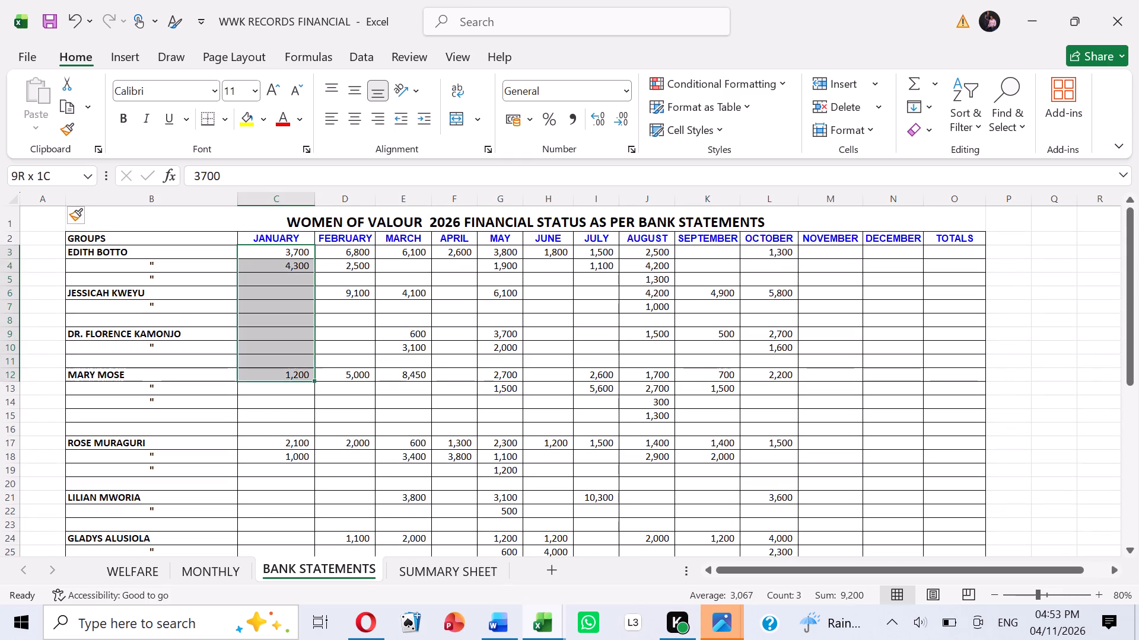
left_click_drag(312, 402, 706, 508)
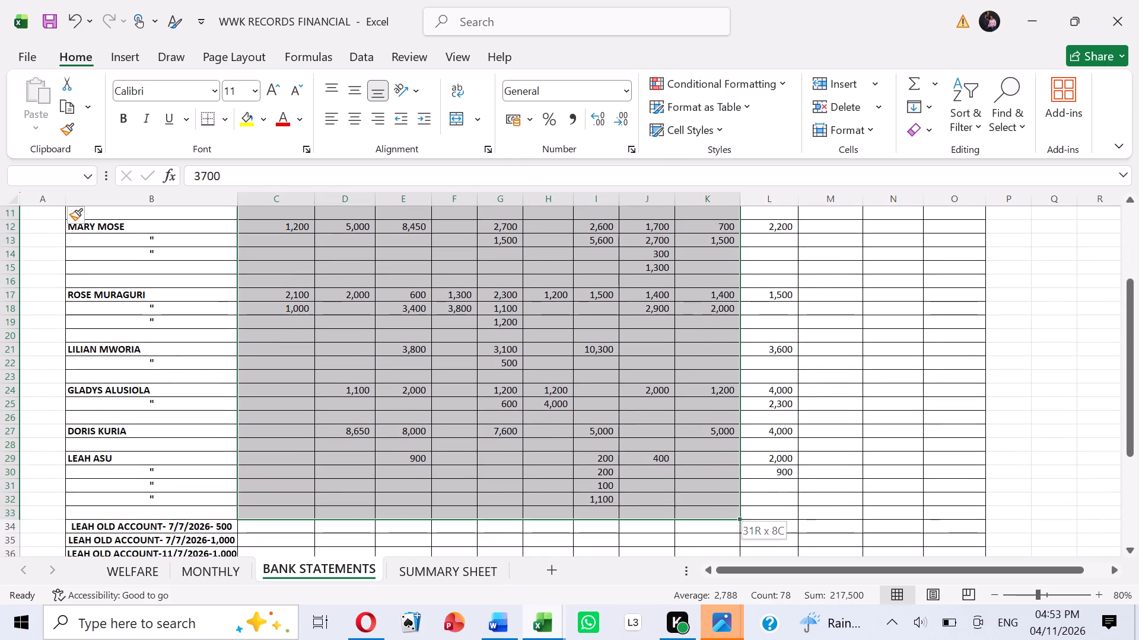
left_click_drag(706, 508, 759, 524)
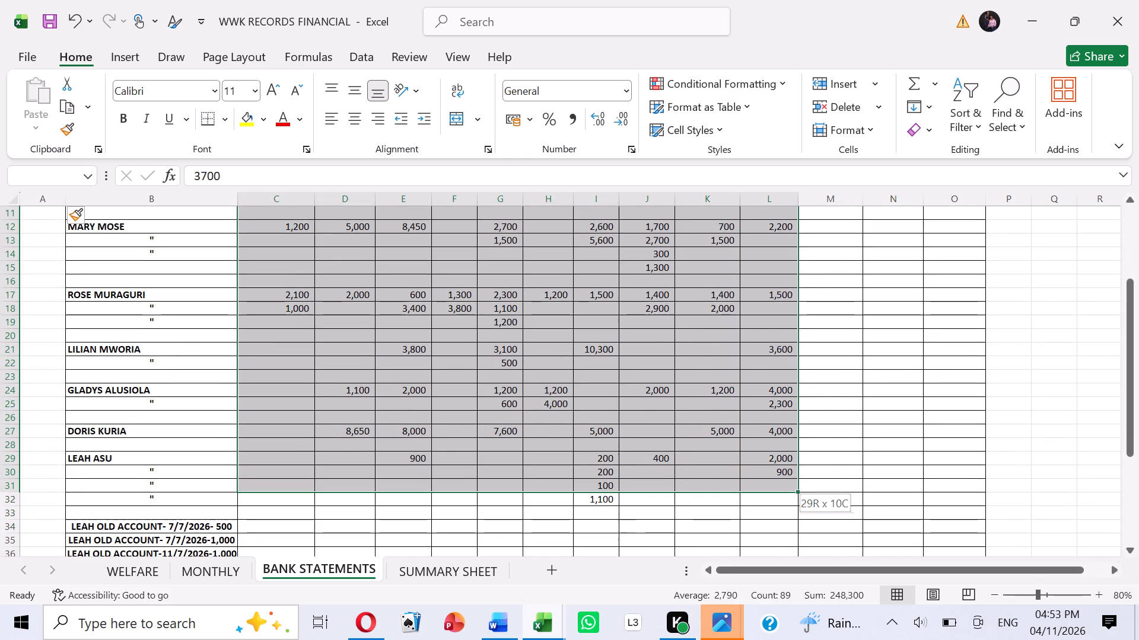
left_click_drag(759, 524, 796, 507)
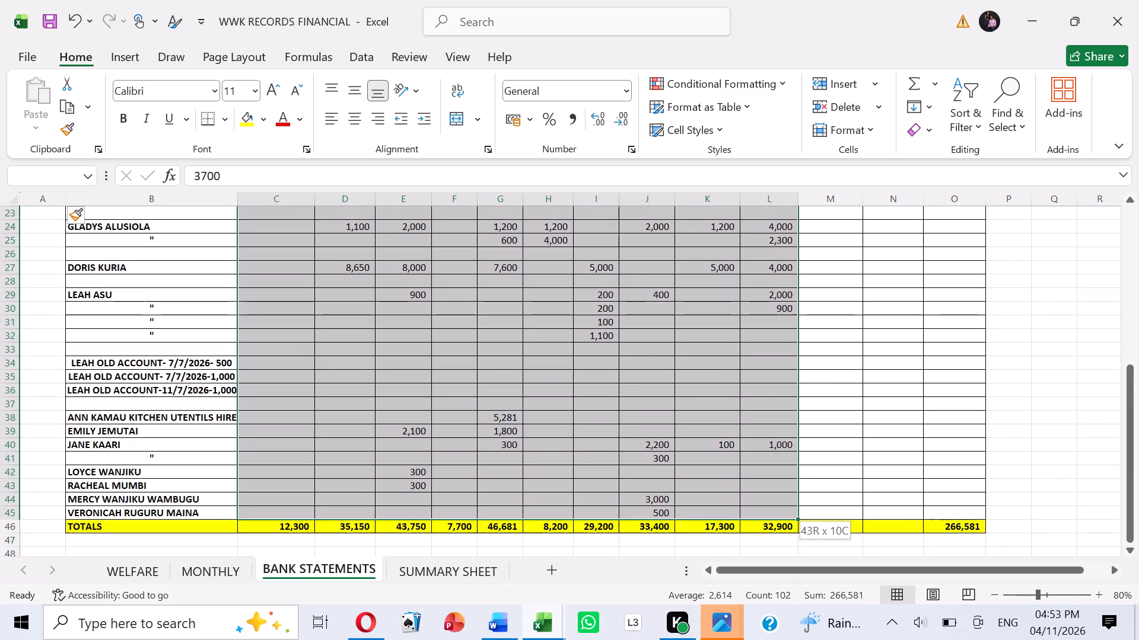
left_click_drag(796, 507, 853, 518)
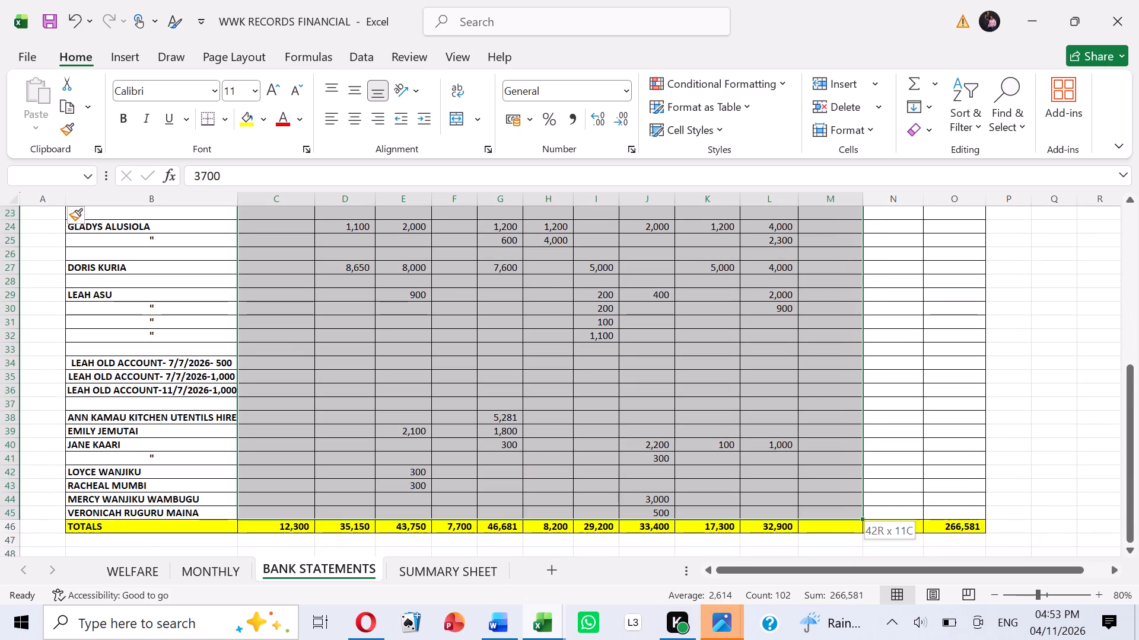
left_click_drag(853, 518, 943, 507)
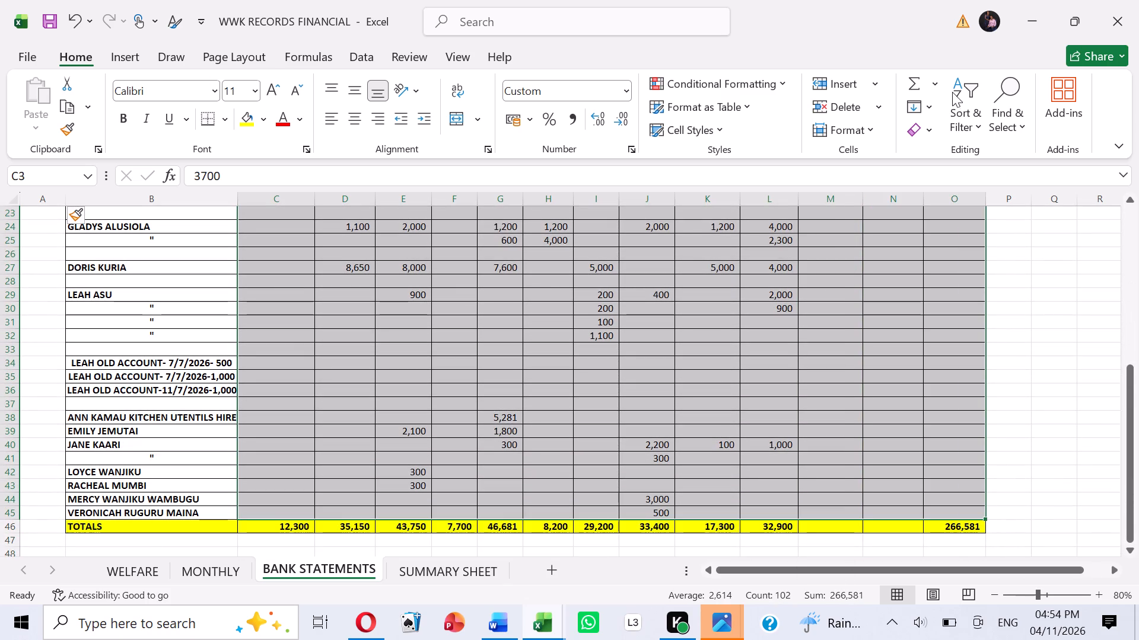
left_click(917, 81)
scroll(927, 385, "down", 7)
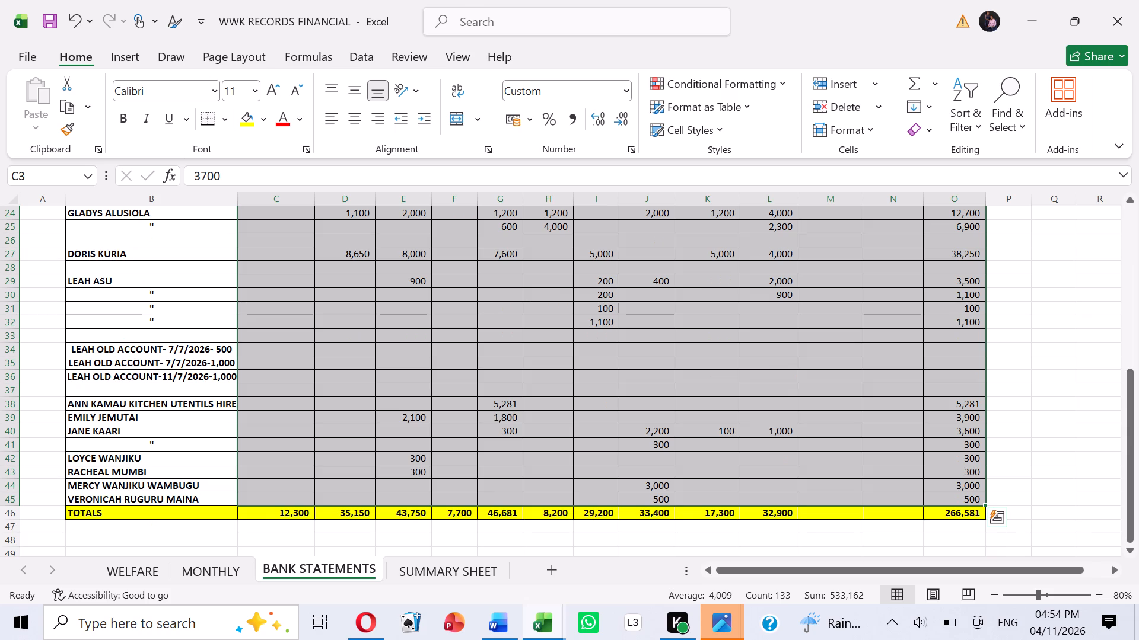
Make the whole TOTALS column (column O) bold.
left_click(937, 325)
left_click(960, 206)
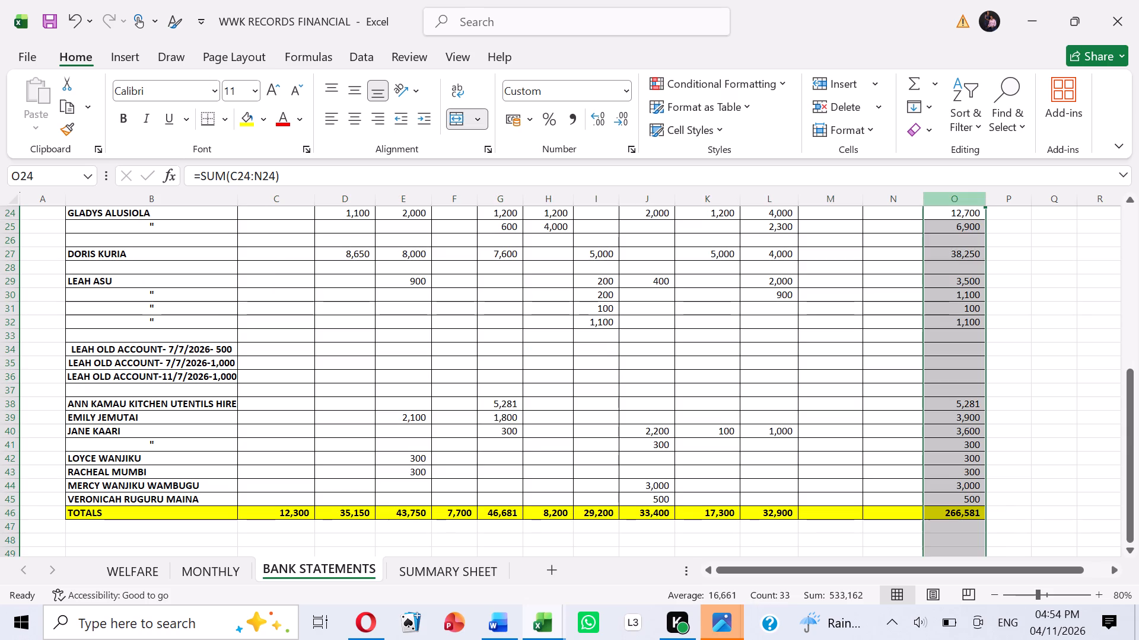
left_click(128, 114)
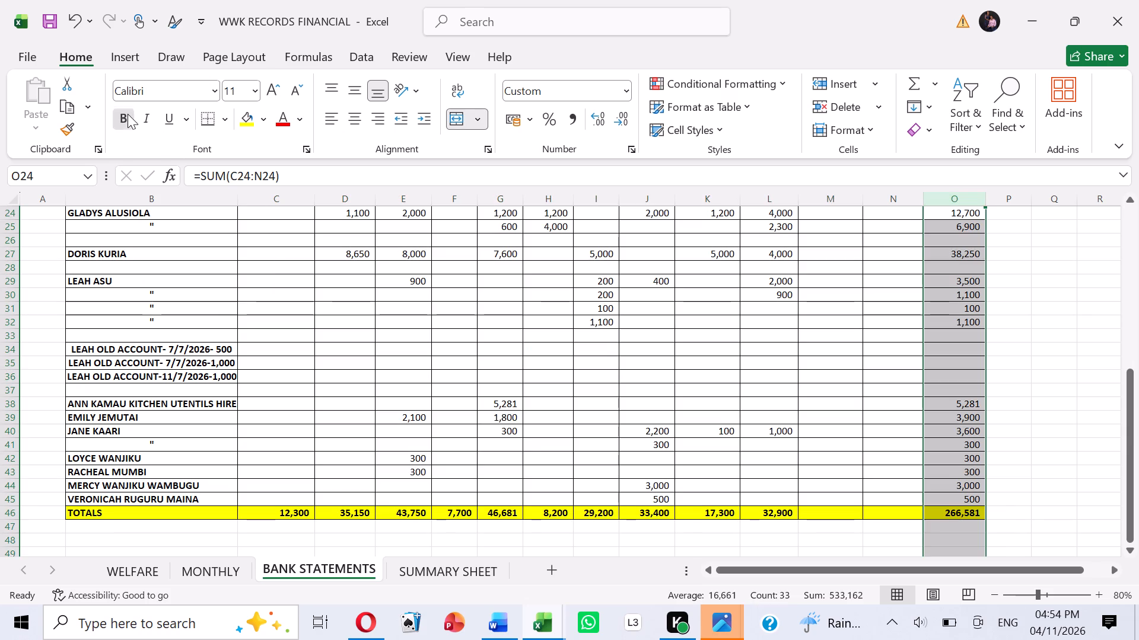
left_click(838, 324)
Insert a blank row at row 6, between the first and second groups of the bank statements table.
scroll(800, 322, "up", 8)
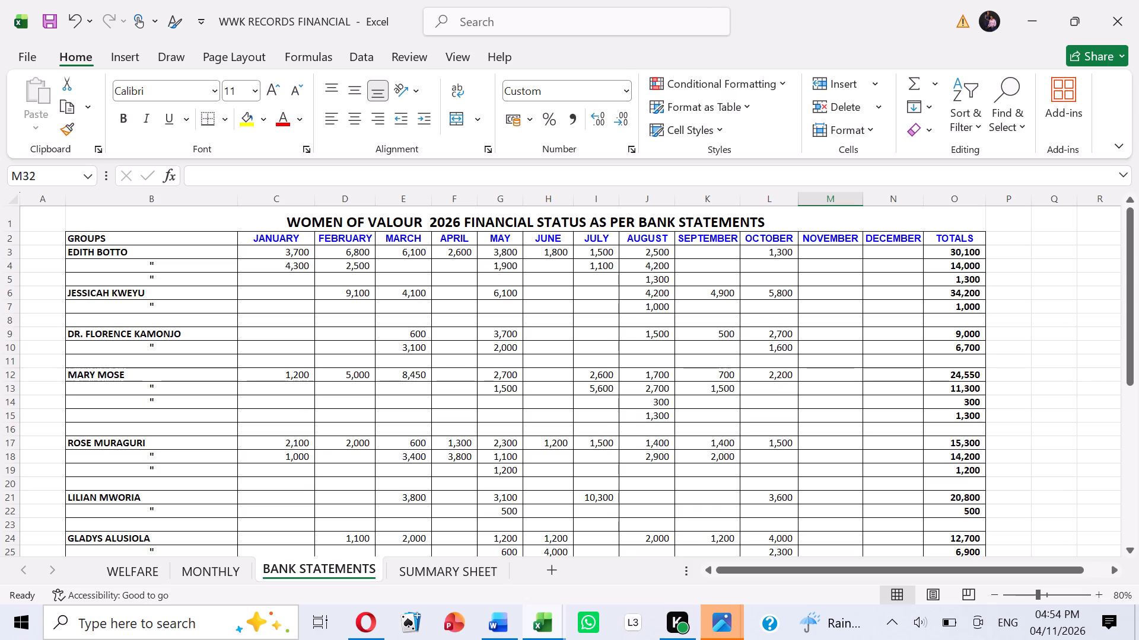
left_click(88, 297)
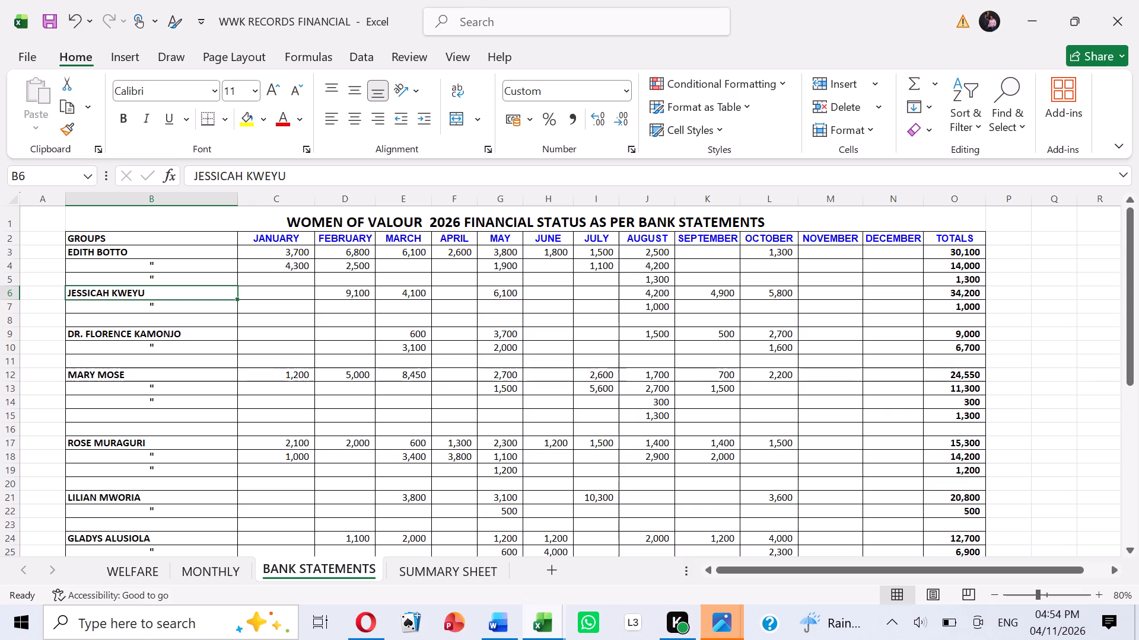
right_click(5, 291)
left_click(65, 430)
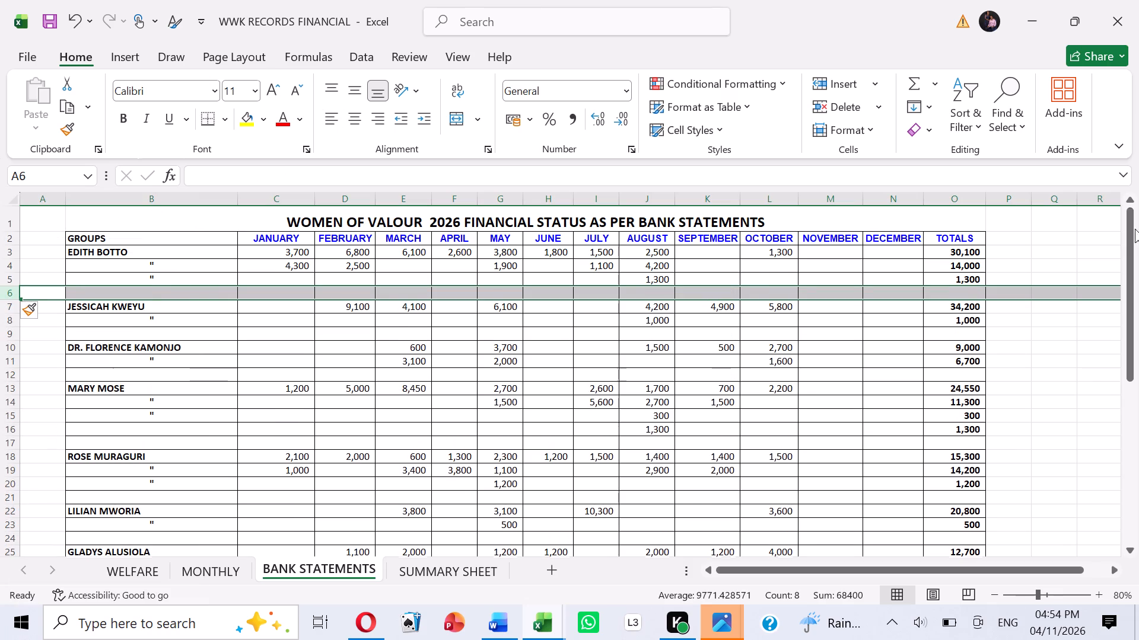
left_click(927, 352)
Add an AutoSum subtotal of the first group's totals (O3:O5) in cell O6 and colour it red.
left_click_drag(953, 252, 956, 268)
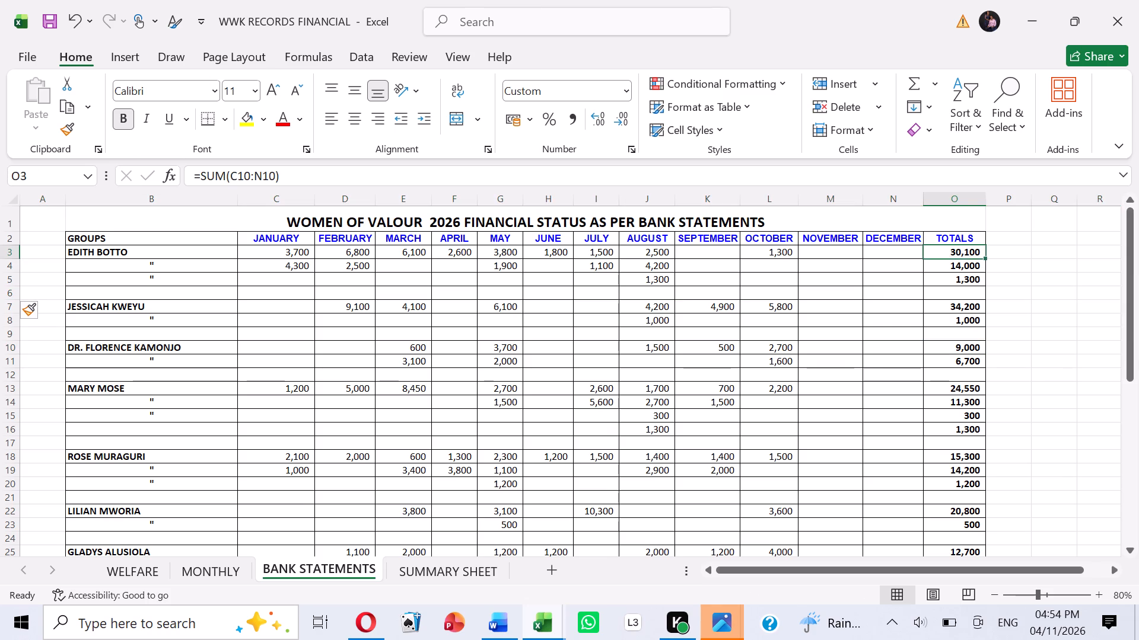
left_click_drag(956, 268, 960, 297)
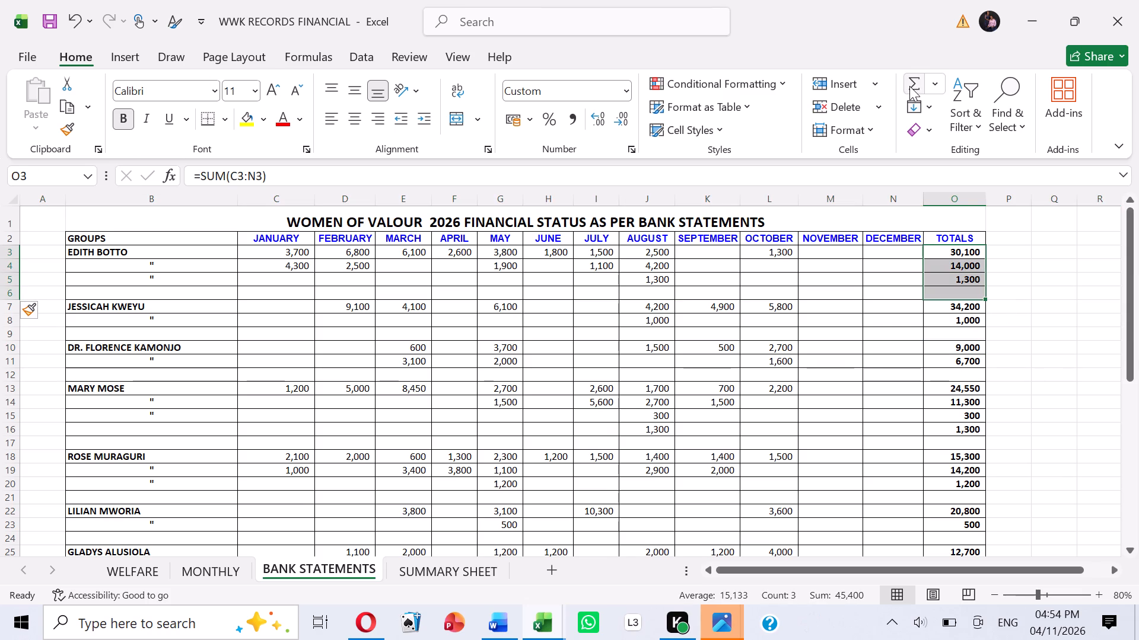
left_click(912, 84)
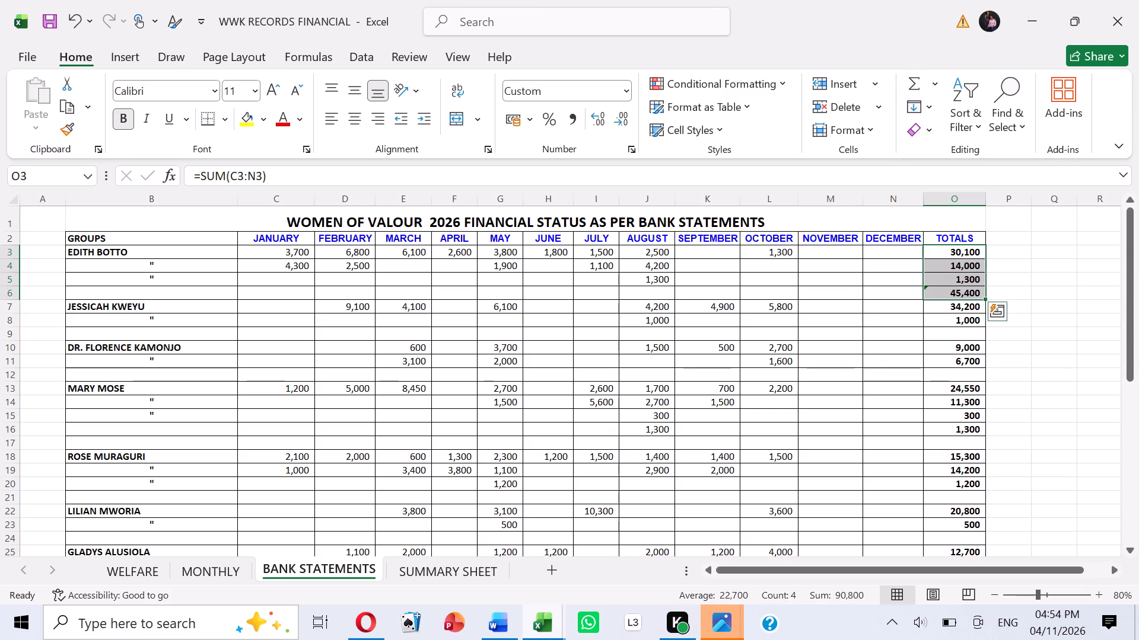
left_click(1004, 284)
left_click(973, 295)
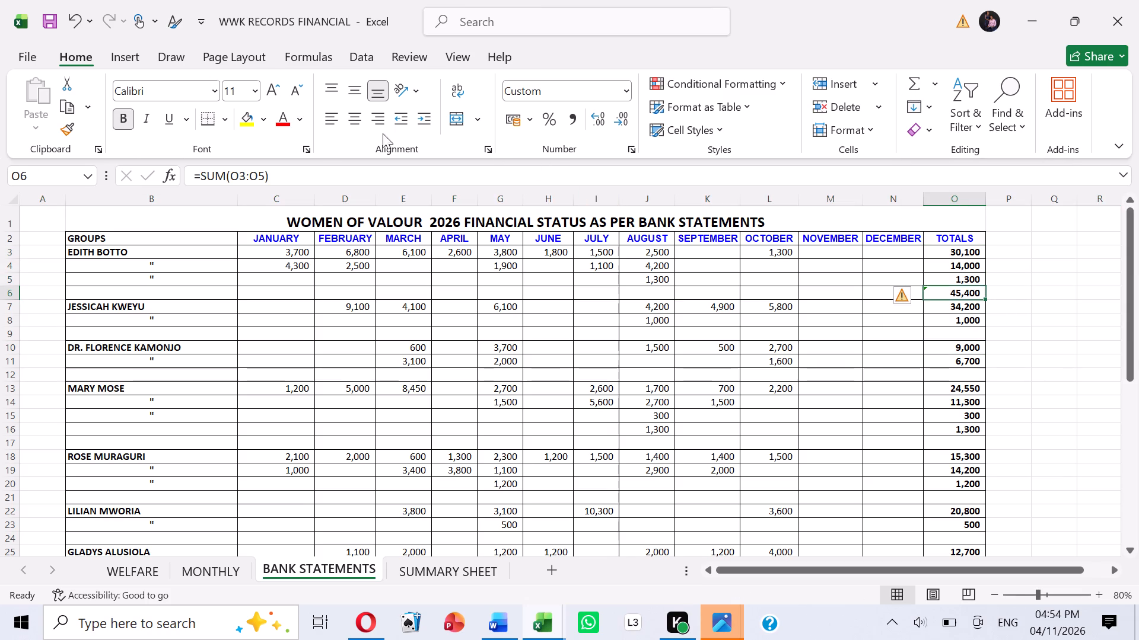
left_click(288, 123)
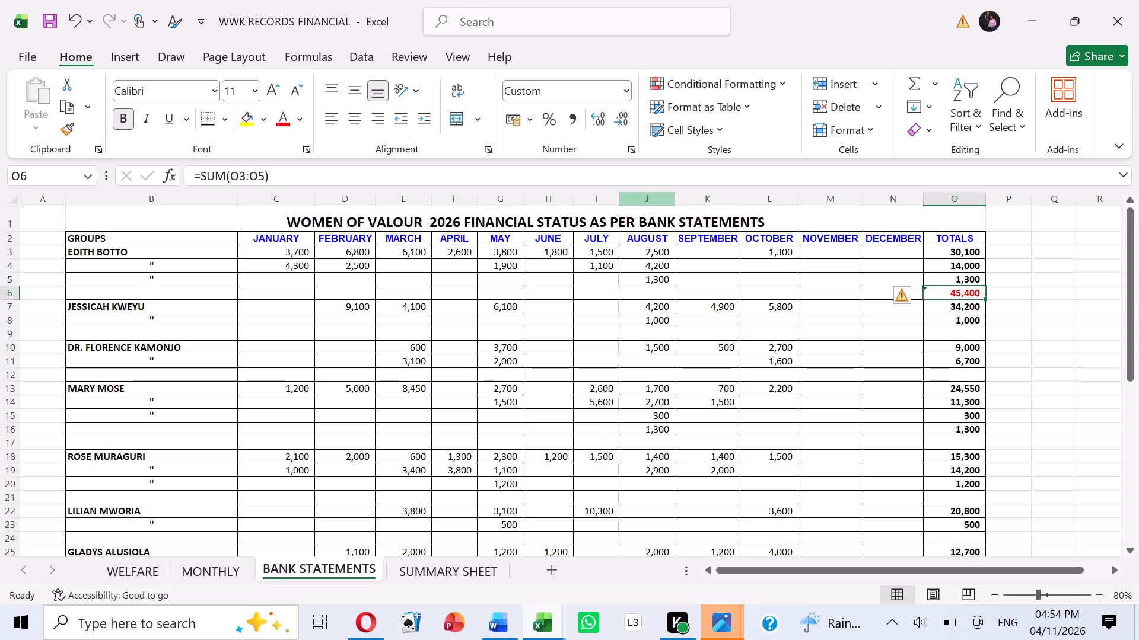
left_click(1005, 291)
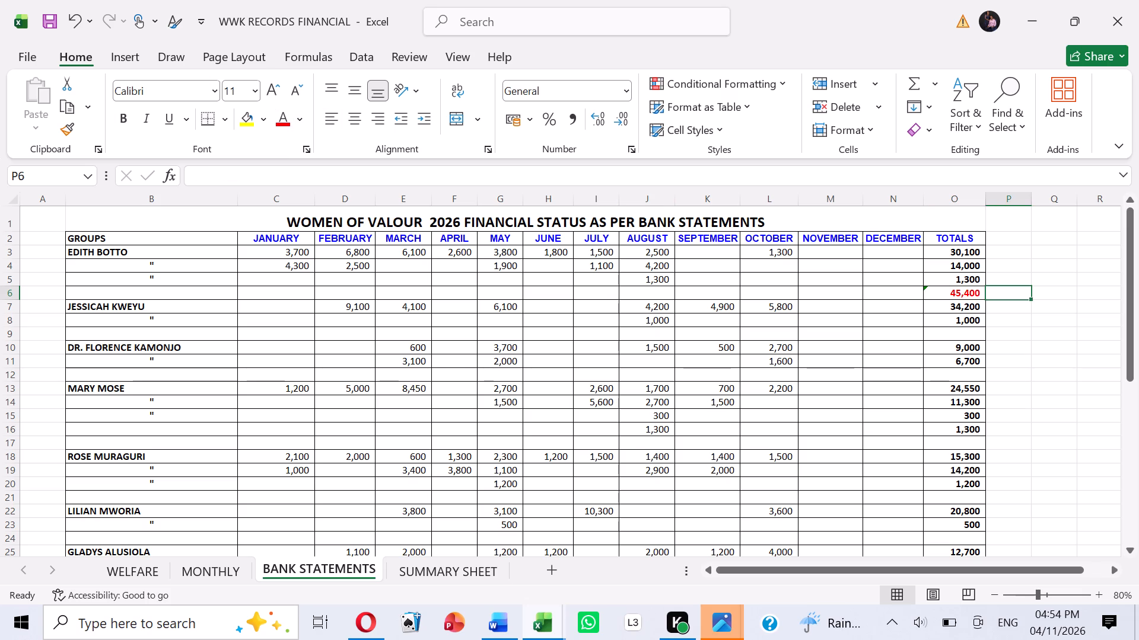
Add an AutoSum subtotal of the second group's totals (O7:O8) in cell O9 and colour it red.
left_click_drag(957, 308, 966, 338)
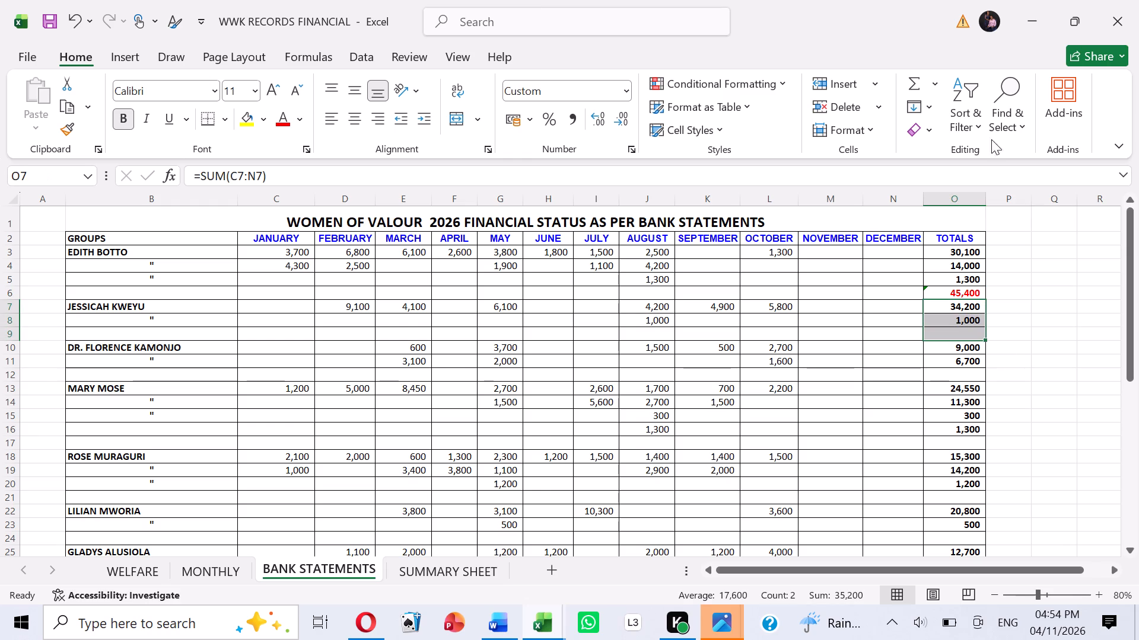
left_click(910, 86)
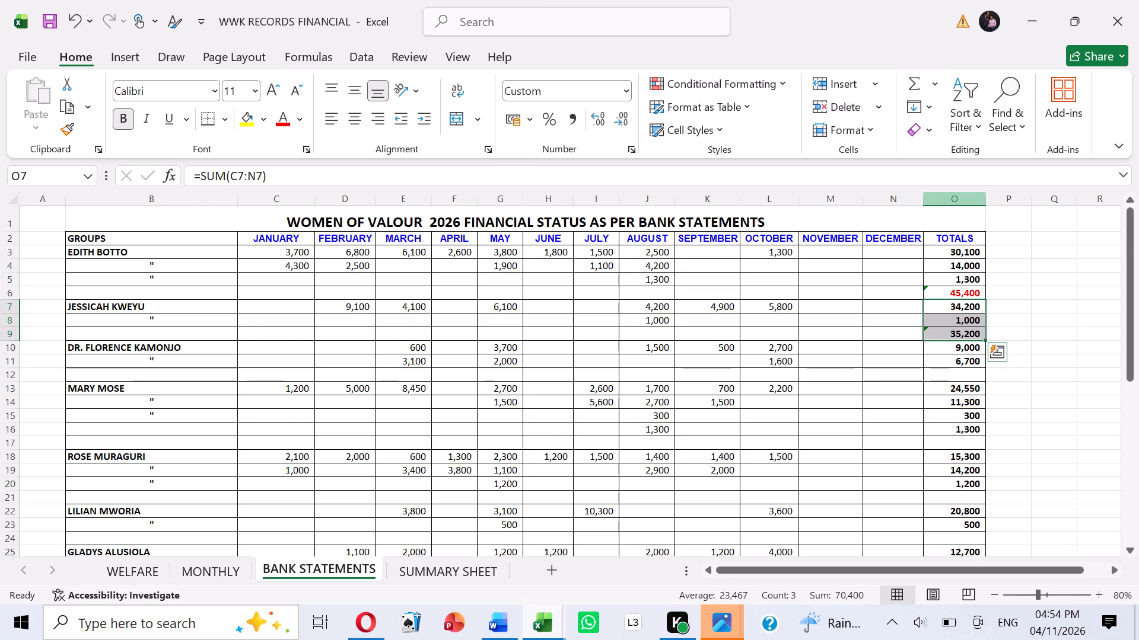
left_click(962, 341)
left_click(959, 334)
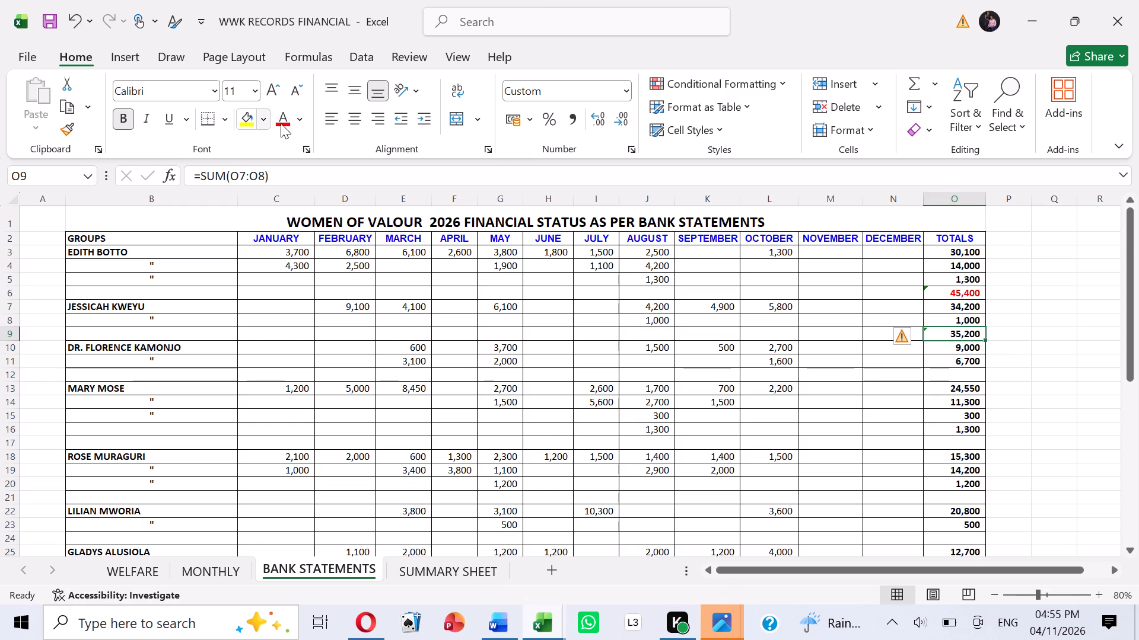
left_click(282, 116)
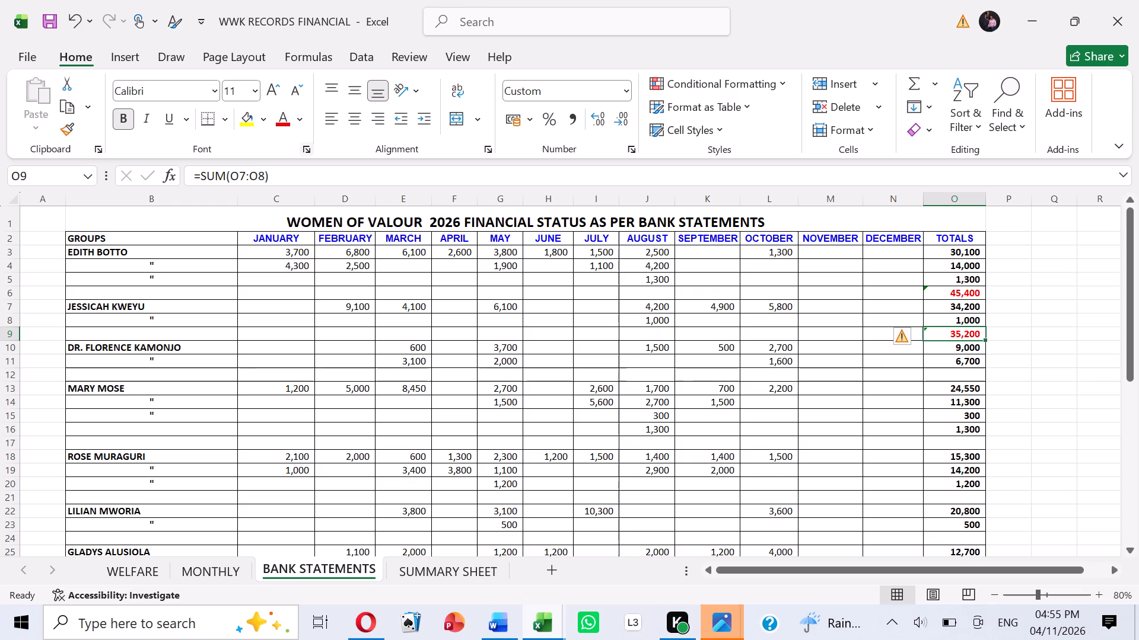
Insert a blank row at row 10, between the second group's subtotal and the third group.
right_click(9, 345)
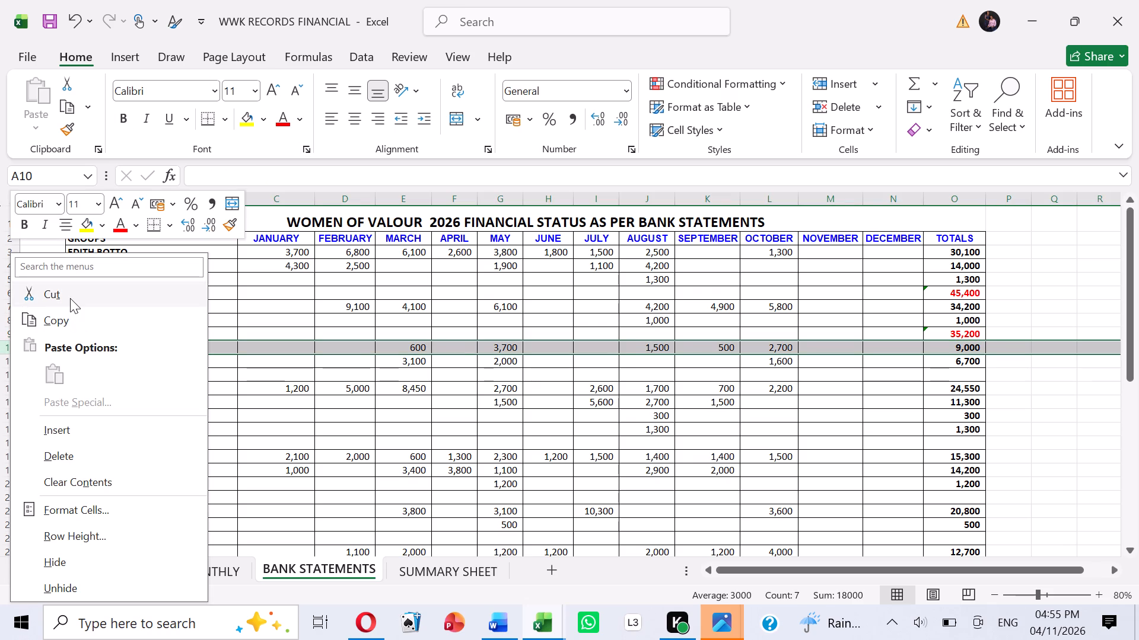
left_click(68, 428)
left_click(911, 401)
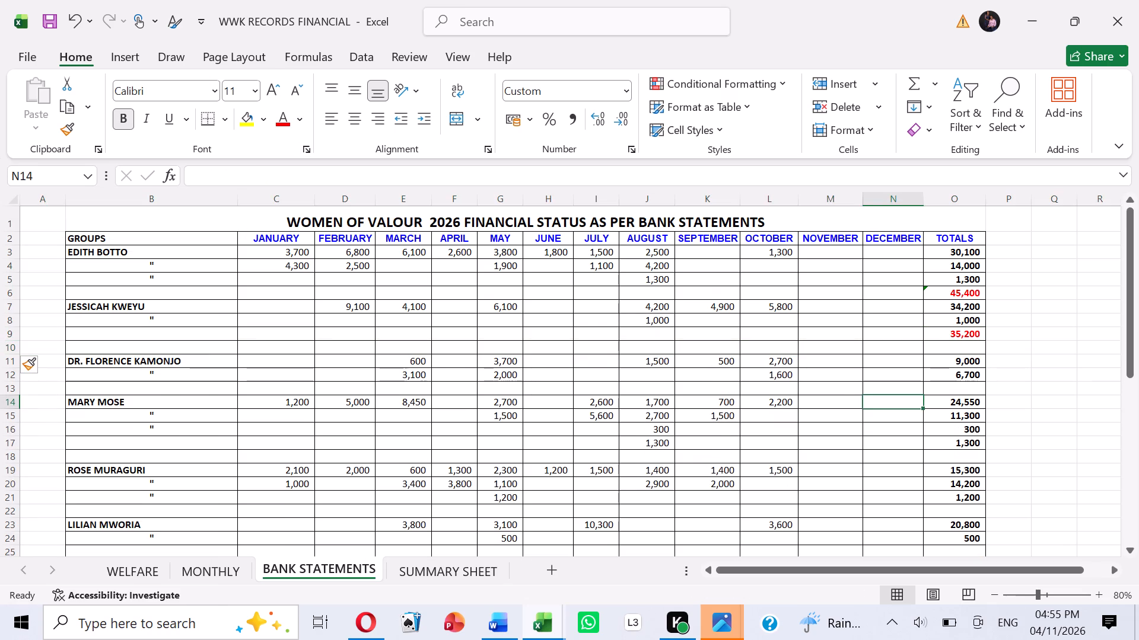
Add an AutoSum subtotal of the third group's totals (O11:O12) in cell O13 and colour it red.
left_click_drag(958, 360, 963, 392)
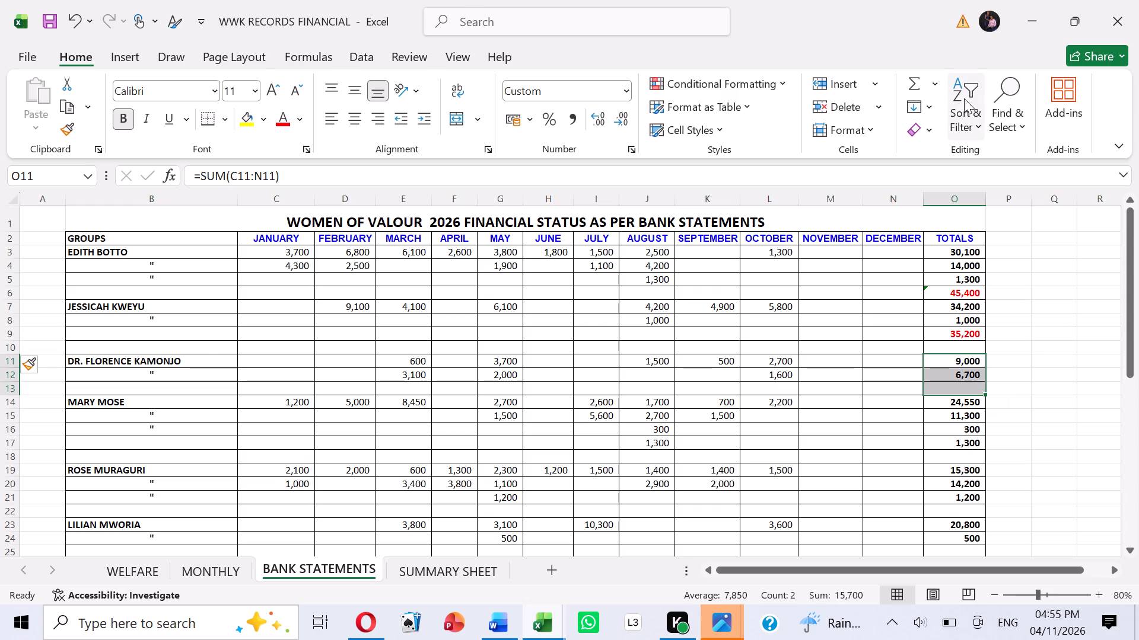
left_click(912, 82)
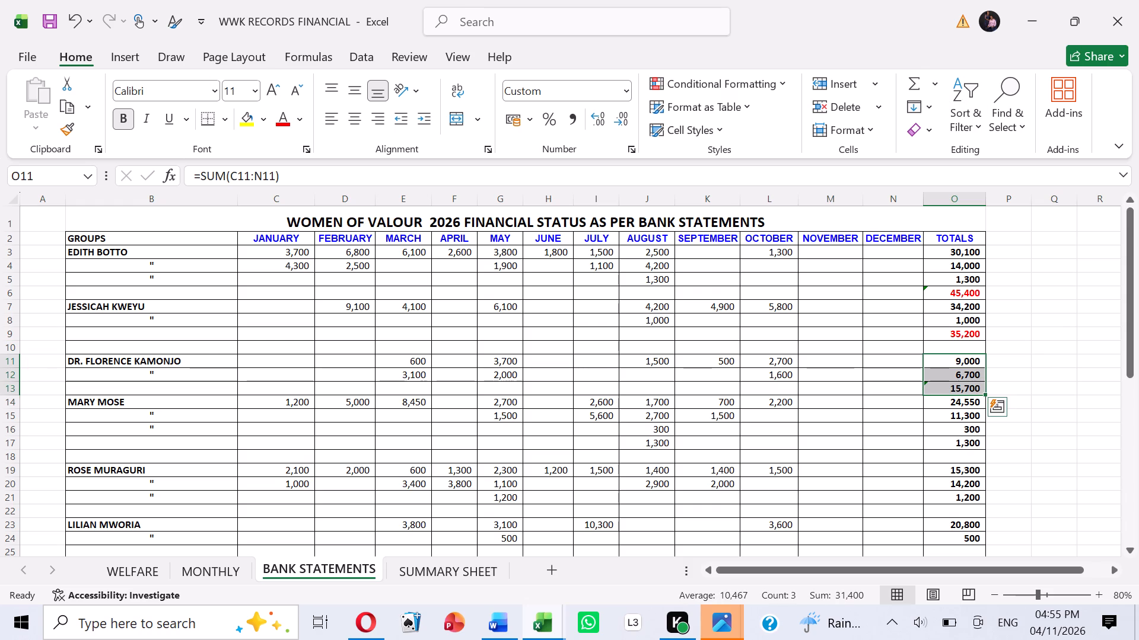
left_click(957, 389)
left_click(281, 117)
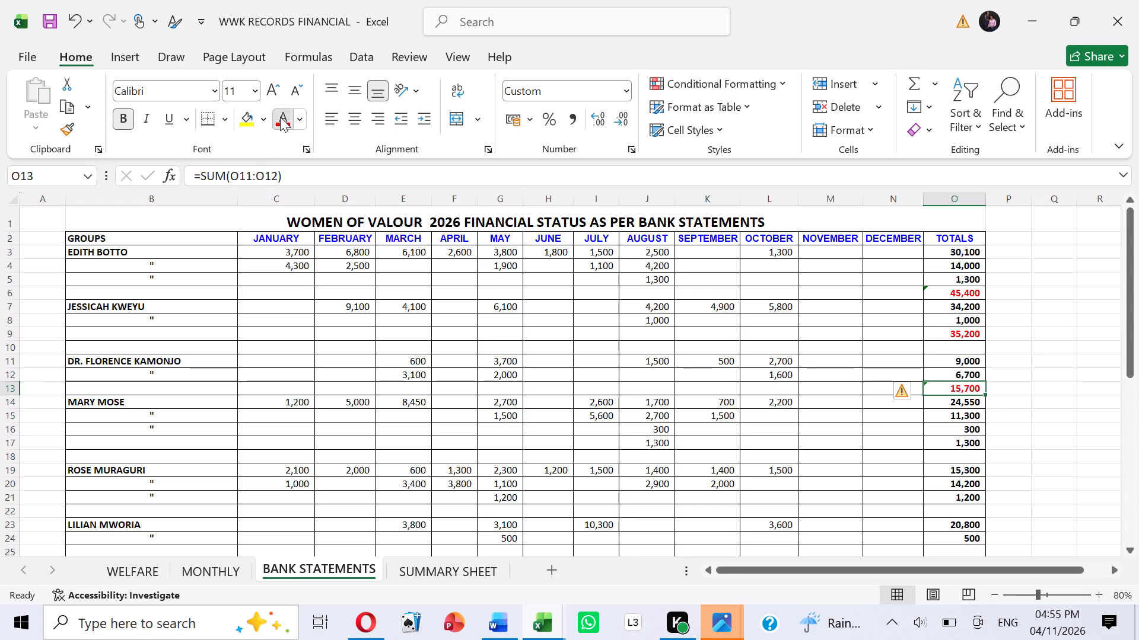
Insert a blank row at row 14, between the third group's subtotal and the fourth group.
scroll(471, 410, "down", 1)
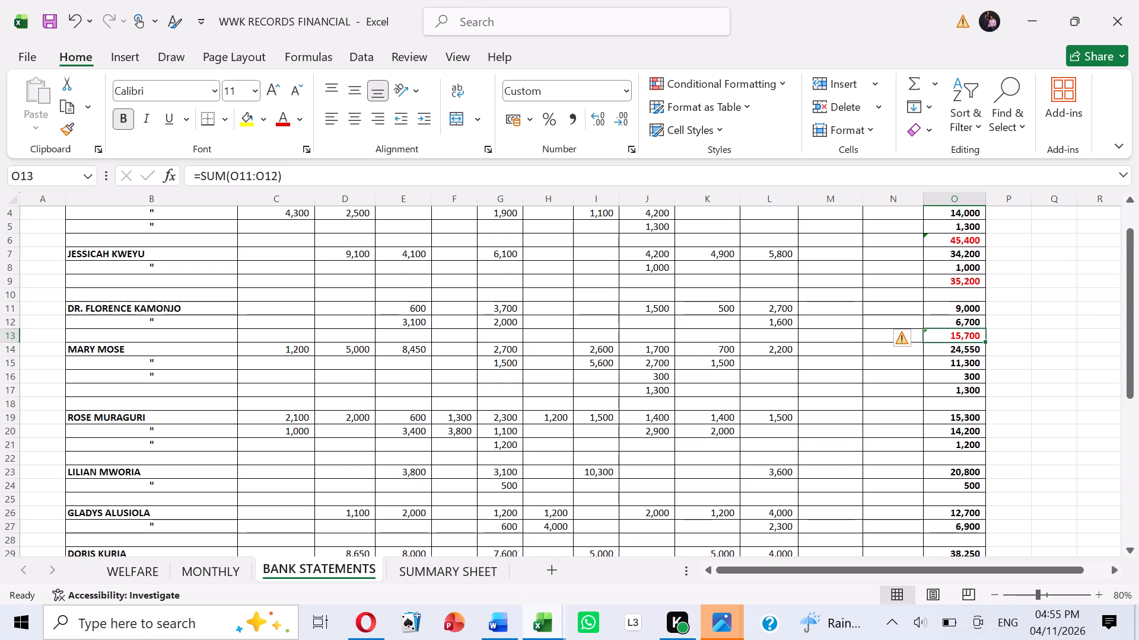
left_click(82, 348)
left_click(1, 353)
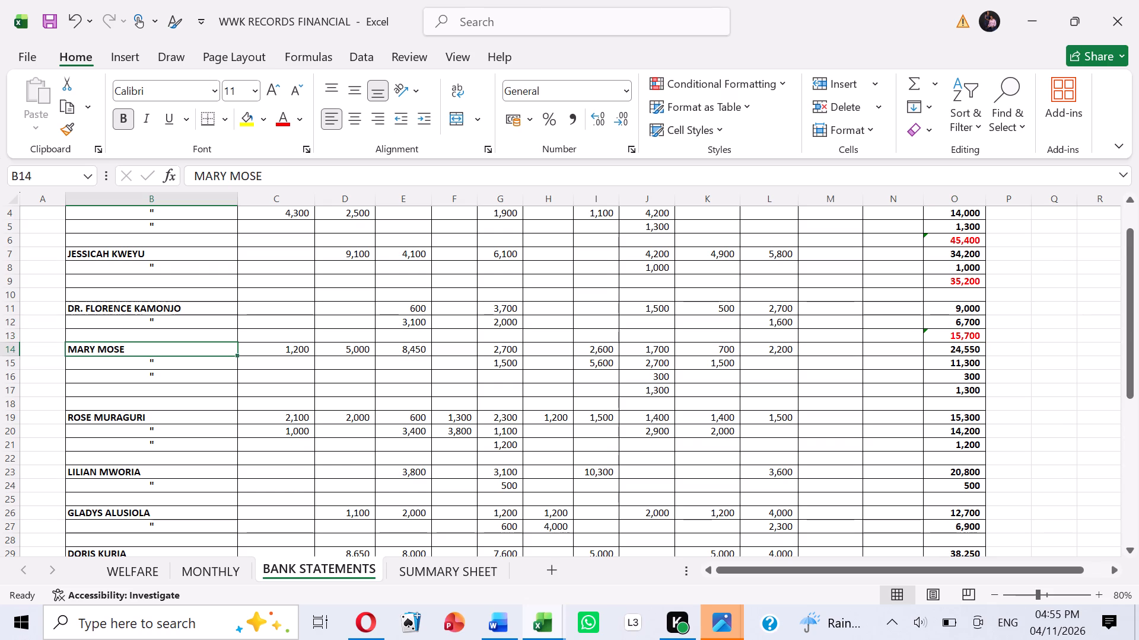
left_click(7, 349)
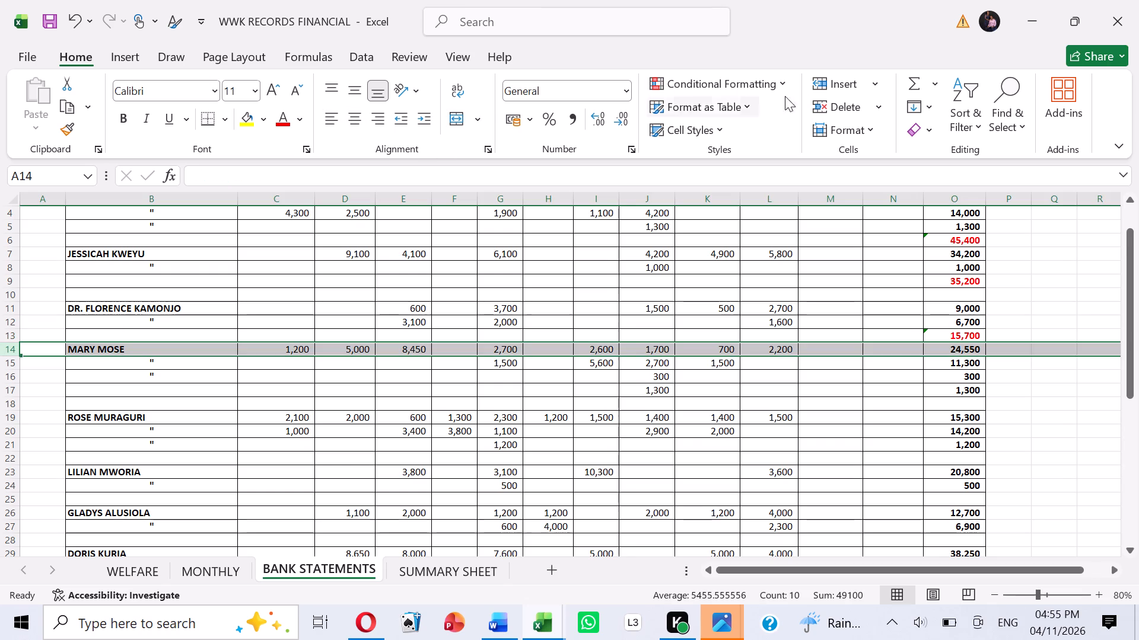
left_click(838, 83)
Add an AutoSum subtotal of the fourth group's totals (O15:O18) in cell O19, keeping it bold and colouring it red.
left_click(957, 414)
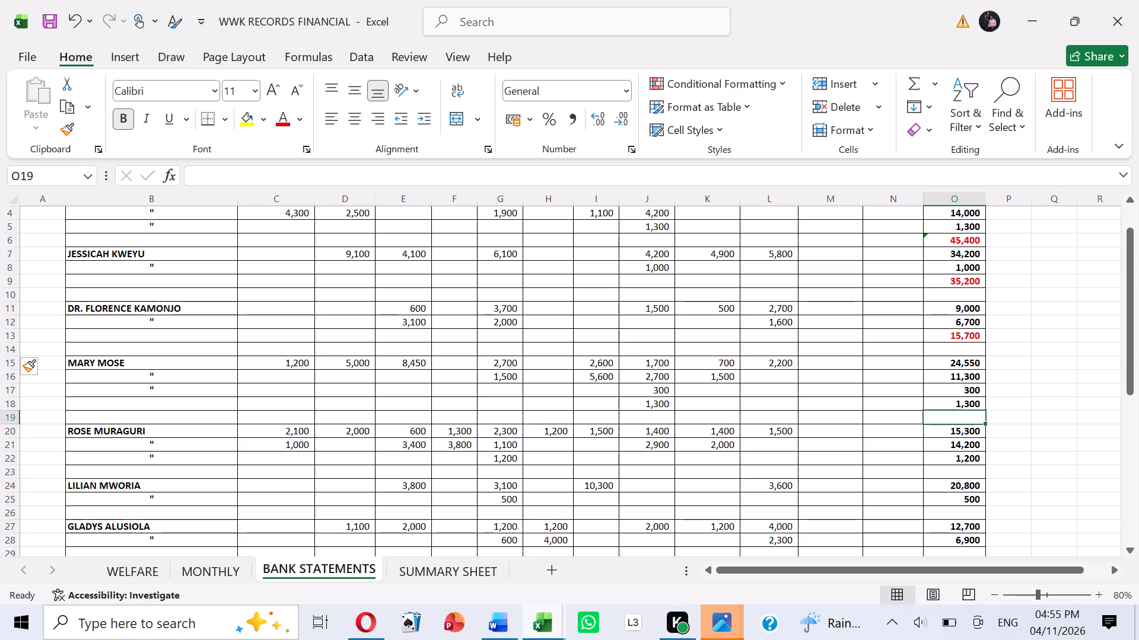
left_click_drag(957, 361, 957, 412)
left_click(912, 76)
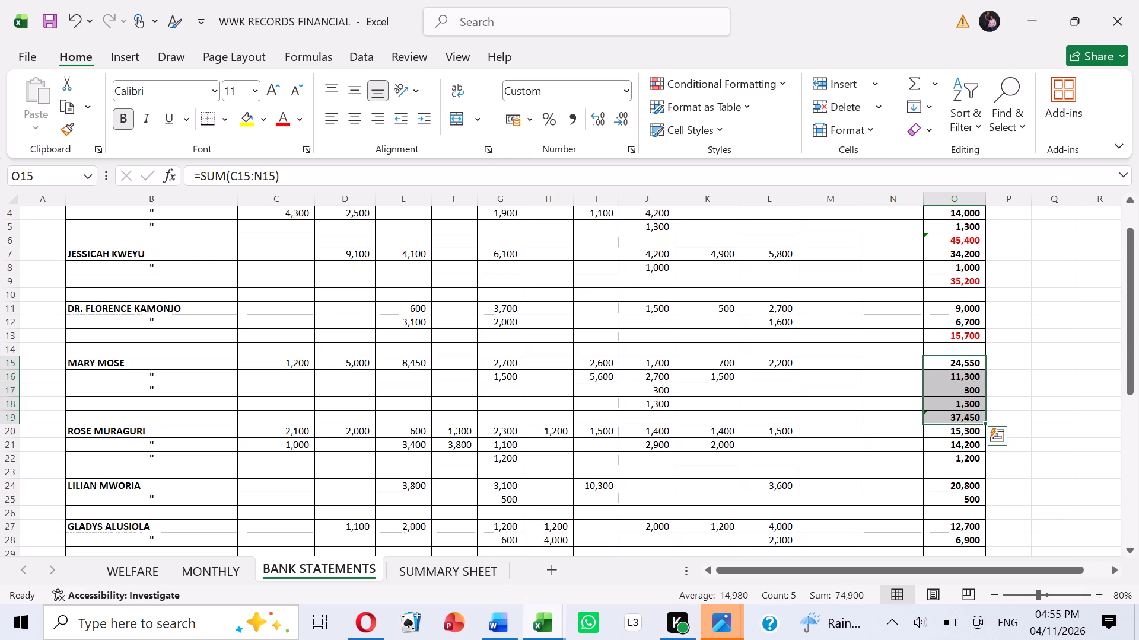
left_click(1042, 370)
left_click(973, 417)
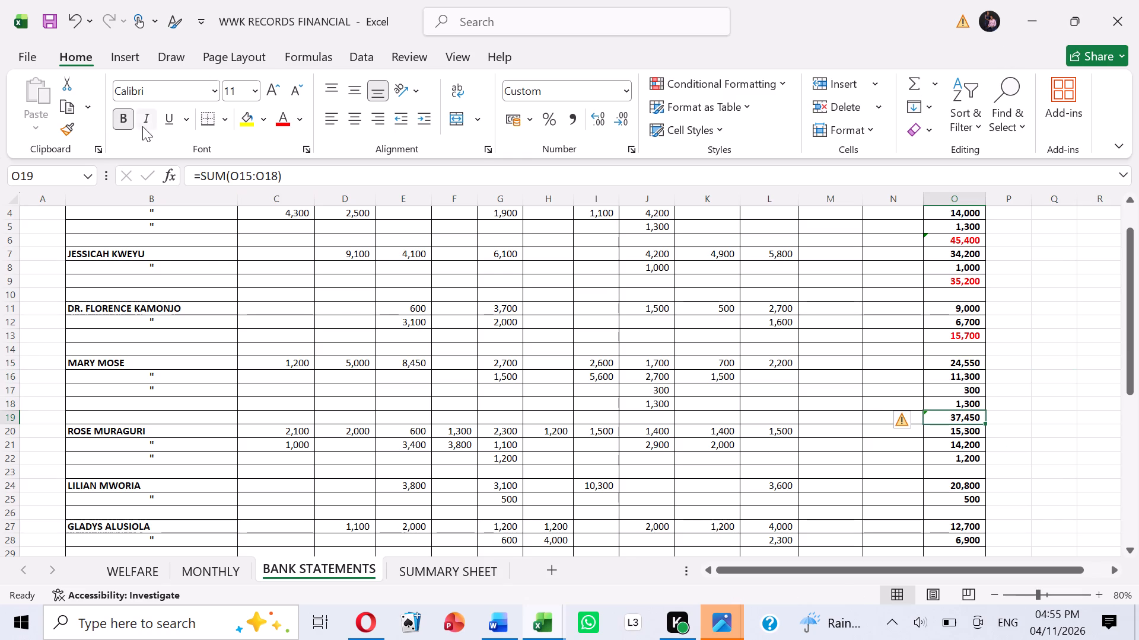
left_click(124, 123)
left_click(125, 114)
left_click(281, 124)
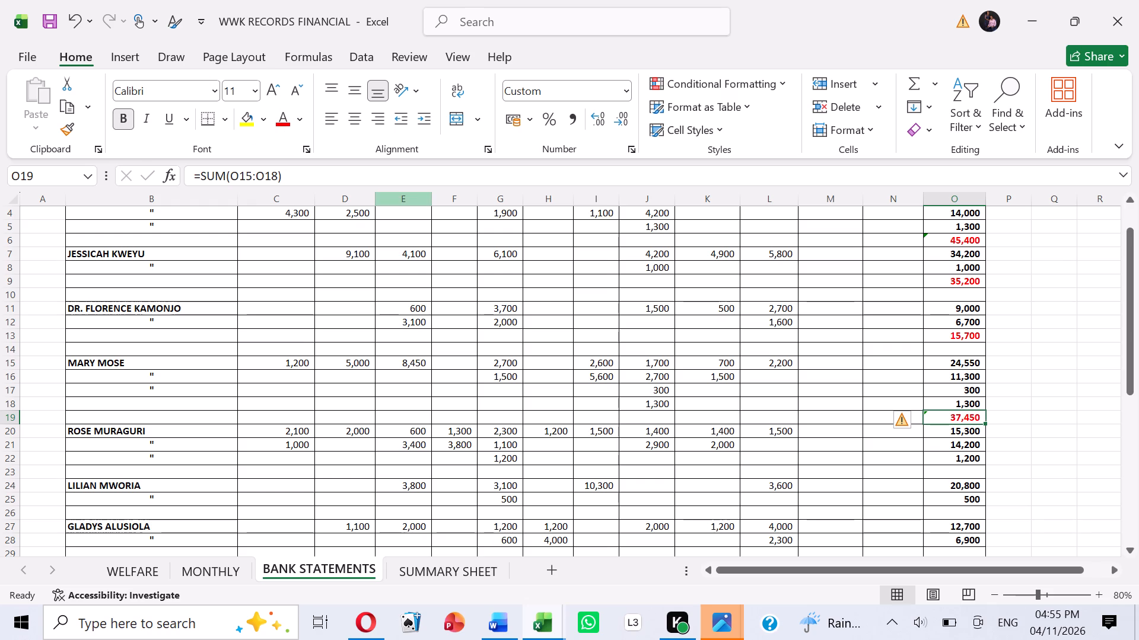
Insert a blank row at row 20, between the fourth group's subtotal and the fifth group.
left_click(116, 430)
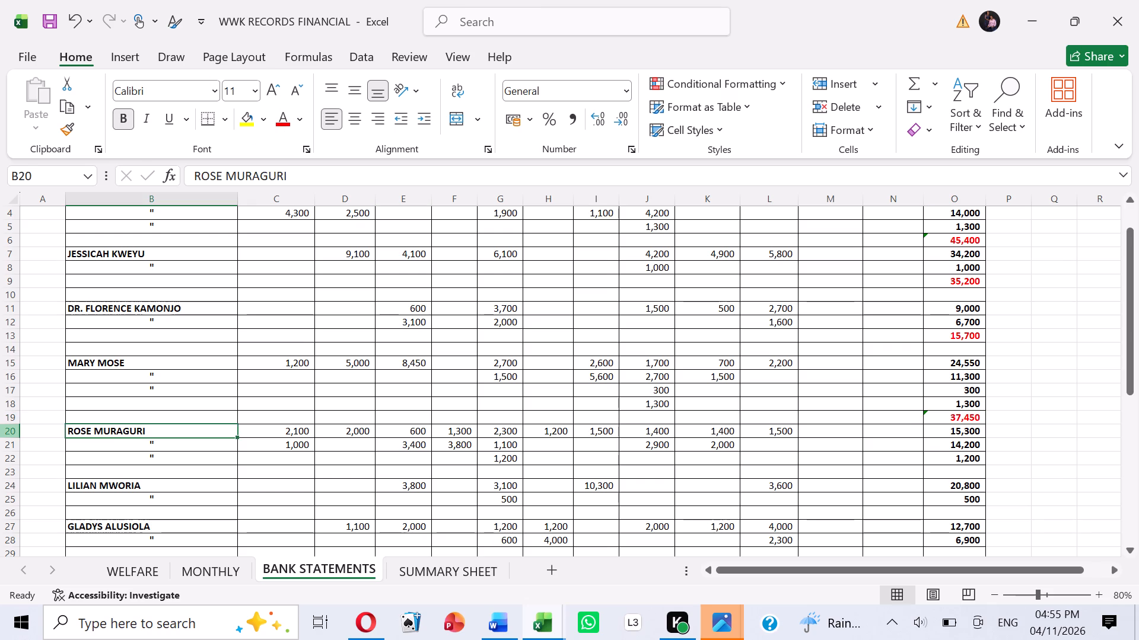
right_click(9, 428)
left_click(58, 257)
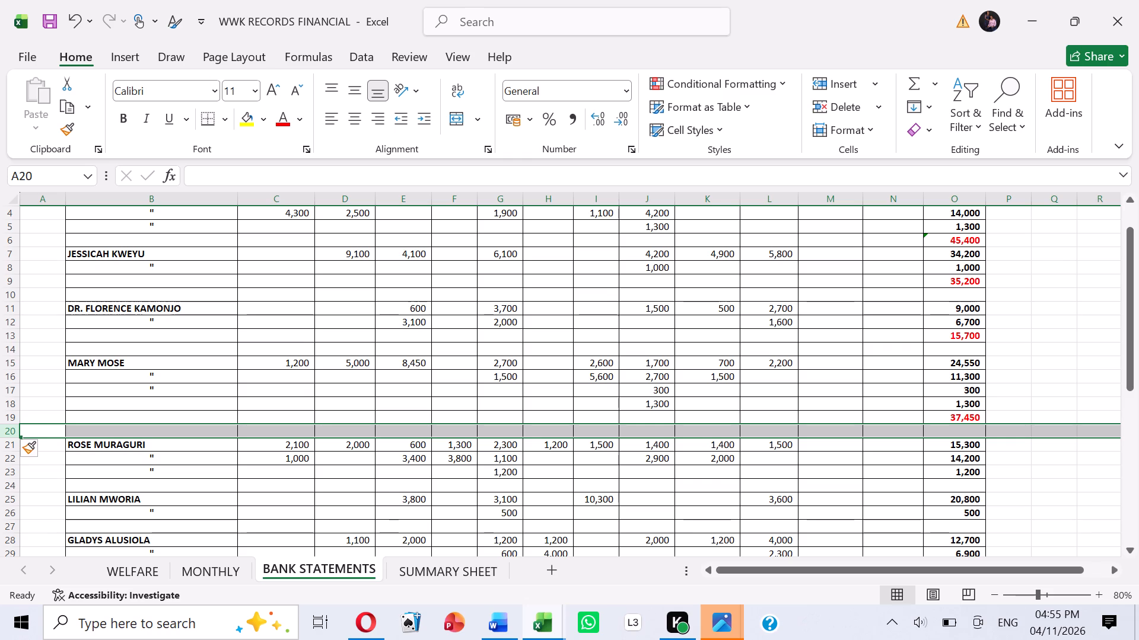
Add an AutoSum subtotal of the fifth group's totals (O21:O23) in cell O24, keeping it bold and colouring it red.
left_click(925, 510)
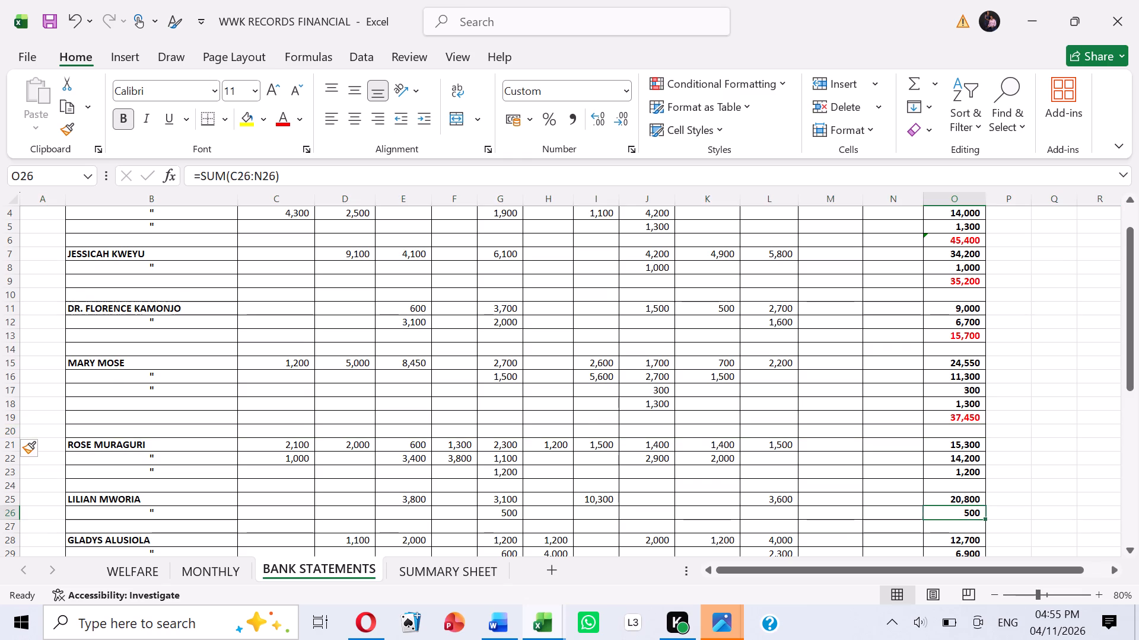
scroll(876, 473, "down", 1)
left_click_drag(952, 405, 951, 405)
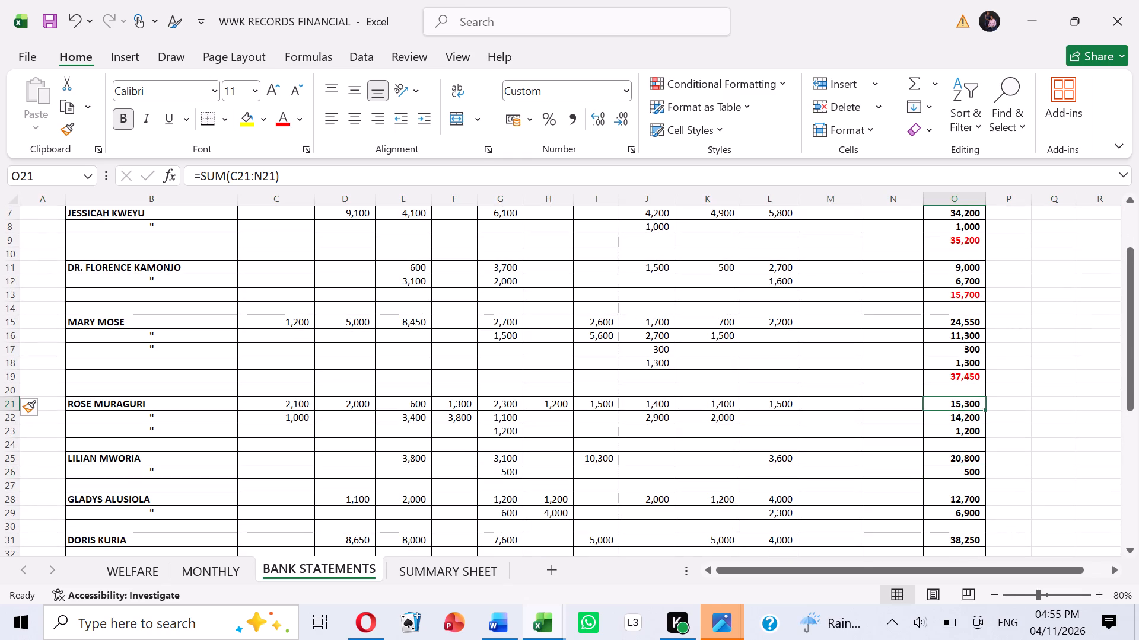
left_click_drag(951, 405, 952, 441)
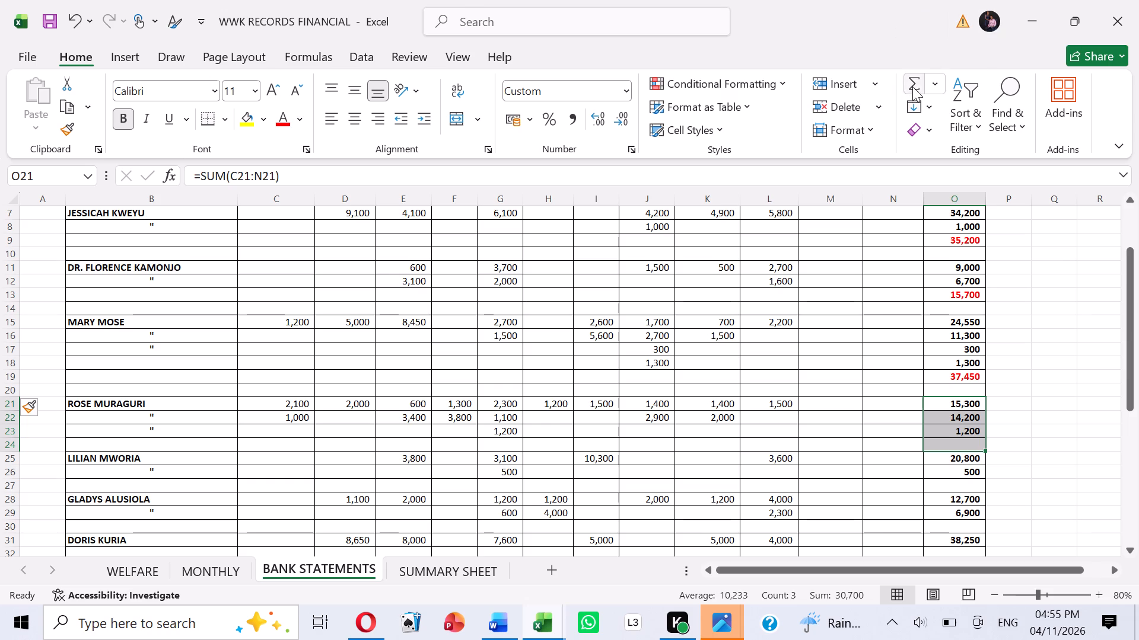
left_click(912, 85)
left_click(1049, 452)
left_click(967, 444)
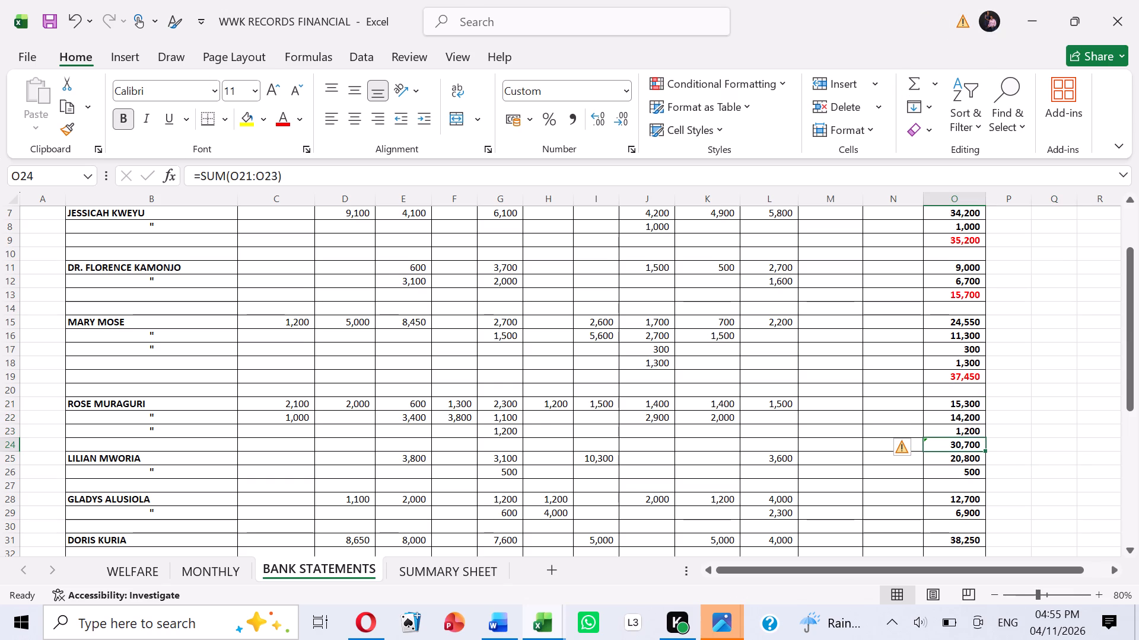
left_click(125, 121)
left_click(125, 121)
left_click(125, 121)
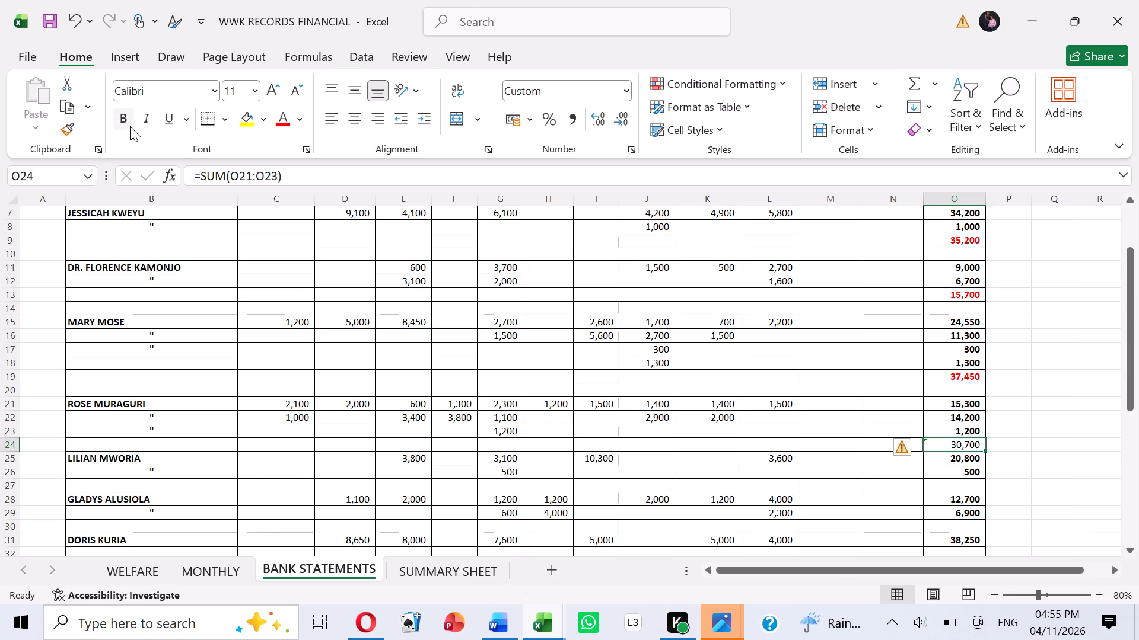
left_click(130, 124)
left_click(284, 123)
Insert a blank row at row 25, between the fifth group's subtotal and the sixth group.
left_click(184, 451)
left_click(171, 459)
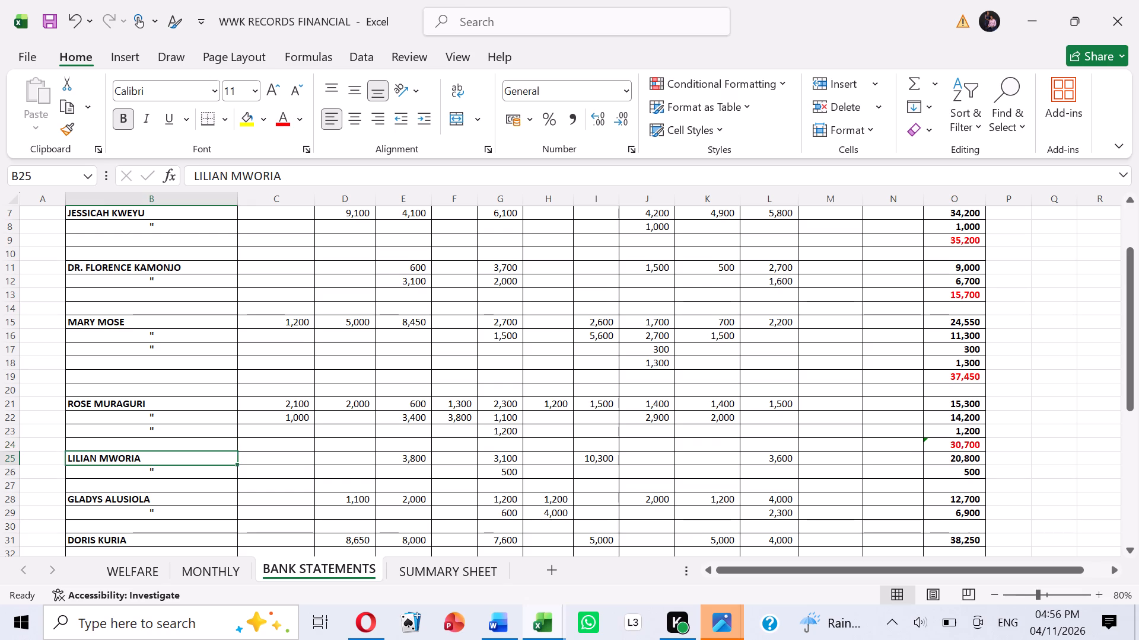
right_click(7, 456)
left_click(76, 290)
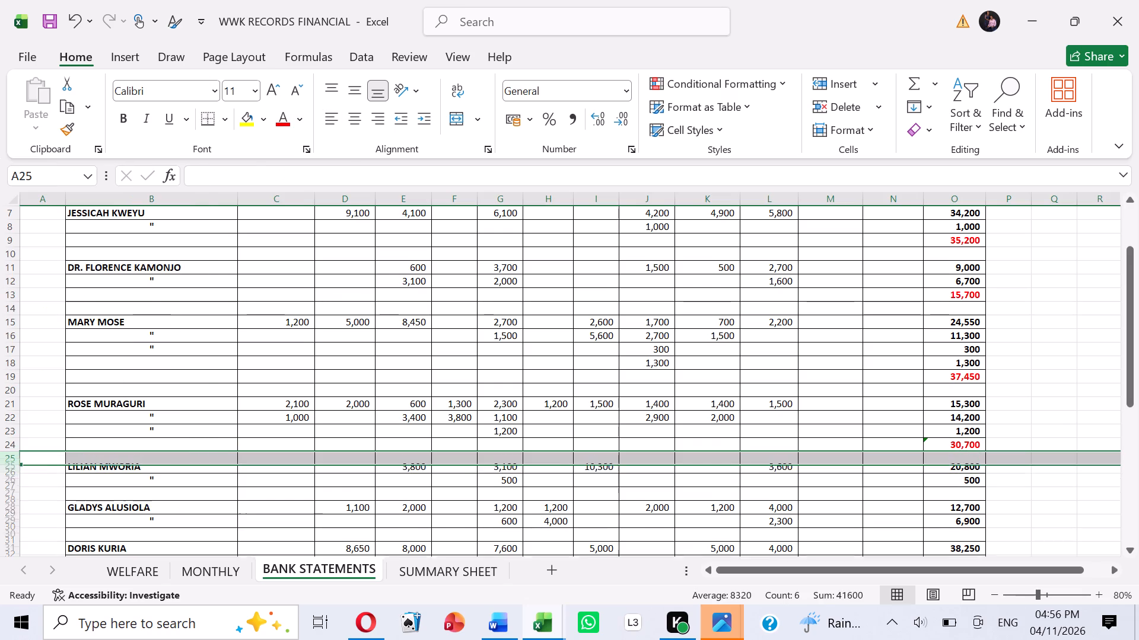
left_click(764, 491)
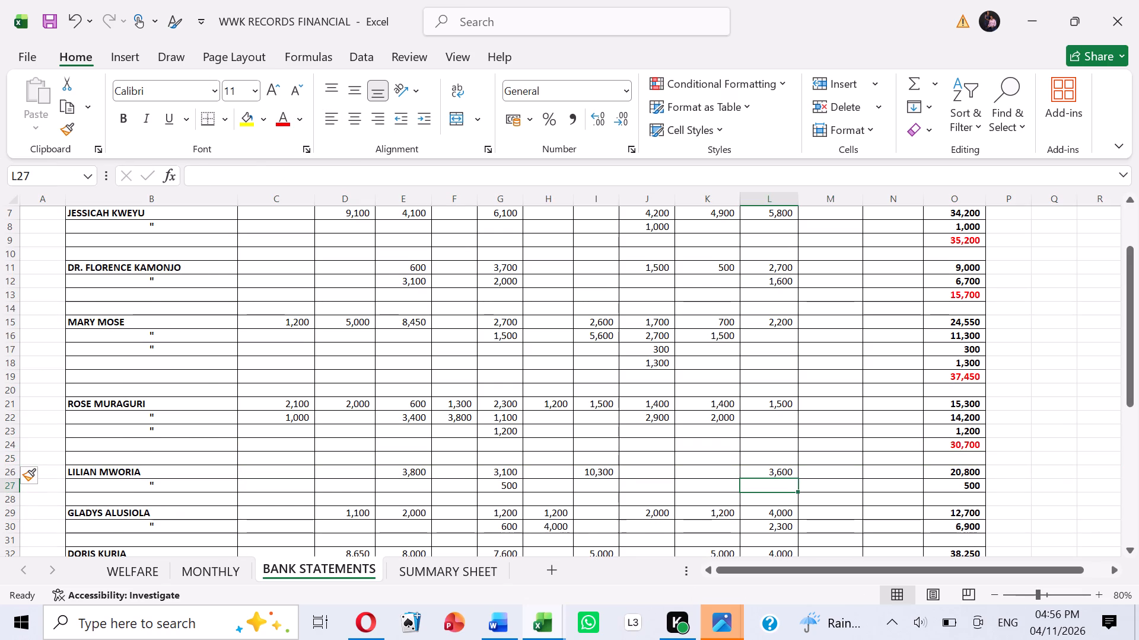
Add an AutoSum subtotal of the sixth group's totals (O26:O27) in cell O28 and colour it red.
scroll(554, 503, "up", 3)
scroll(553, 502, "down", 1)
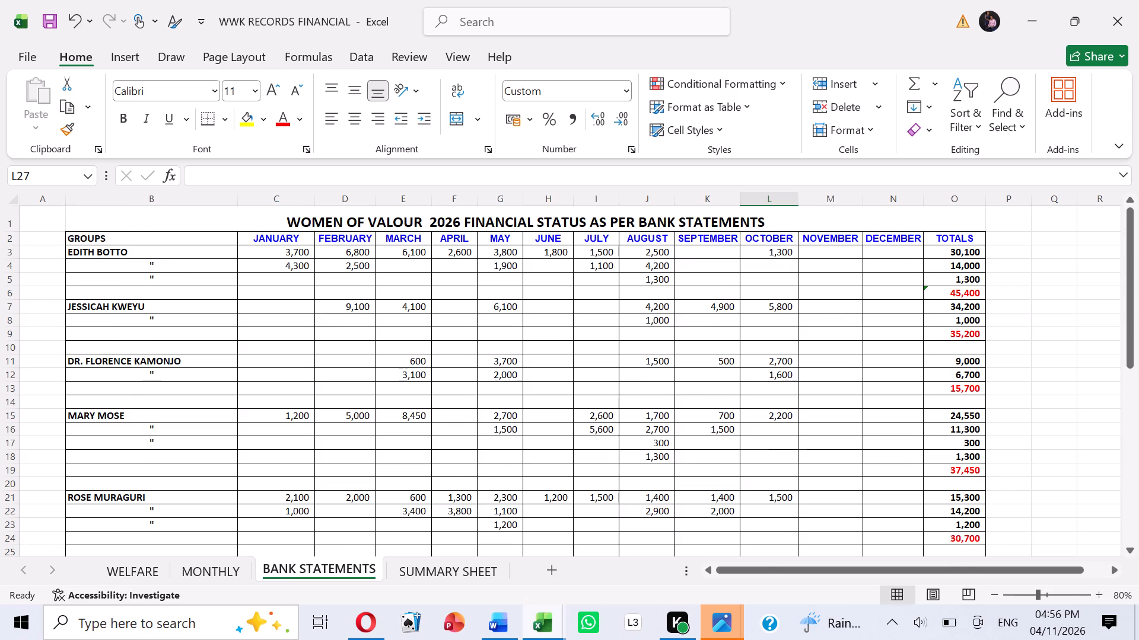
scroll(552, 502, "down", 1)
scroll(552, 502, "up", 3)
scroll(552, 502, "down", 2)
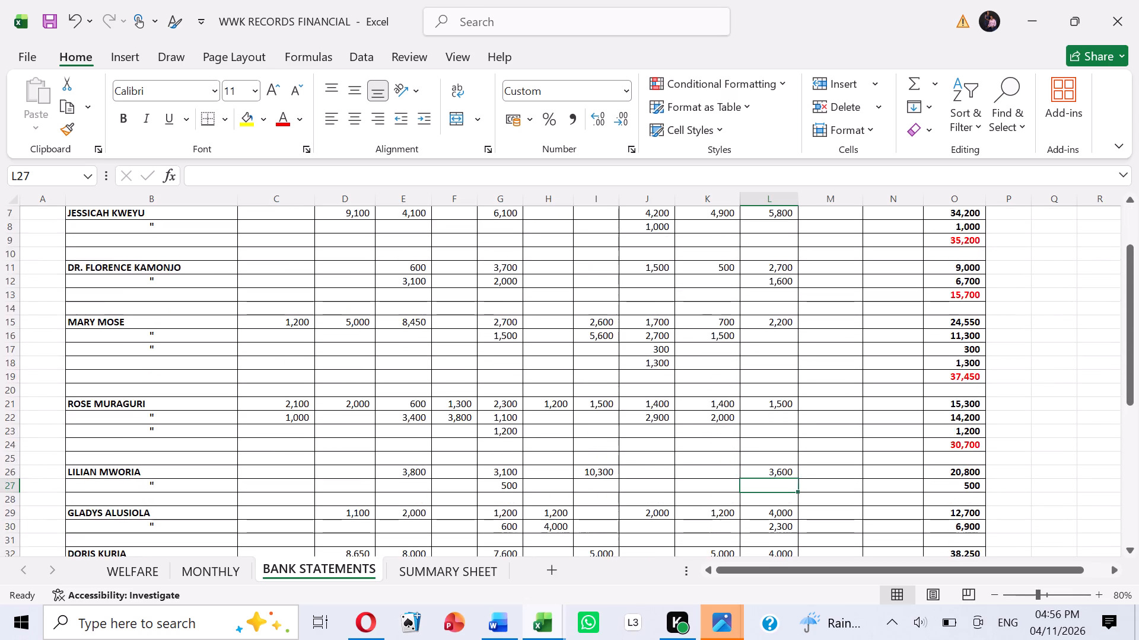
scroll(552, 502, "down", 1)
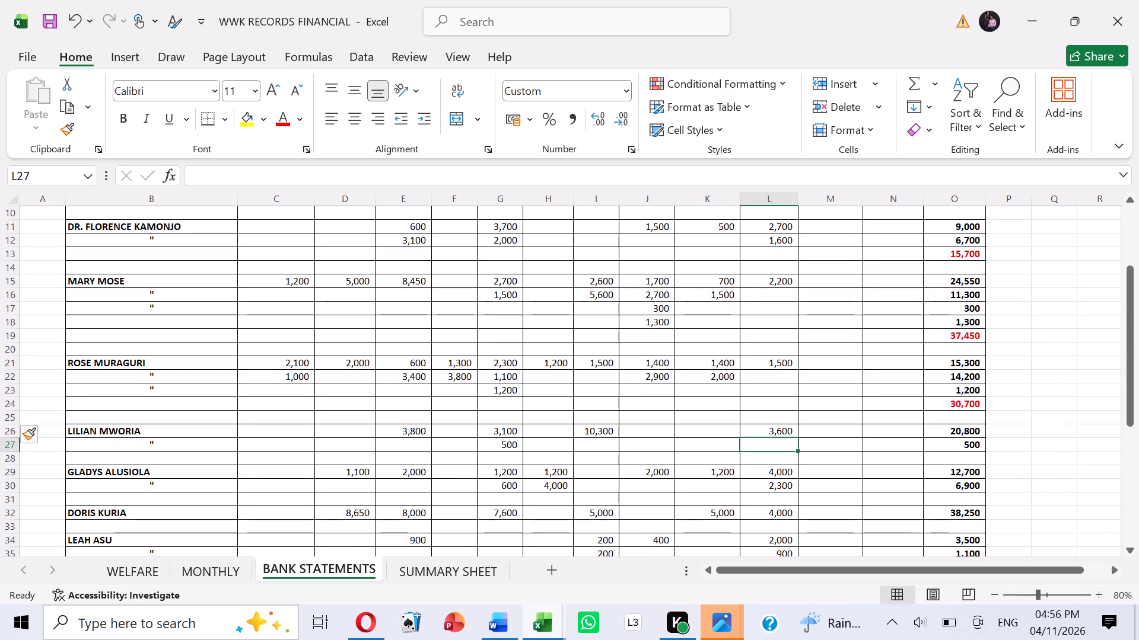
left_click(1019, 453)
left_click(952, 458)
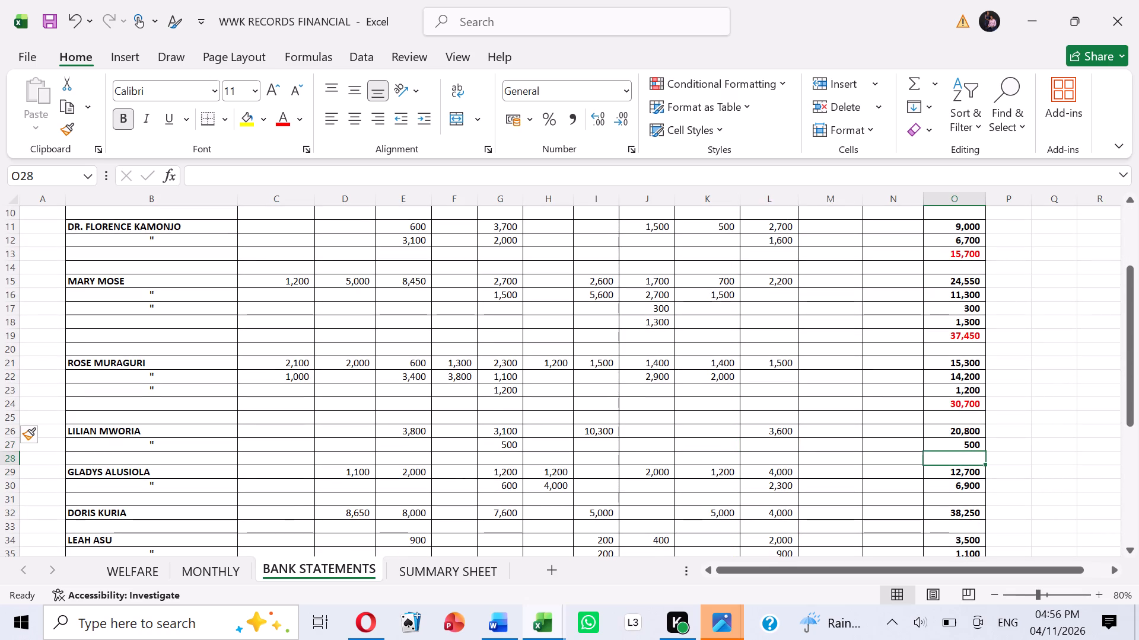
left_click_drag(962, 431, 967, 456)
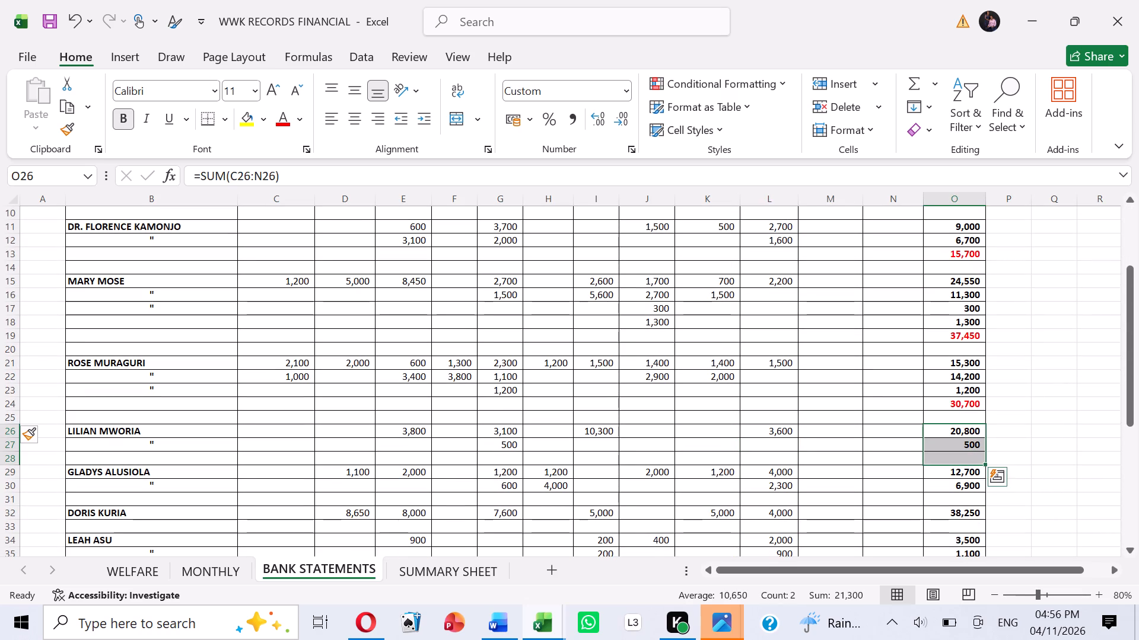
left_click(912, 89)
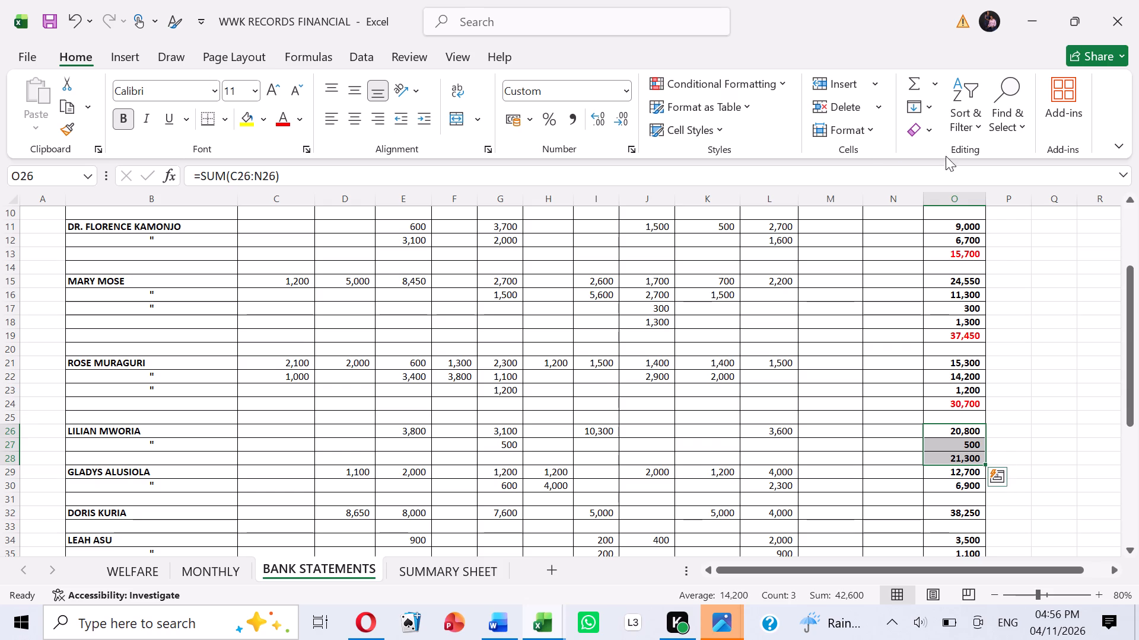
left_click(1041, 428)
left_click(969, 461)
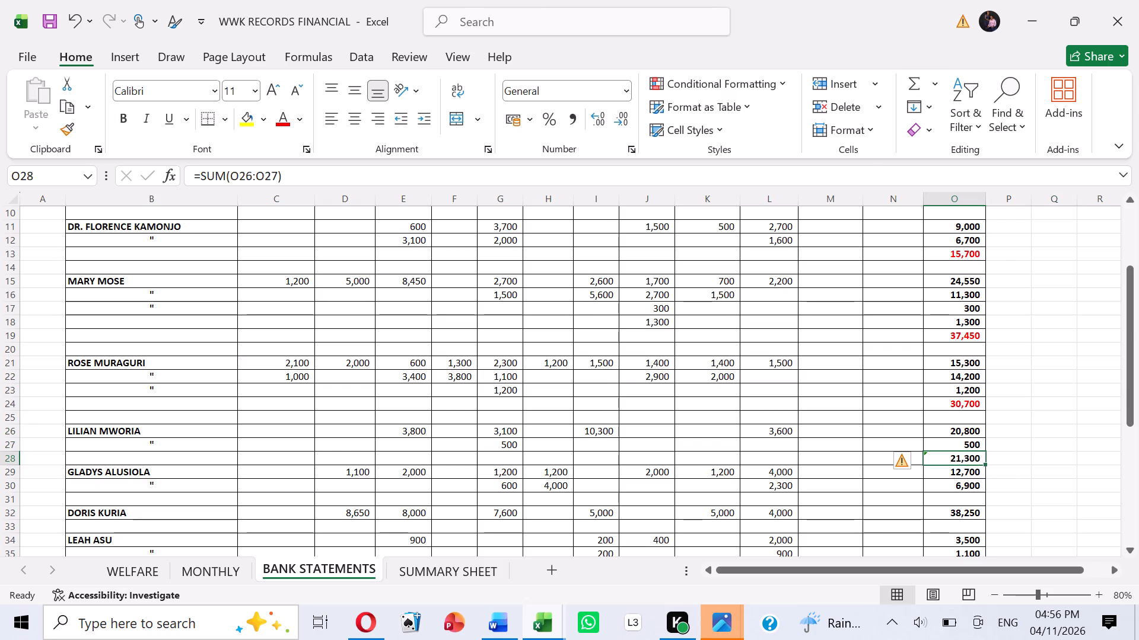
left_click(279, 123)
Insert a blank row at row 29, between the sixth group's subtotal and the seventh group.
left_click(243, 485)
left_click(109, 471)
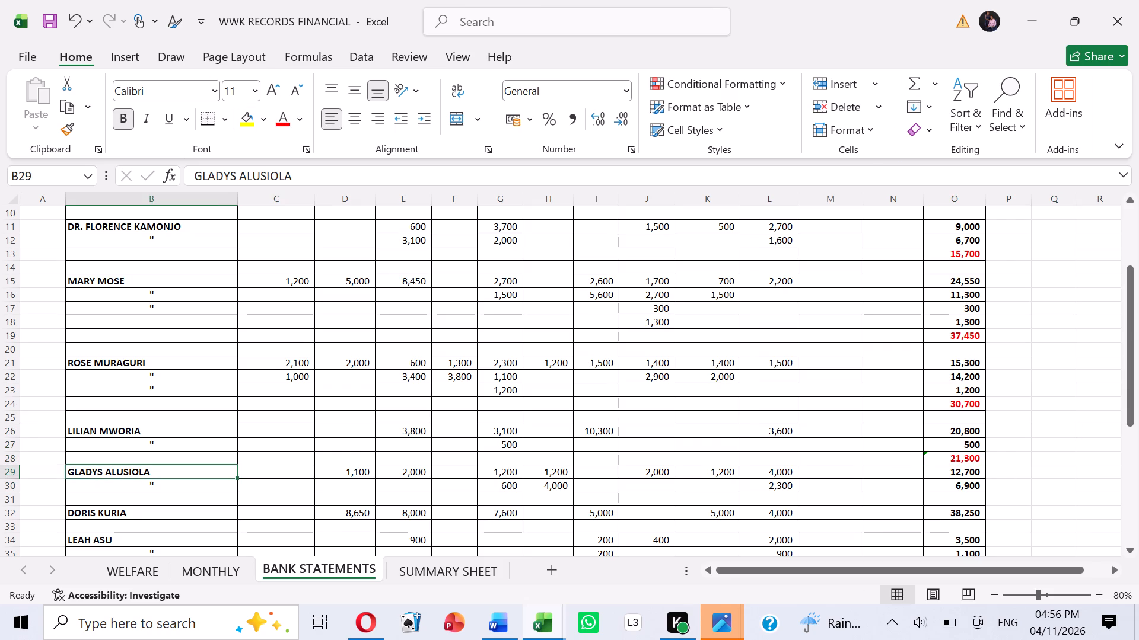
right_click(7, 471)
left_click(77, 296)
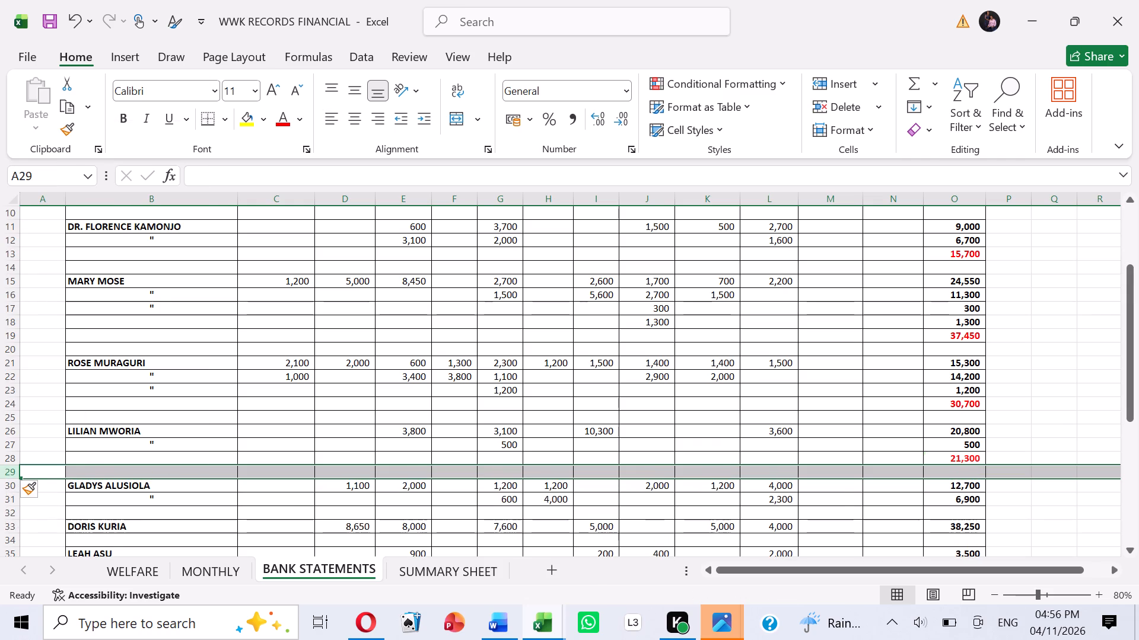
left_click(802, 472)
Add an AutoSum subtotal of the seventh group's totals (O30:O31) in cell O32, keeping it bold and colouring it red.
scroll(802, 472, "down", 3)
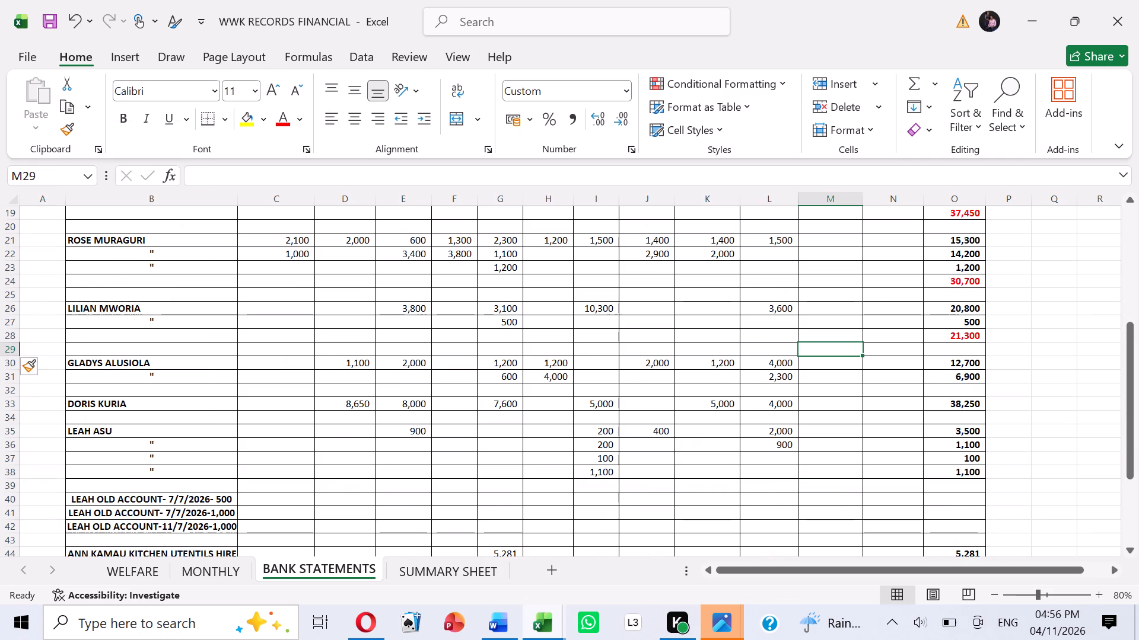
left_click_drag(946, 363, 947, 393)
left_click(911, 81)
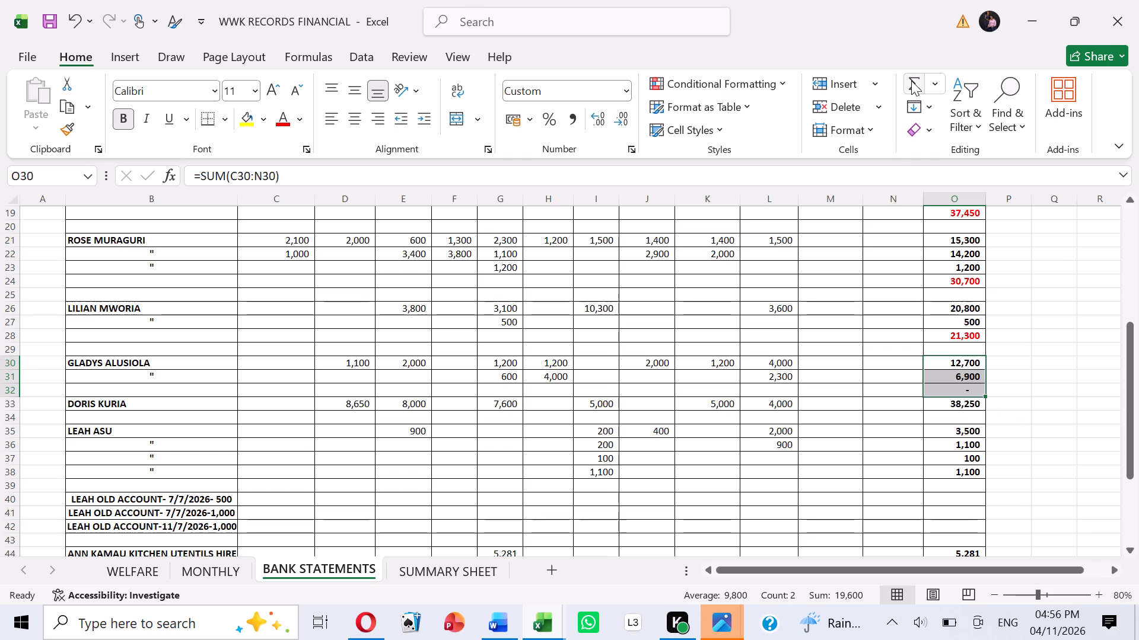
left_click(1019, 359)
left_click(972, 391)
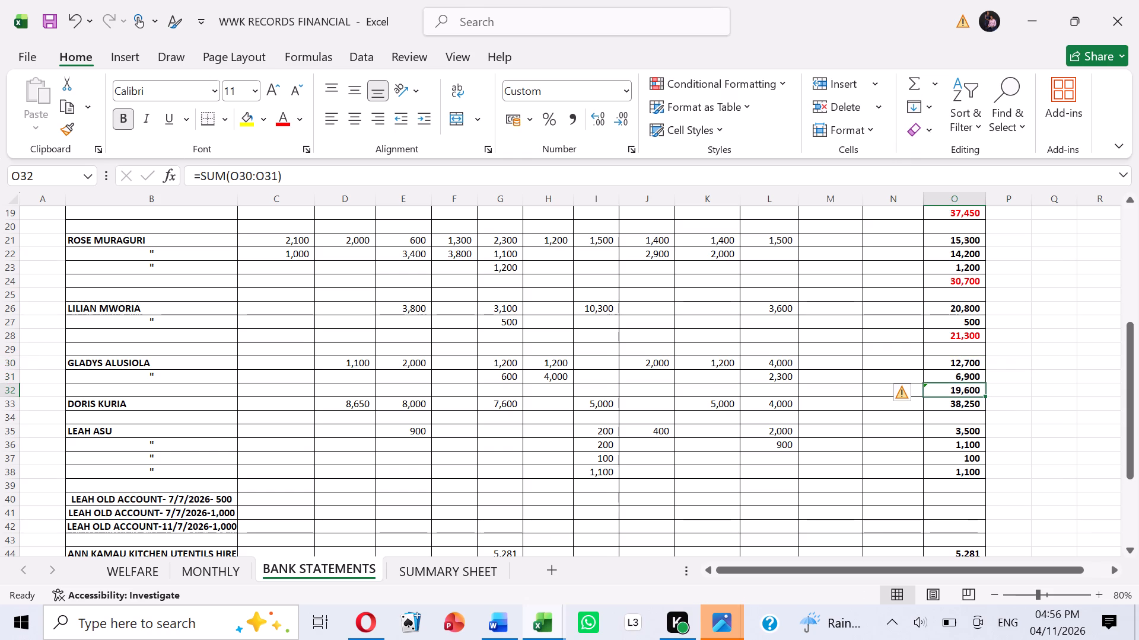
left_click(121, 120)
left_click(123, 113)
left_click(279, 117)
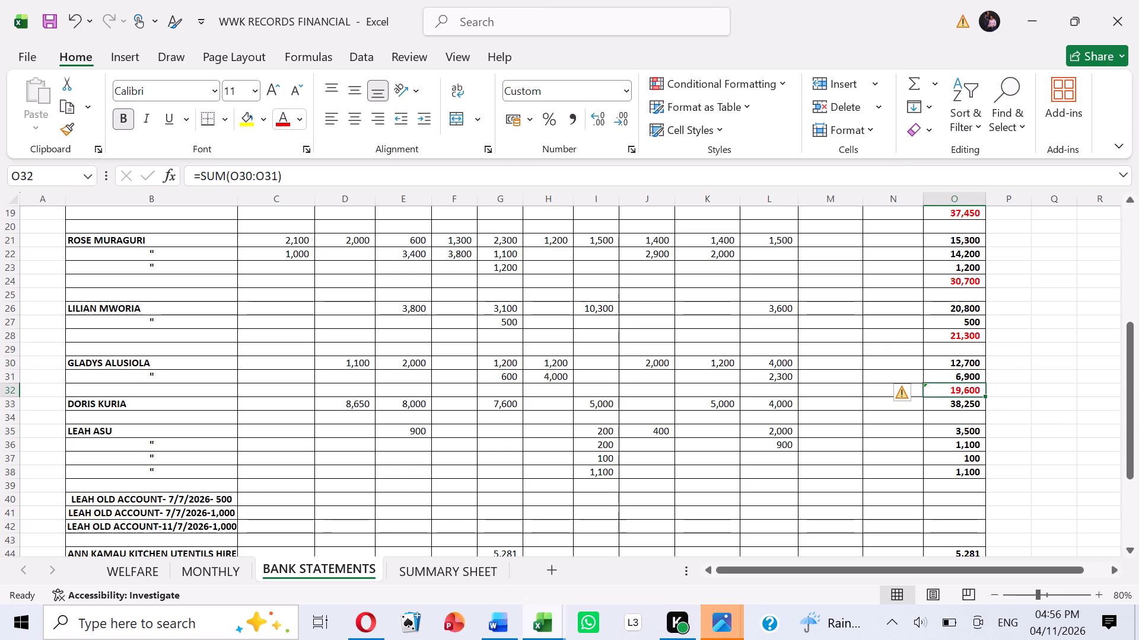
Insert a blank row at row 33, between the seventh group's subtotal and the eighth group.
left_click(819, 444)
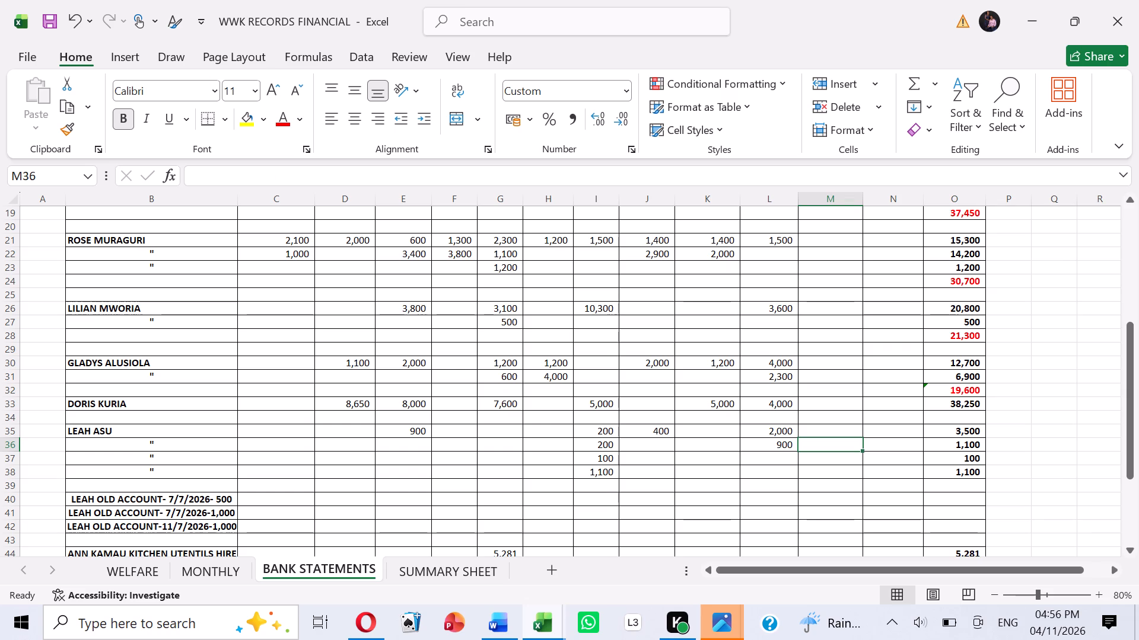
right_click(4, 405)
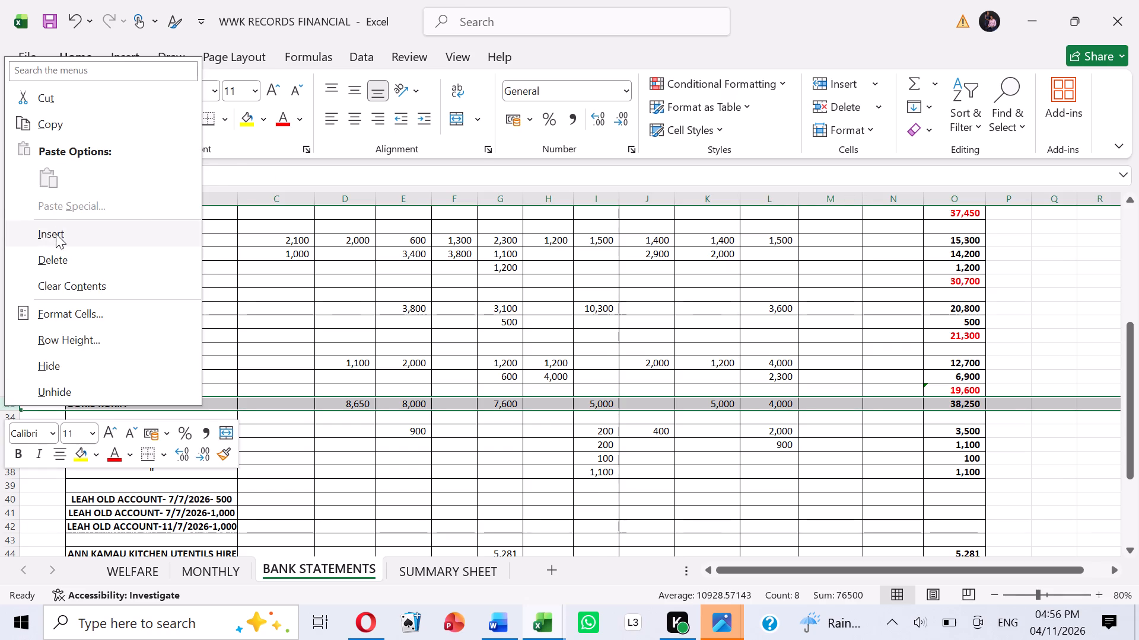
left_click(57, 233)
left_click(876, 469)
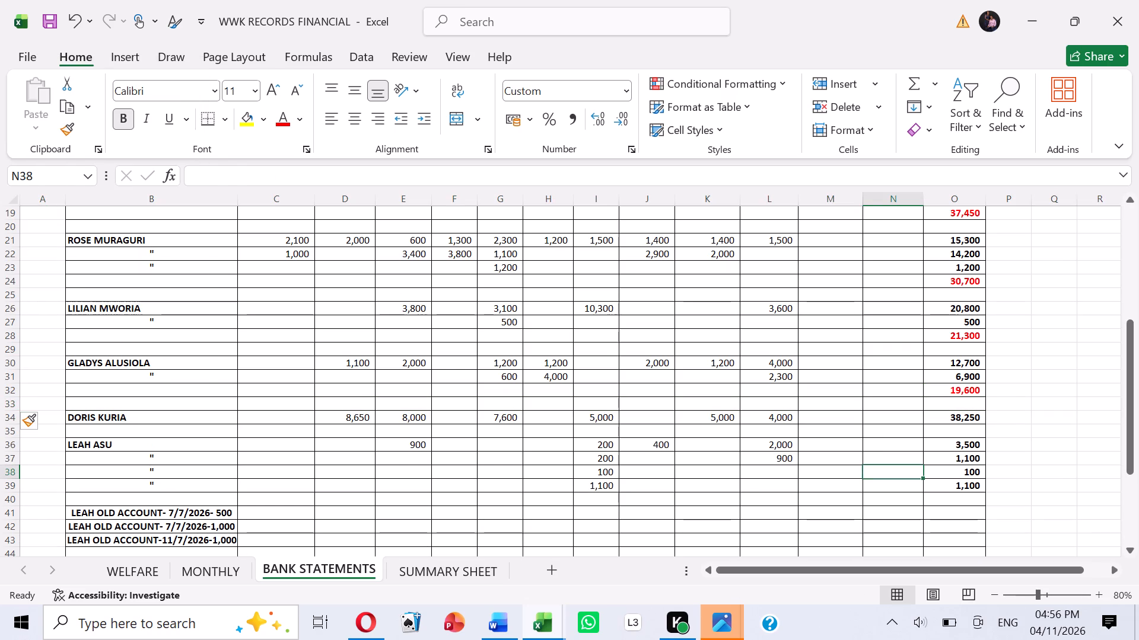
Colour the eighth group's single row total in cell O34 red, keeping it bold.
left_click(963, 415)
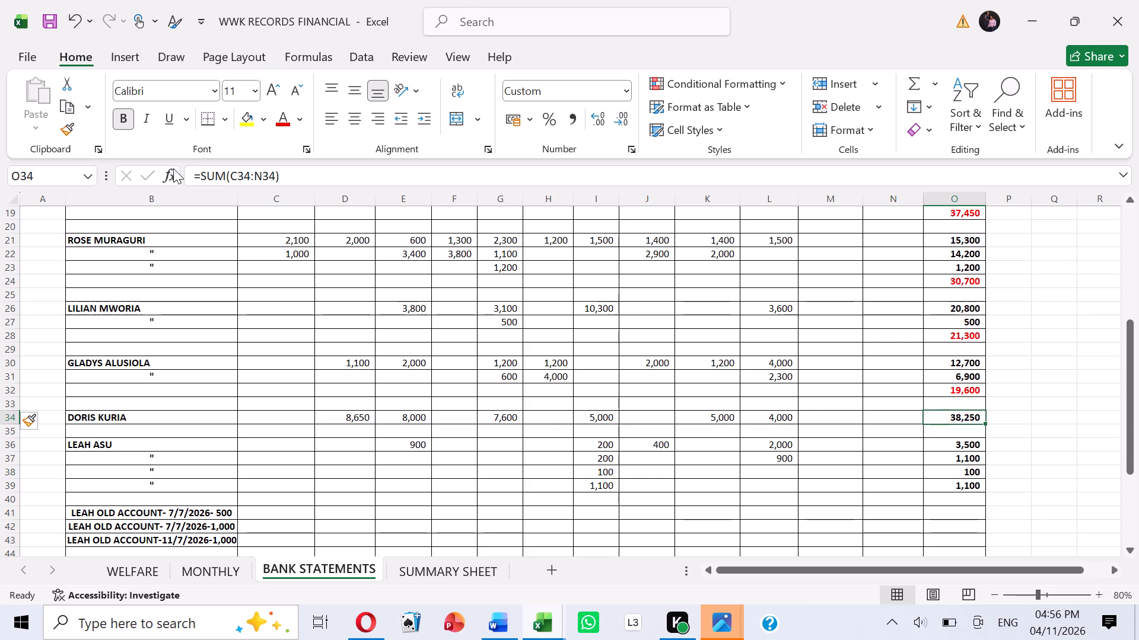
left_click(123, 119)
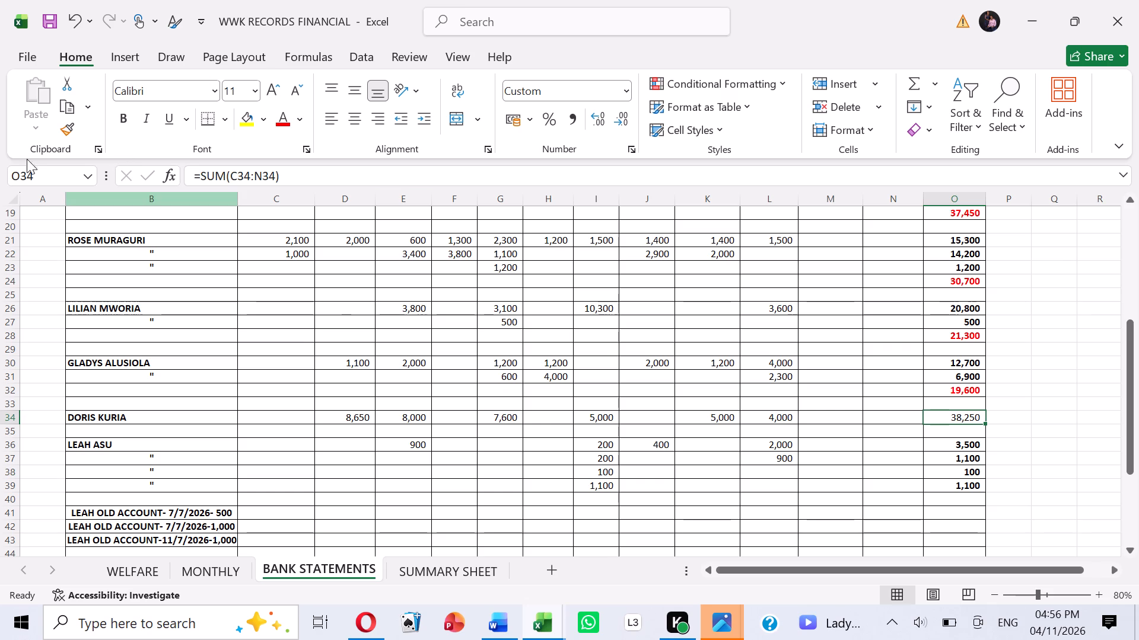
left_click(123, 123)
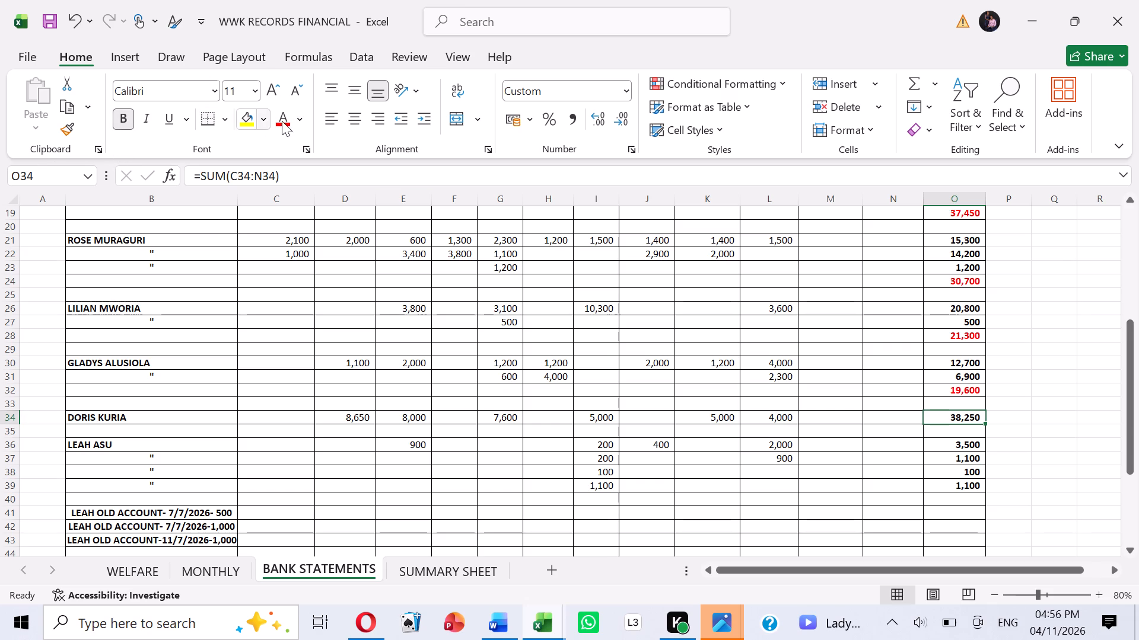
left_click(282, 121)
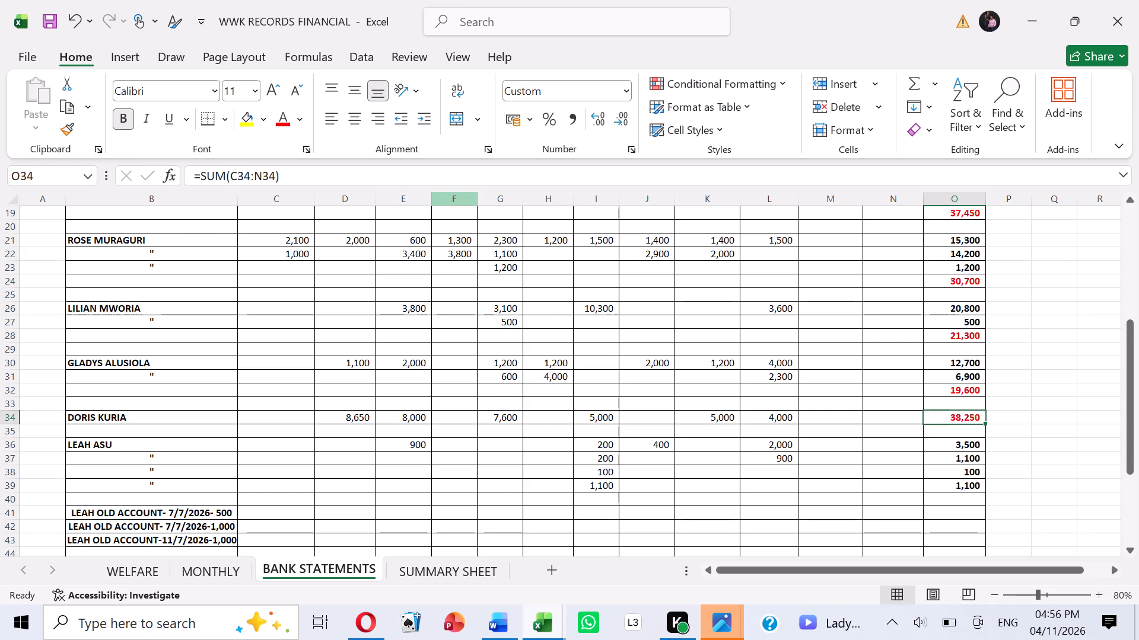
left_click(491, 495)
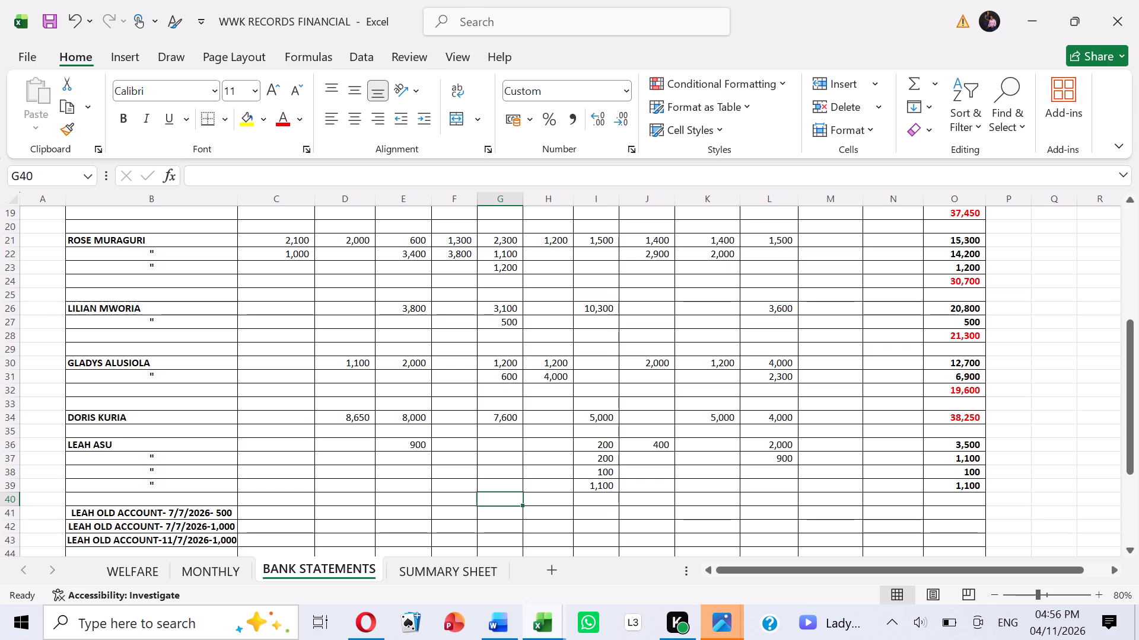
Insert an extra blank row at row 40, between the ninth group's last row and the old account notes.
left_click(167, 497)
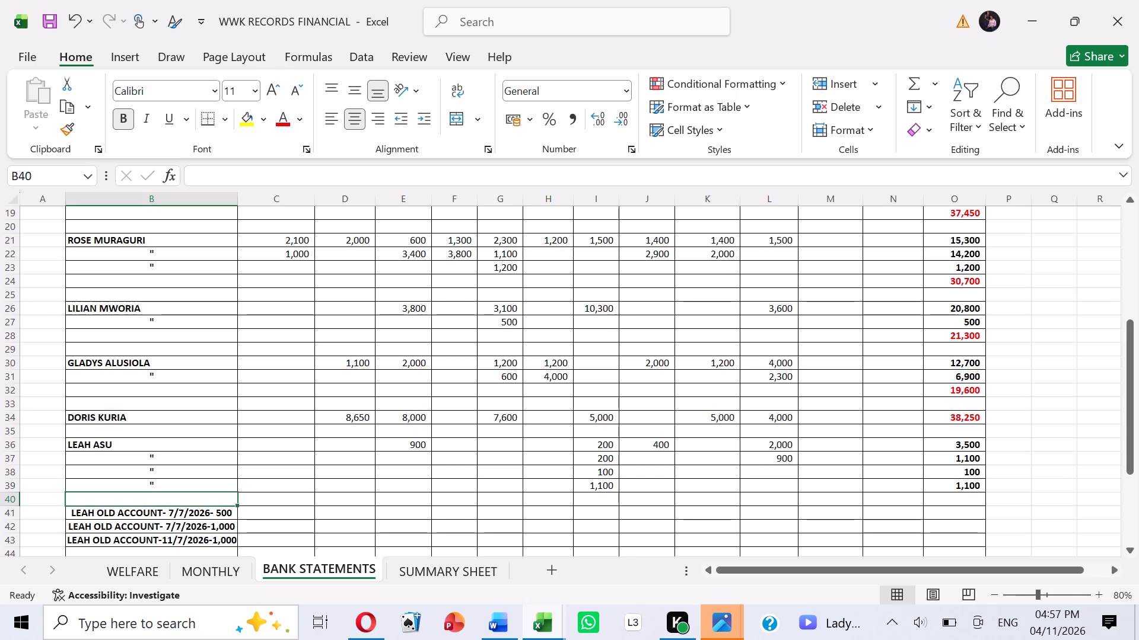
right_click(0, 499)
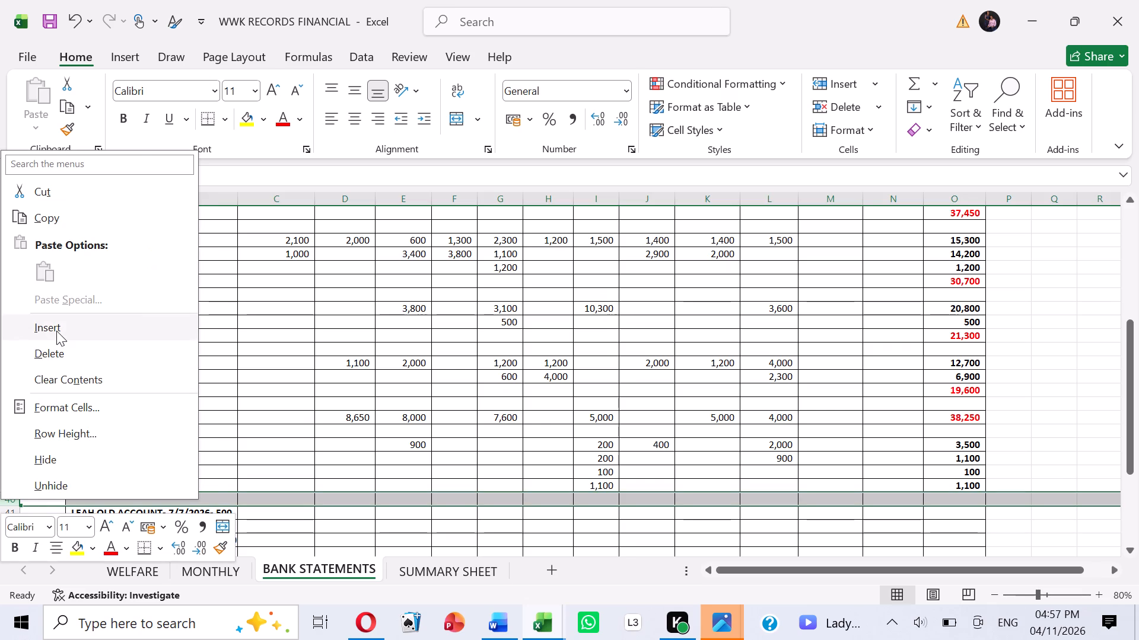
left_click(56, 331)
left_click(701, 464)
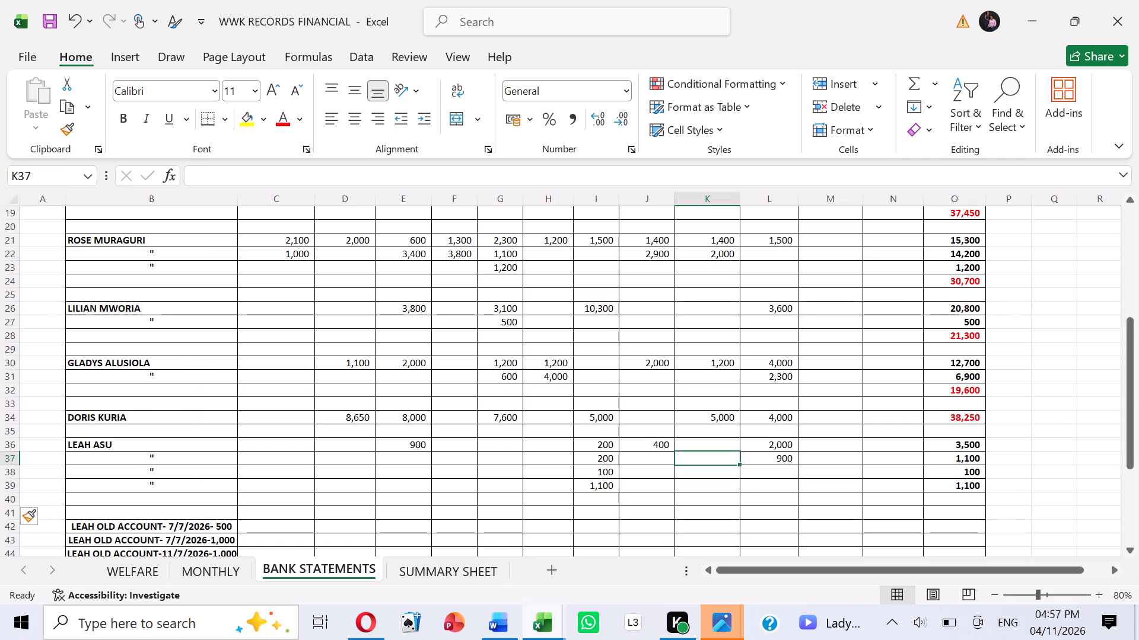
Add an AutoSum subtotal of the ninth group's totals (O36:O39) in cell O40 and colour it red.
left_click_drag(947, 446, 941, 497)
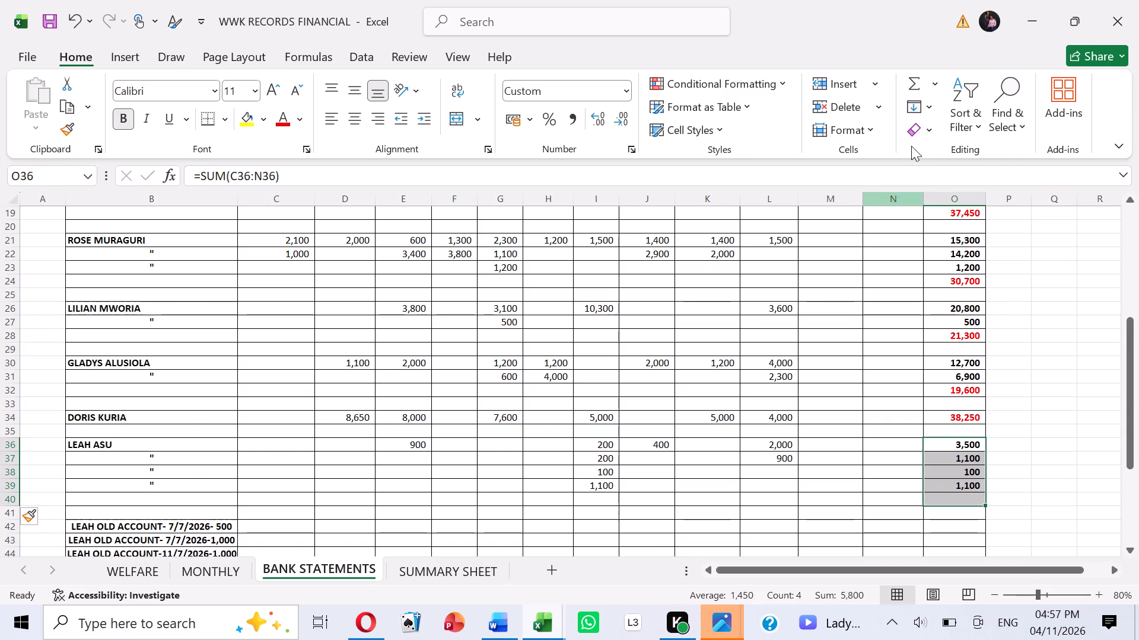
left_click(909, 81)
left_click(958, 508)
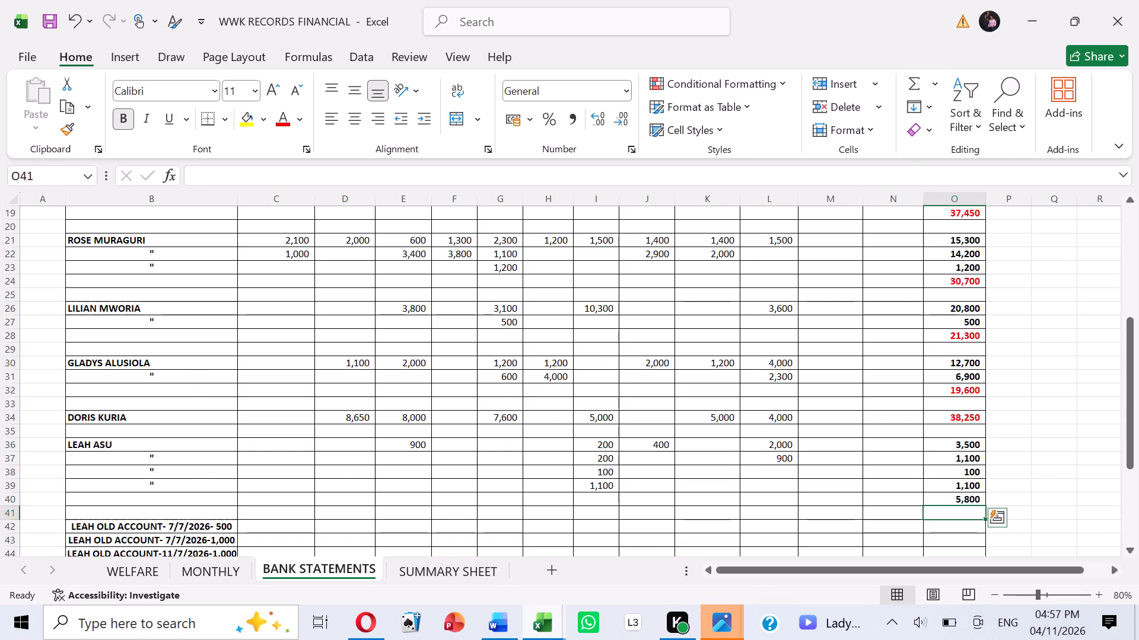
left_click(958, 501)
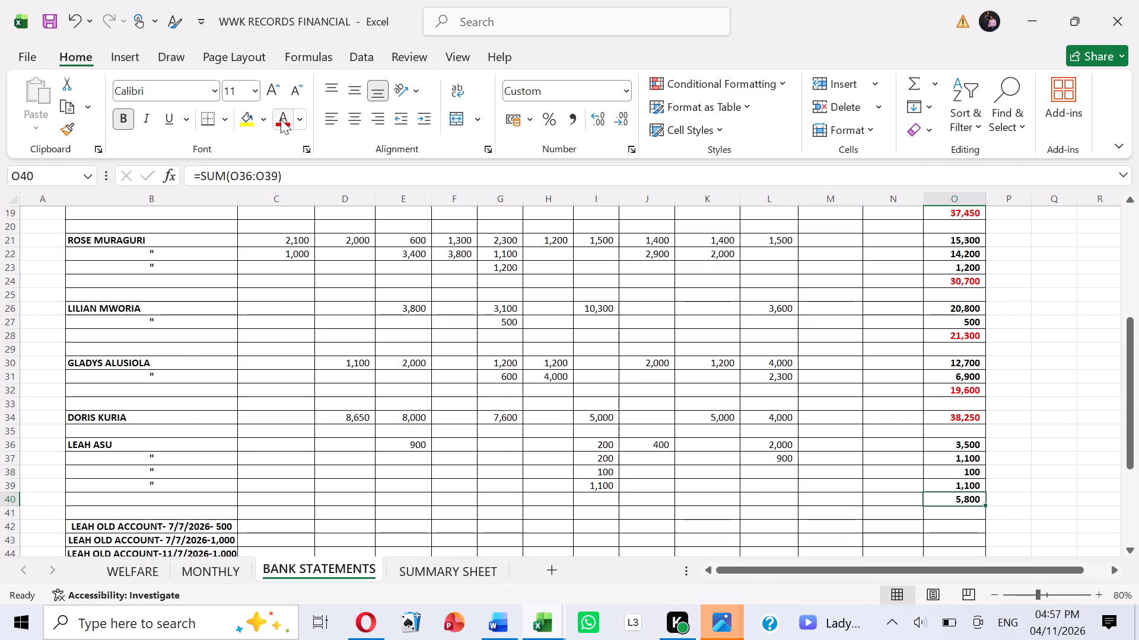
left_click(281, 119)
Enter the label OLD ACCOUNT in cell P40, beside the ninth group's subtotal.
scroll(555, 417, "down", 2)
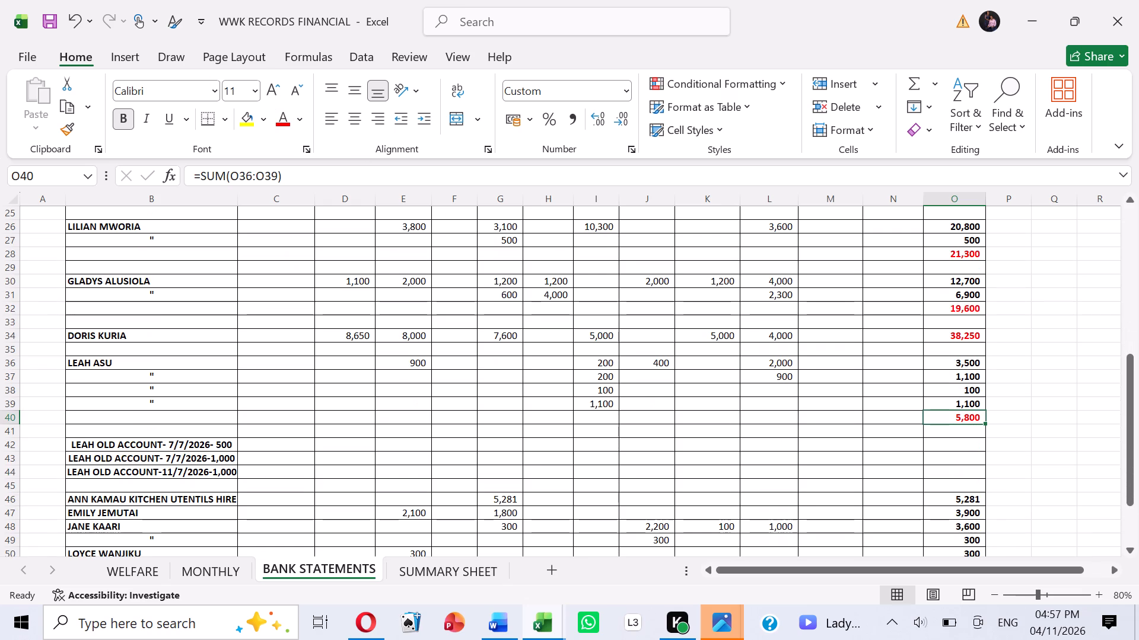
left_click(957, 435)
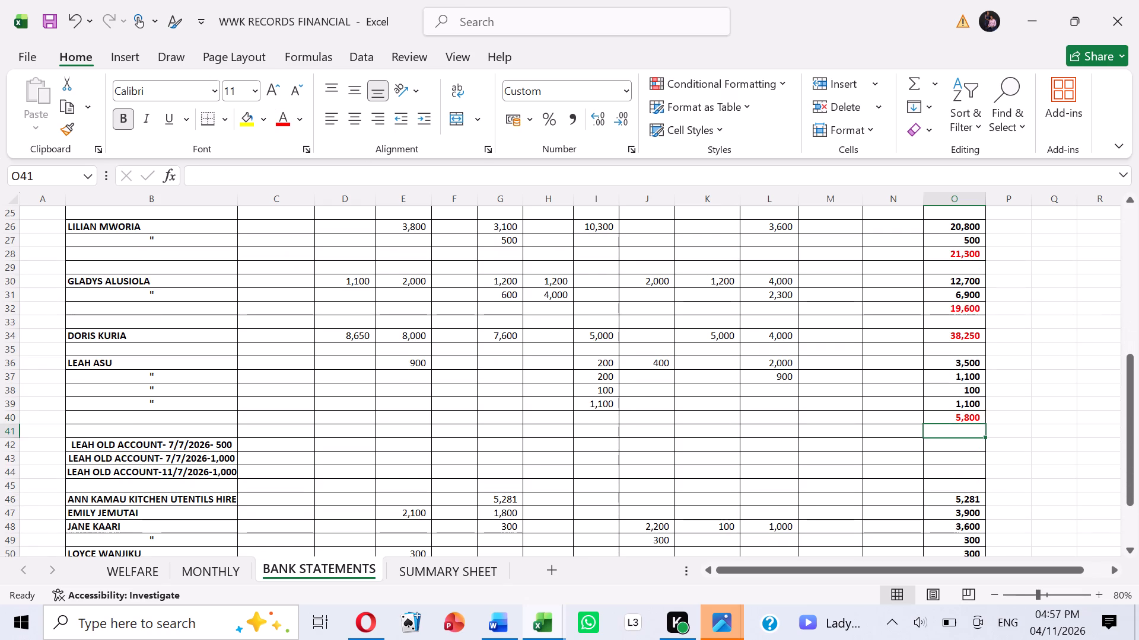
left_click(920, 418)
left_click(1012, 412)
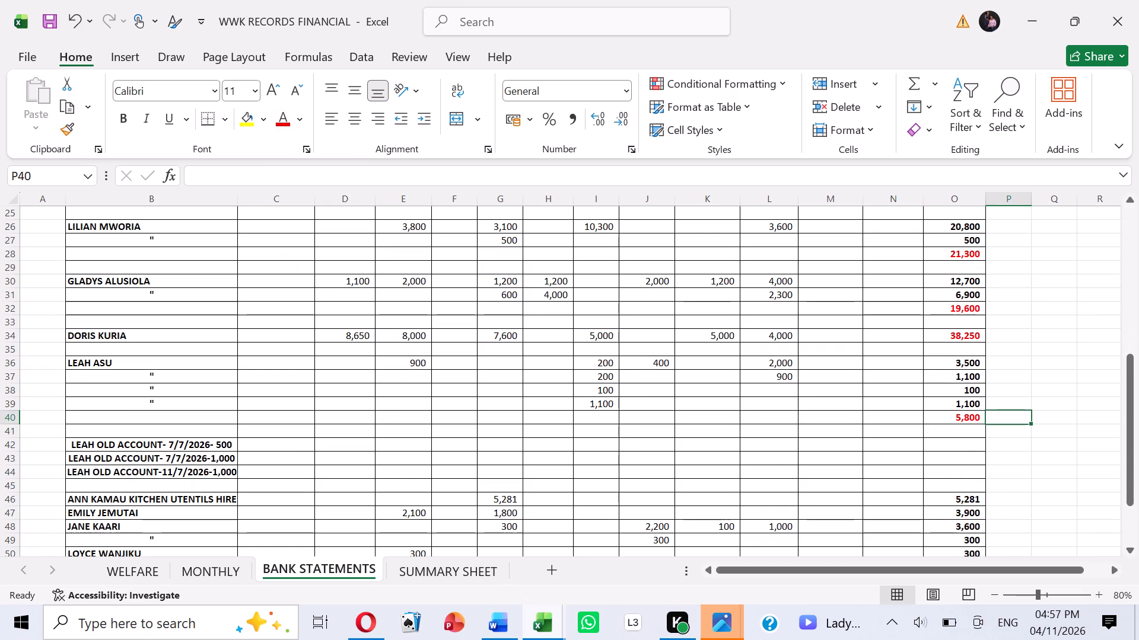
type("OLD ACCOUNT")
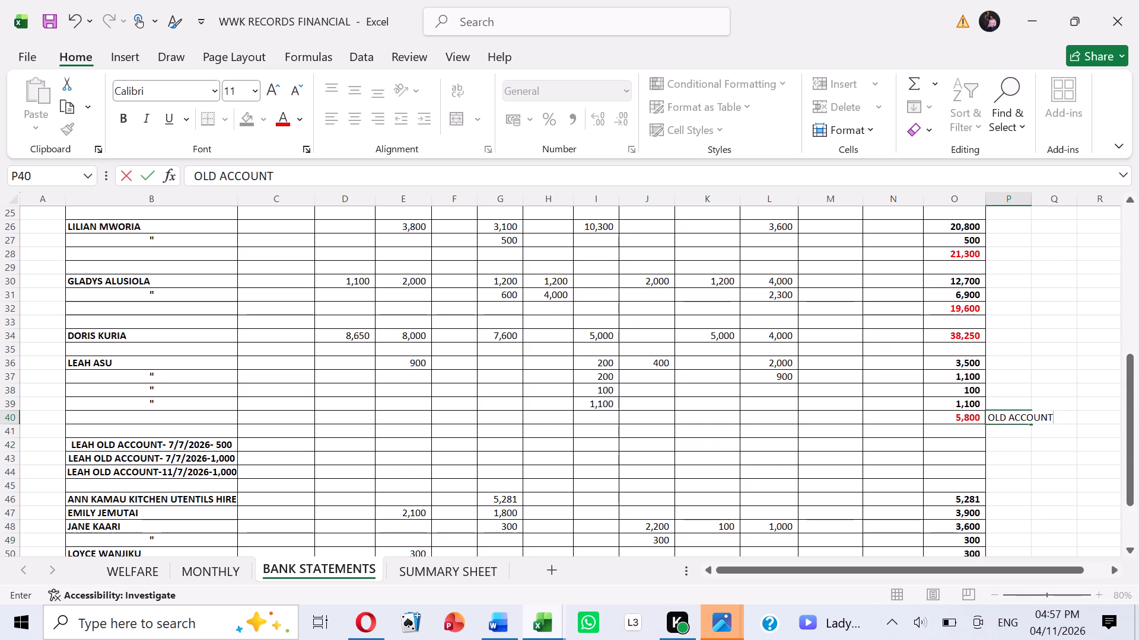
left_click(1017, 451)
Move the OLD ACCOUNT label one row down to cell P41.
left_click(1015, 420)
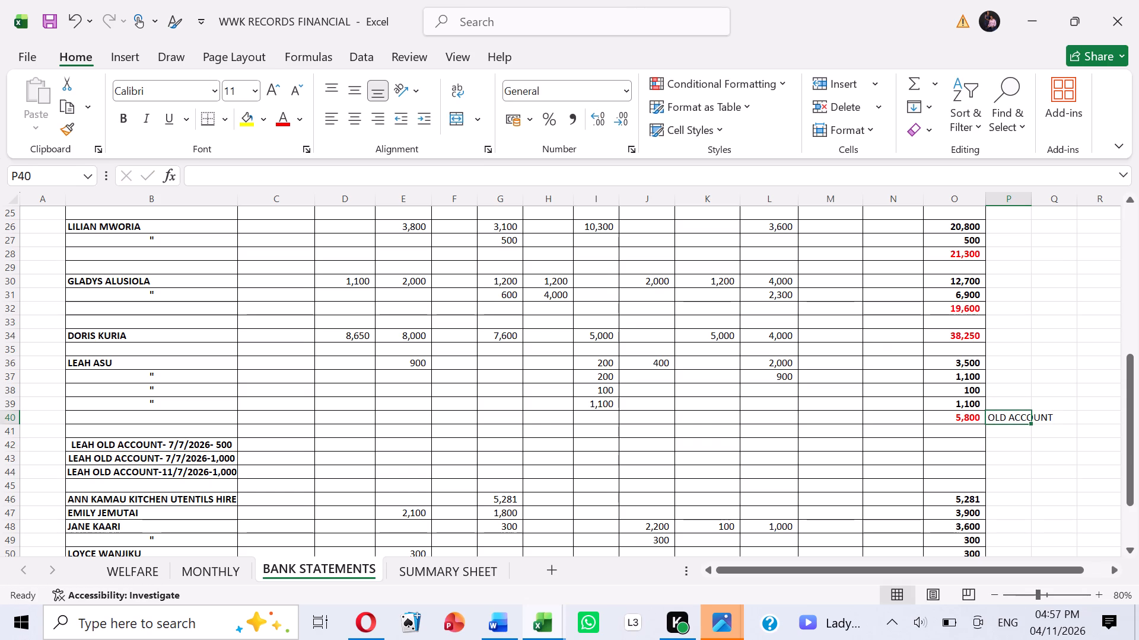
left_click_drag(1011, 425, 1014, 436)
left_click(968, 433)
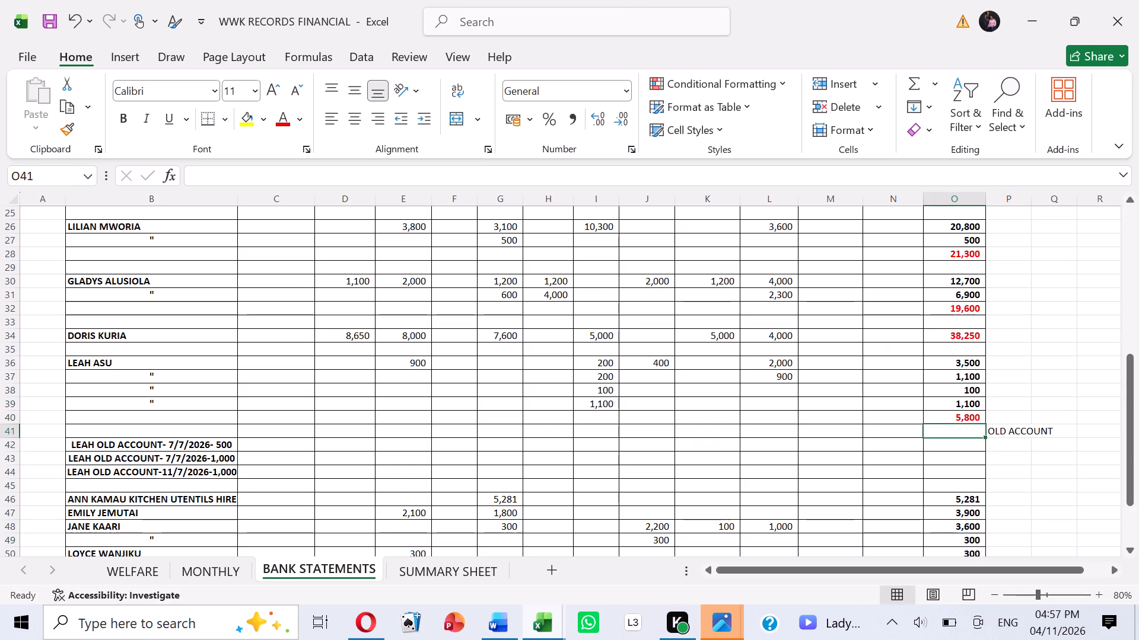
Enter 2500 in cell O41, beside the OLD ACCOUNT label.
type("250")
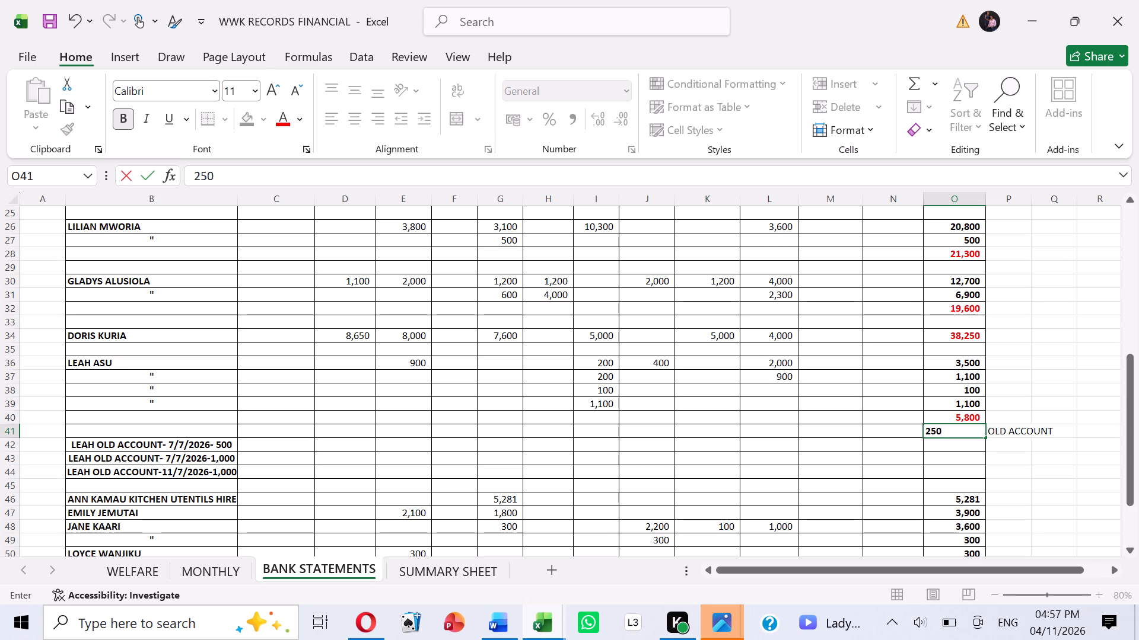
key("0")
left_click(970, 507)
Clear the ninth group's red subtotal from cell O40.
left_click(959, 420)
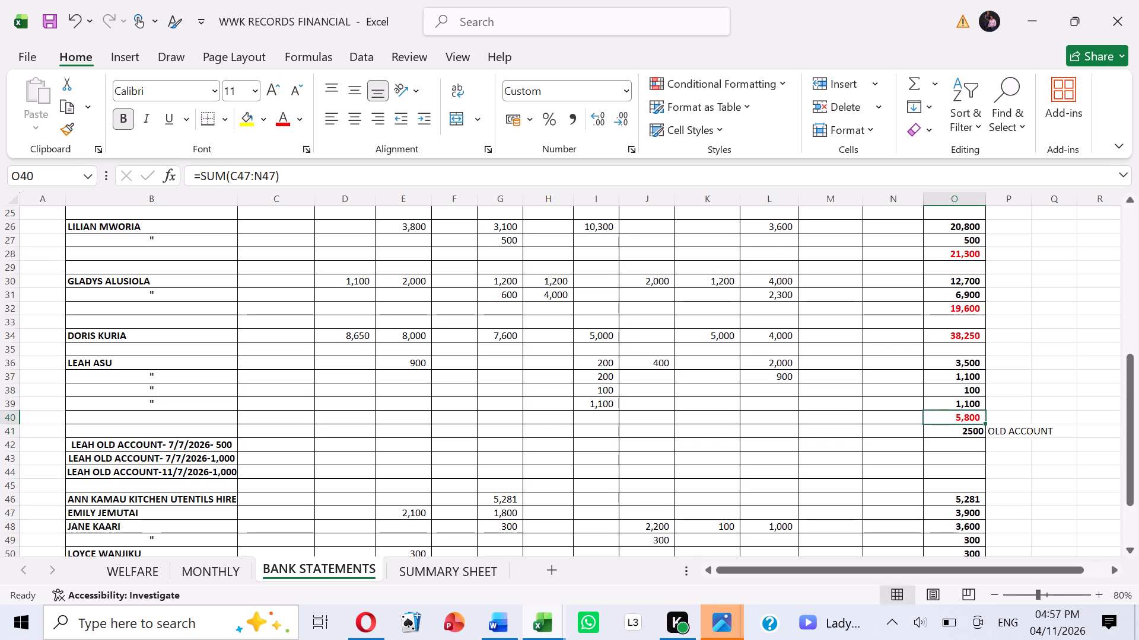
left_click(963, 443)
left_click(963, 419)
key("Delete")
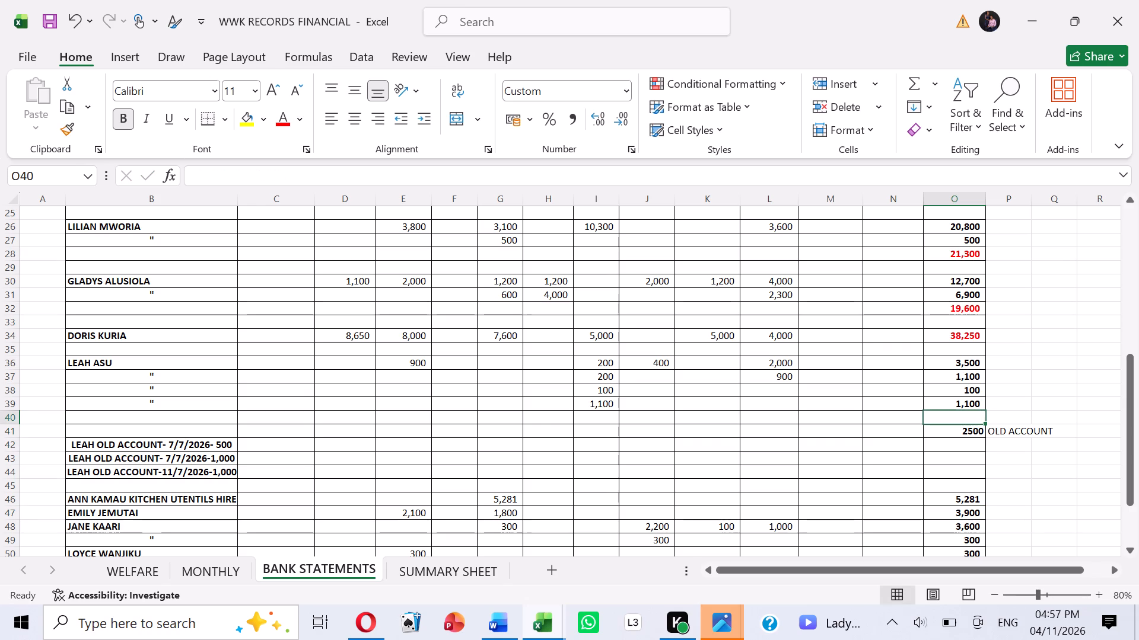
Move the 2500 amount and its OLD ACCOUNT label up one row, to cells O40 and P40.
left_click(964, 428)
left_click_drag(967, 423, 967, 414)
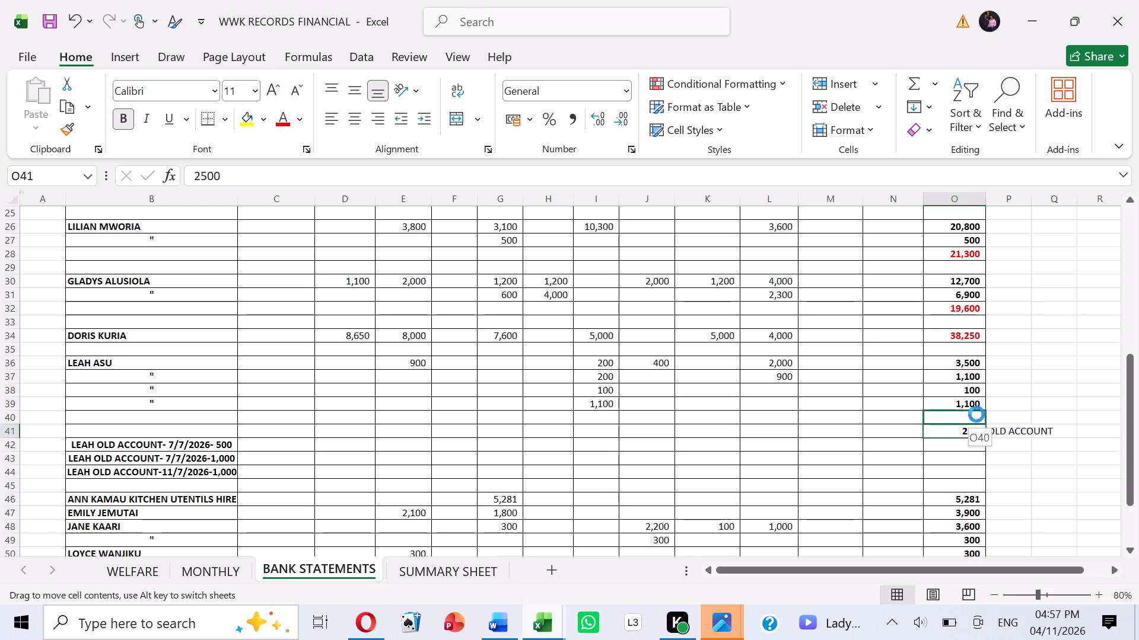
left_click_drag(1011, 436, 1013, 422)
left_click(1013, 437)
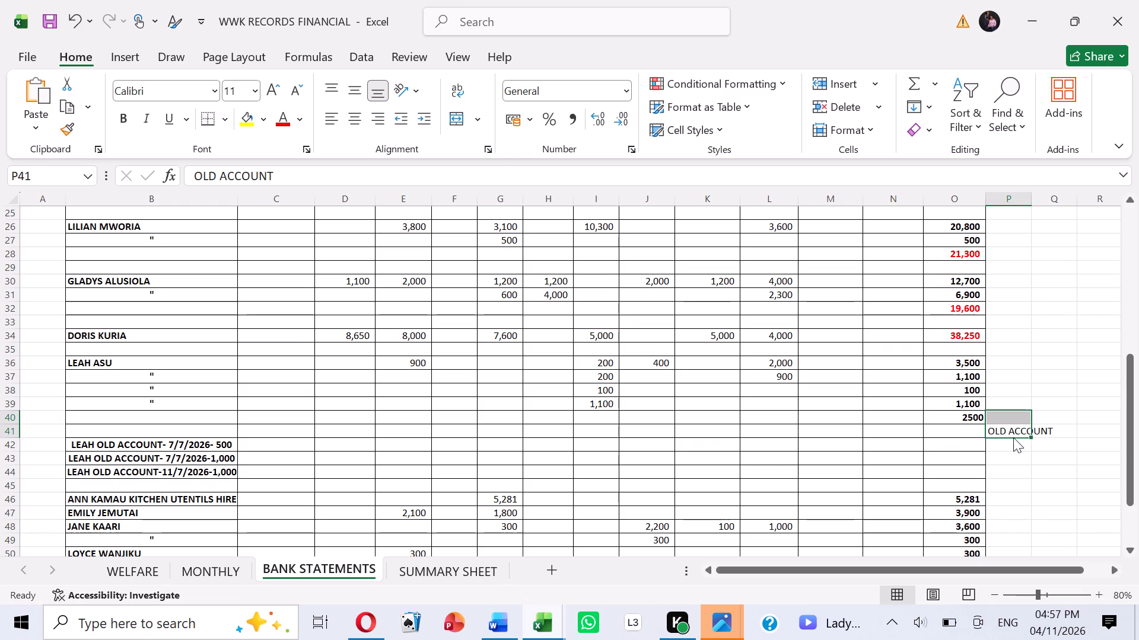
left_click(1025, 462)
left_click(1014, 434)
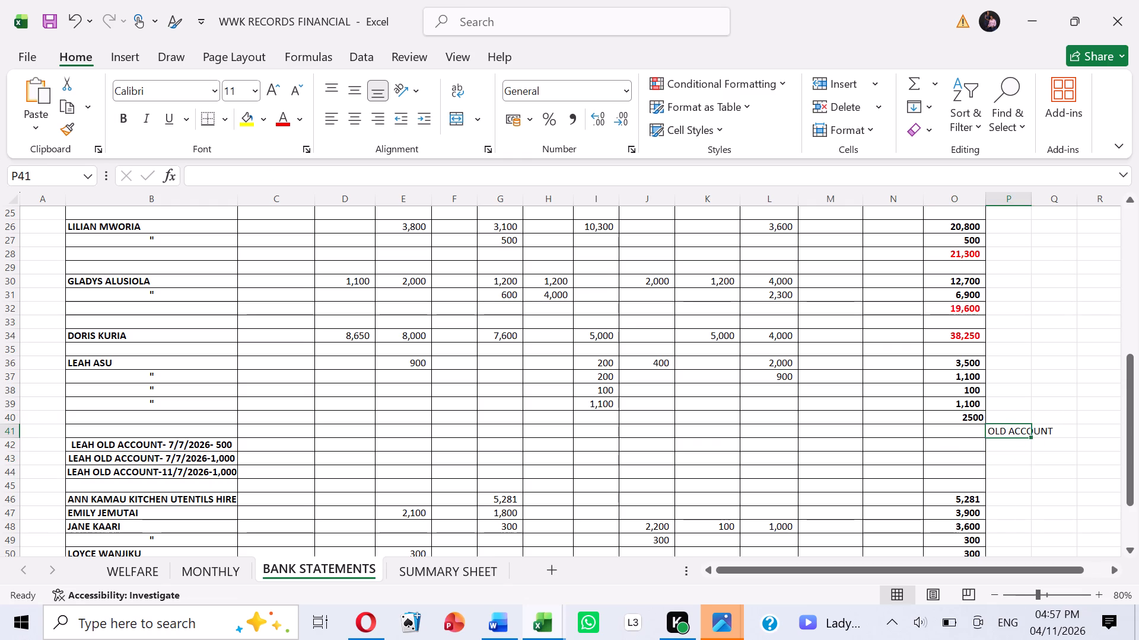
left_click(1013, 423)
left_click(995, 449)
Add an AutoSum subtotal of O36:O40, including the old account amount, in cell O41 and colour it red.
left_click_drag(973, 362, 969, 362)
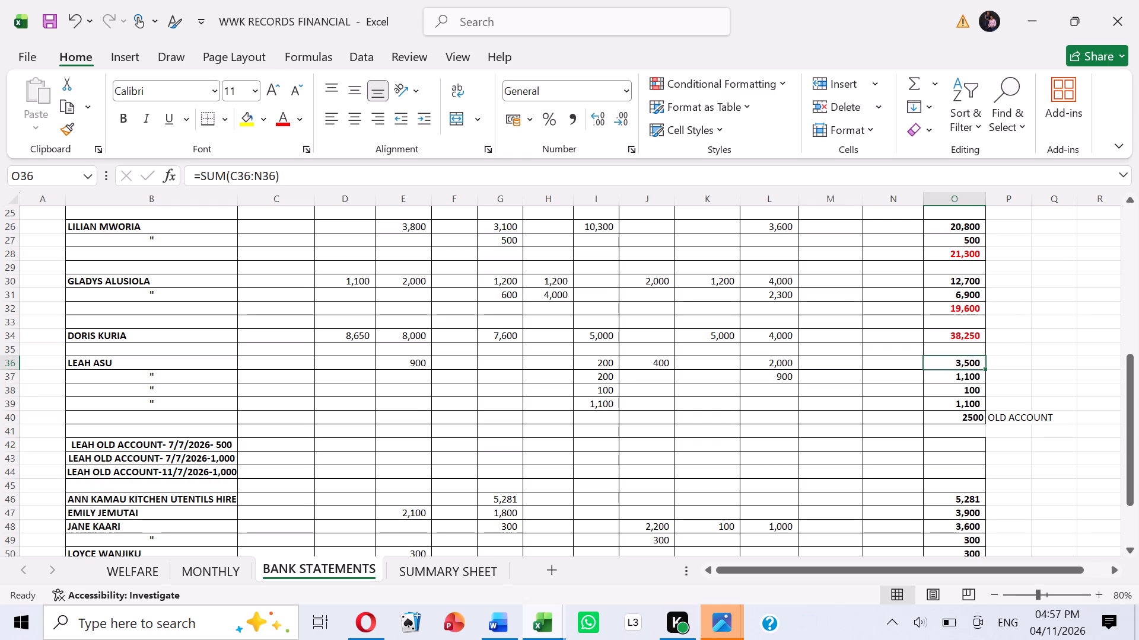
left_click_drag(969, 362, 976, 430)
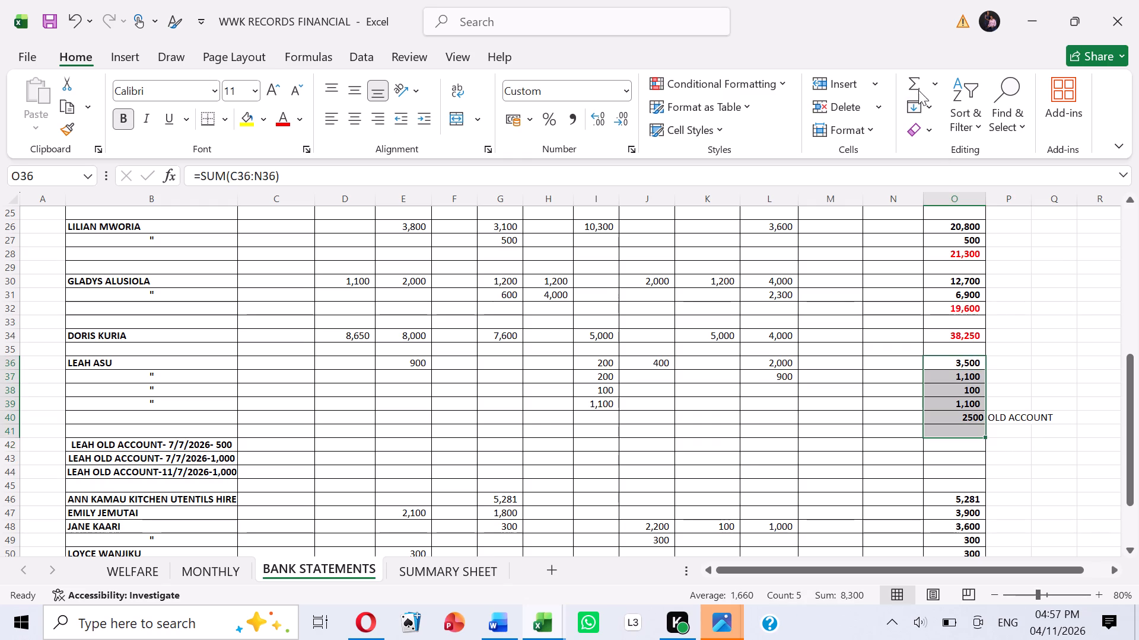
left_click(917, 82)
left_click(1052, 446)
left_click(963, 430)
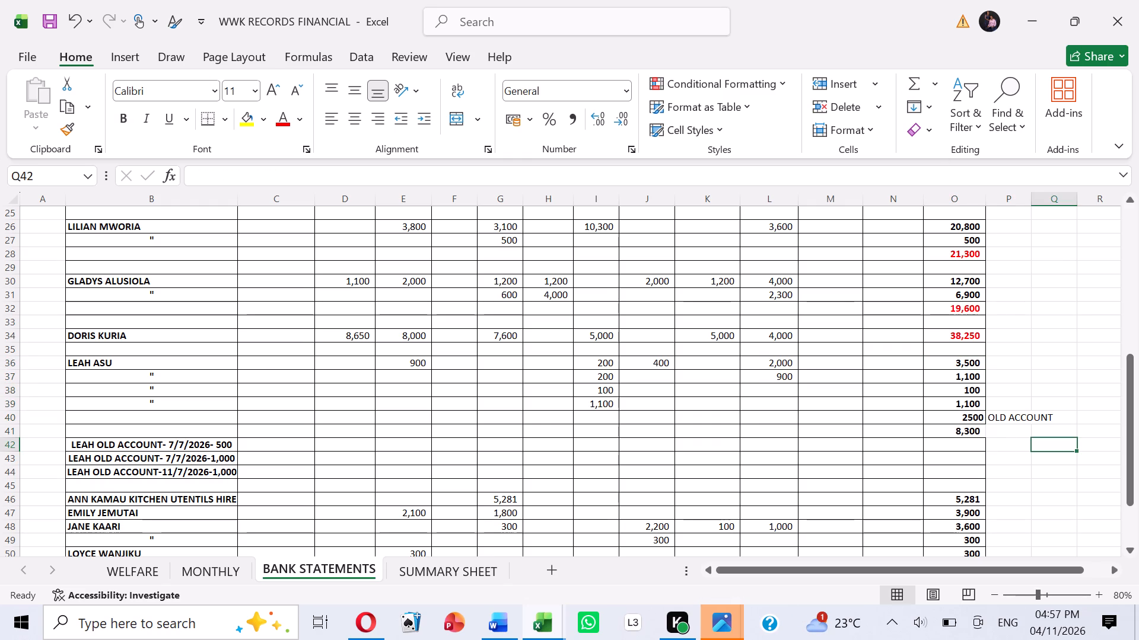
left_click(289, 111)
Enter the label KITCHEN INCOME in cell P46, beside the kitchen utensils hire total.
scroll(667, 492, "down", 2)
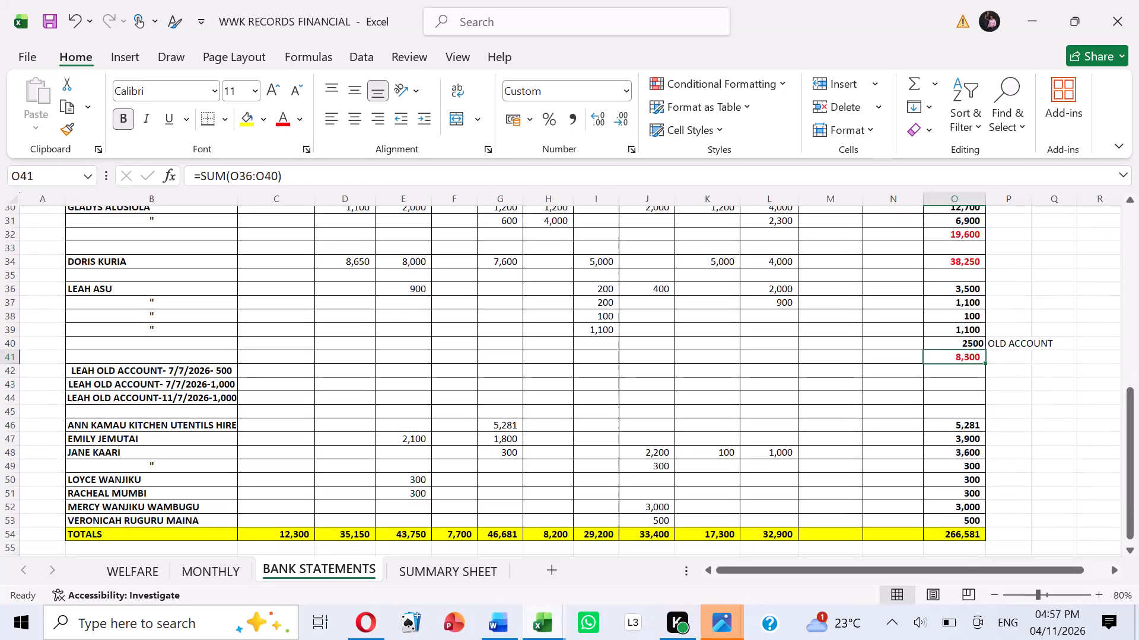
left_click(1013, 420)
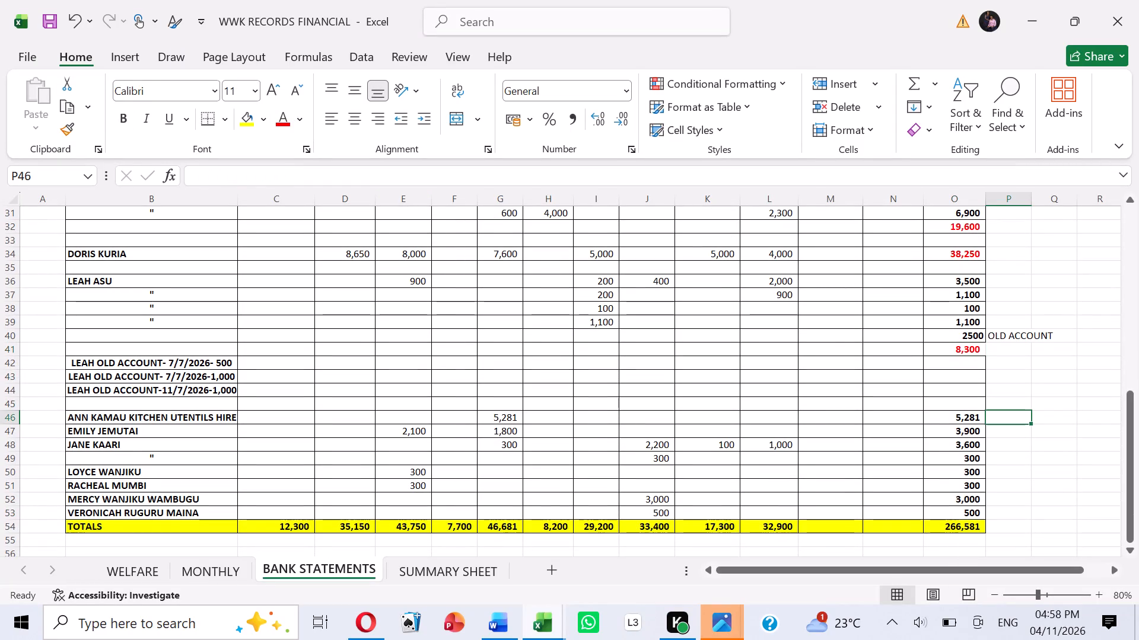
type("ANN")
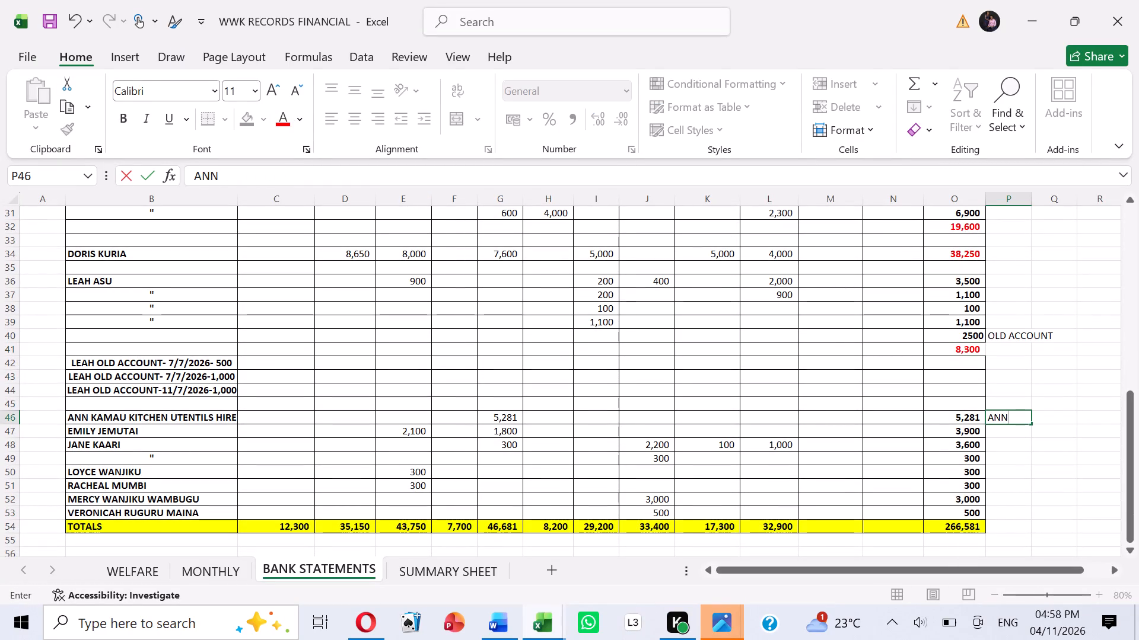
key("BackSpace")
key("BackSpace")
key("BackSpace")
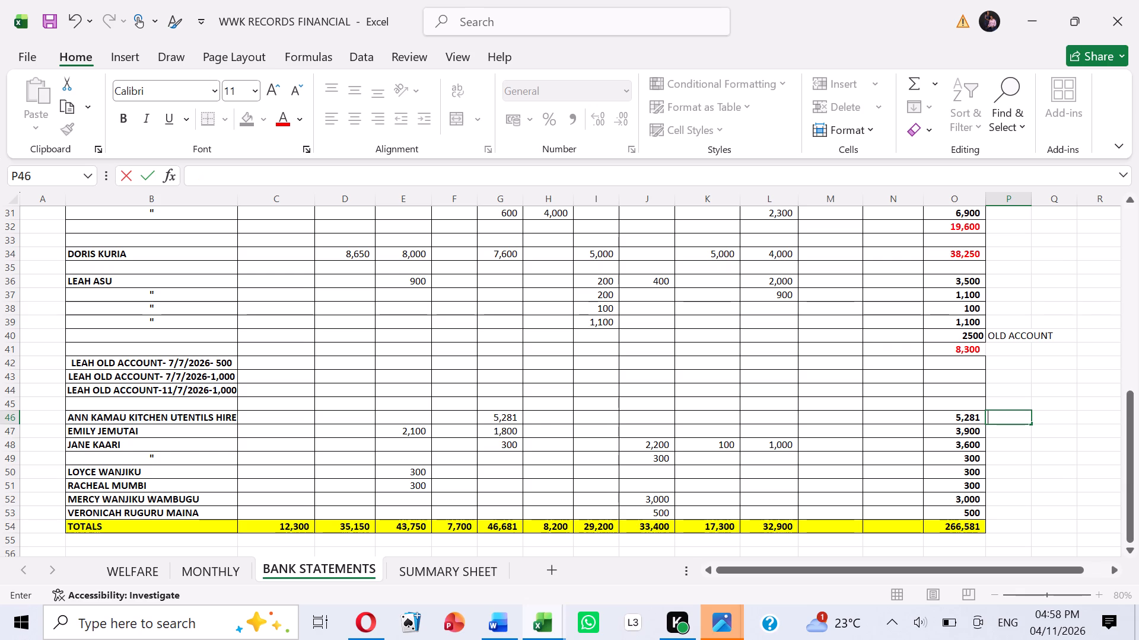
type("KITHCEN INCOME")
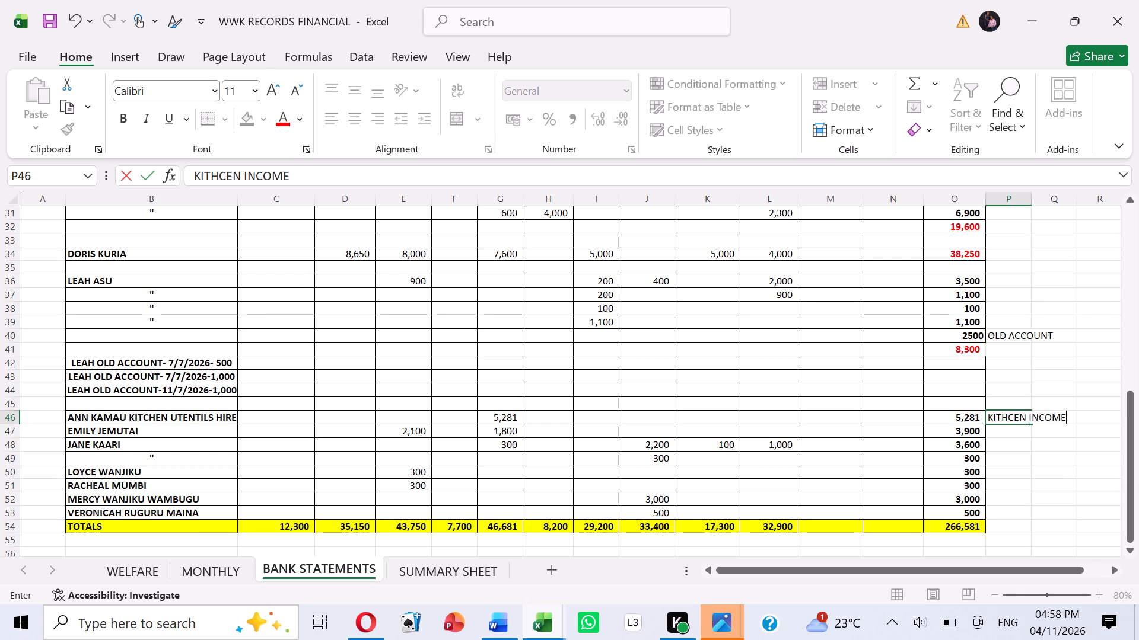
left_click(1031, 456)
double_click(1006, 415)
key("BackSpace")
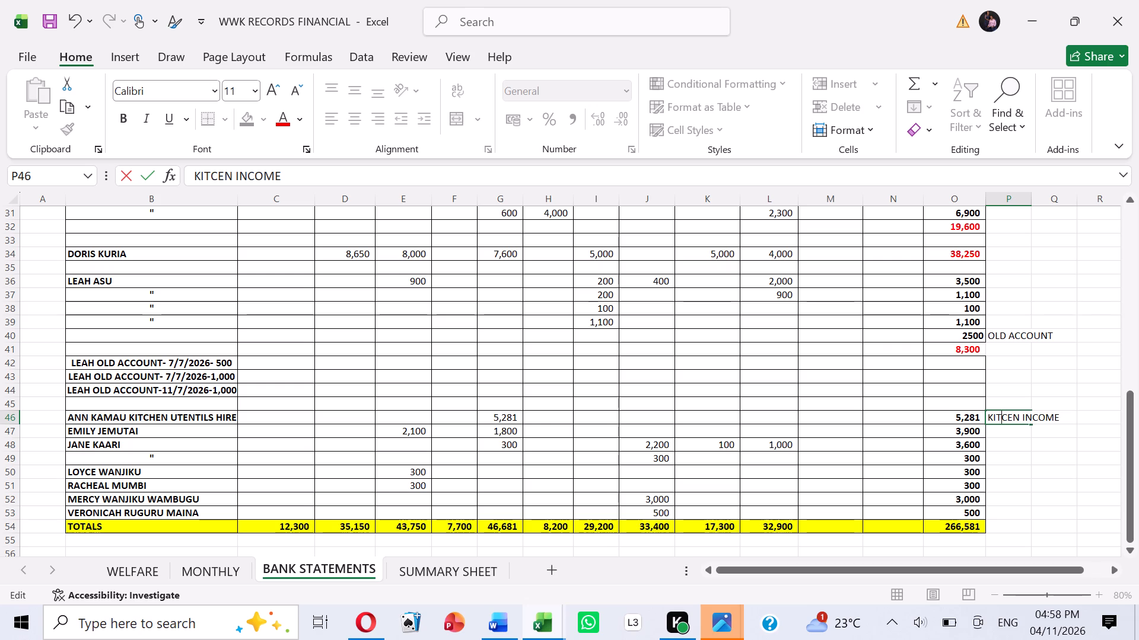
key("Delete")
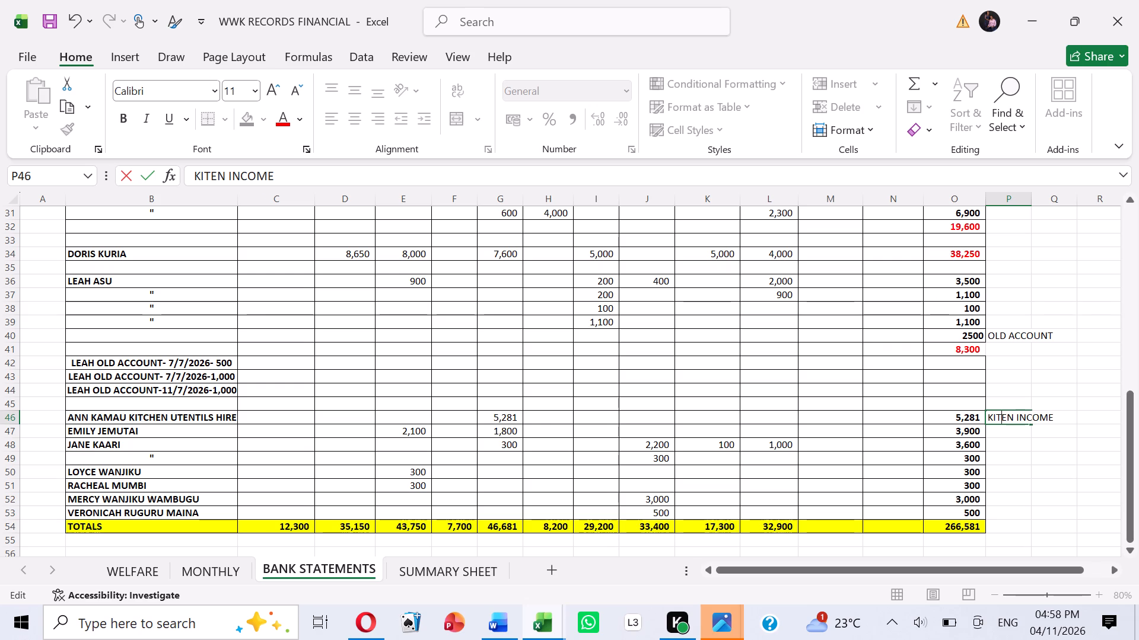
key("Delete")
key("Delete")
type("CHEN")
left_click(1017, 464)
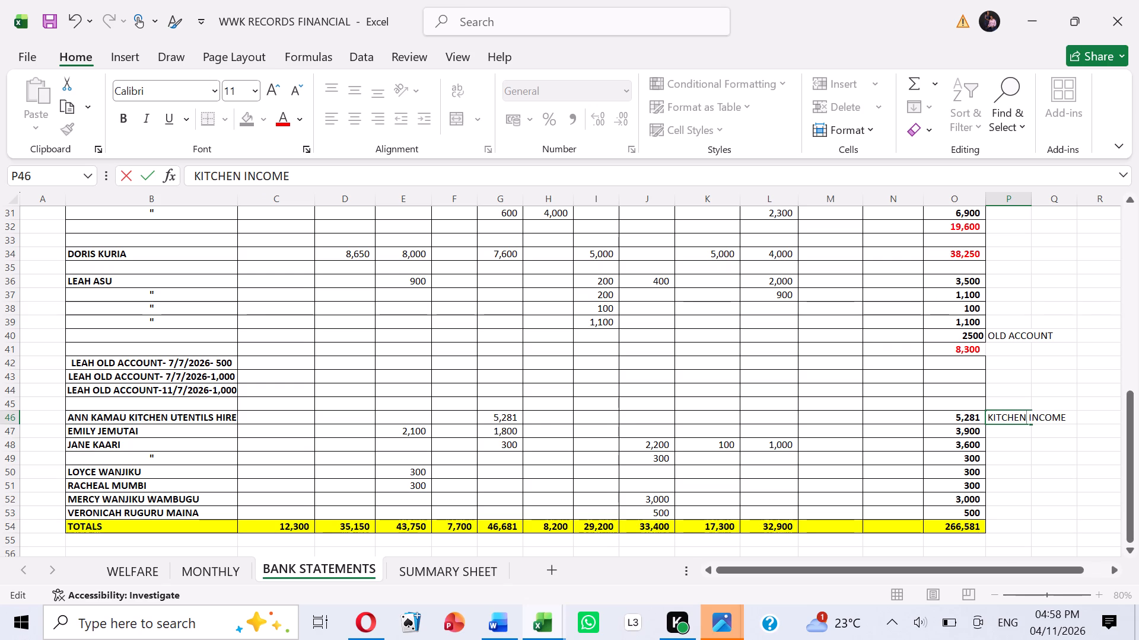
Label the next two totals in column P: EMILY in P47 and KAARI in P48.
left_click(1013, 434)
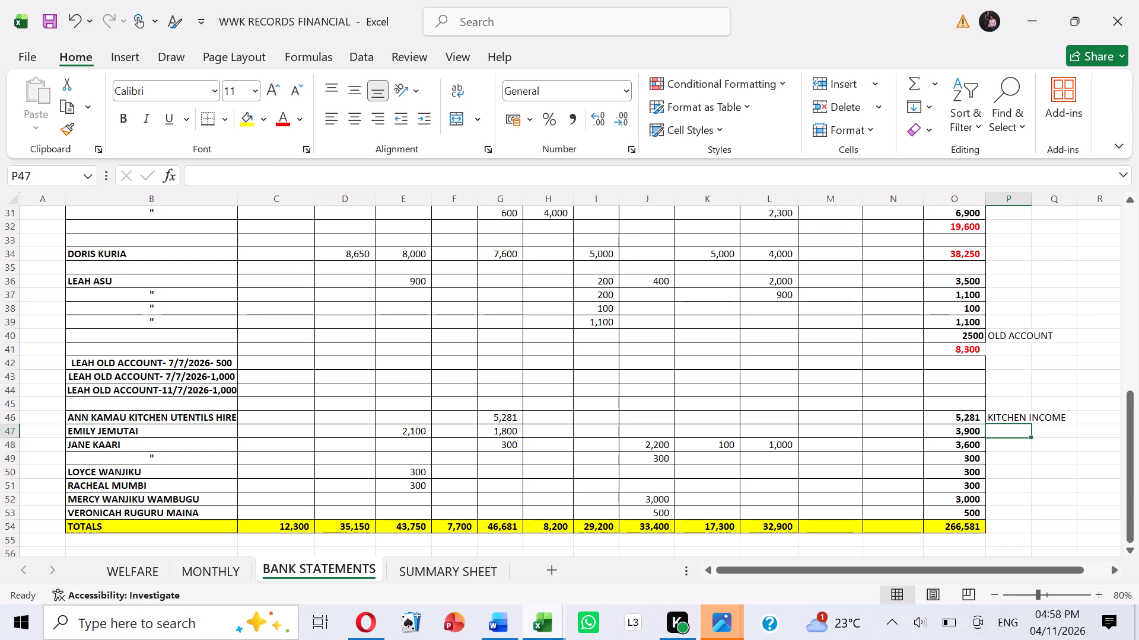
left_click(970, 444)
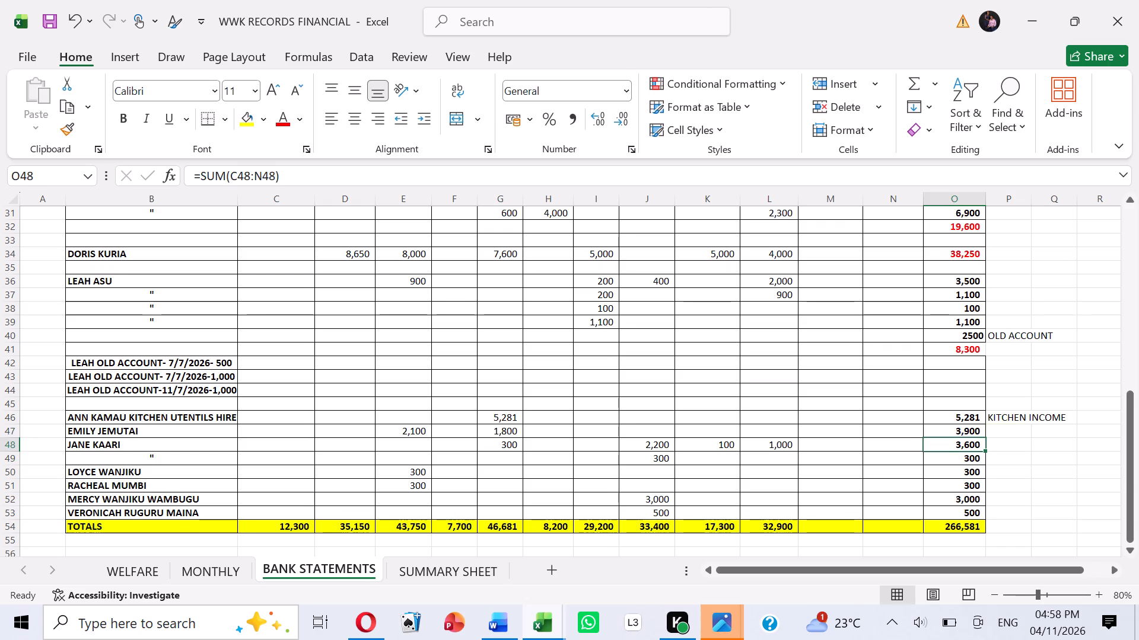
left_click(998, 430)
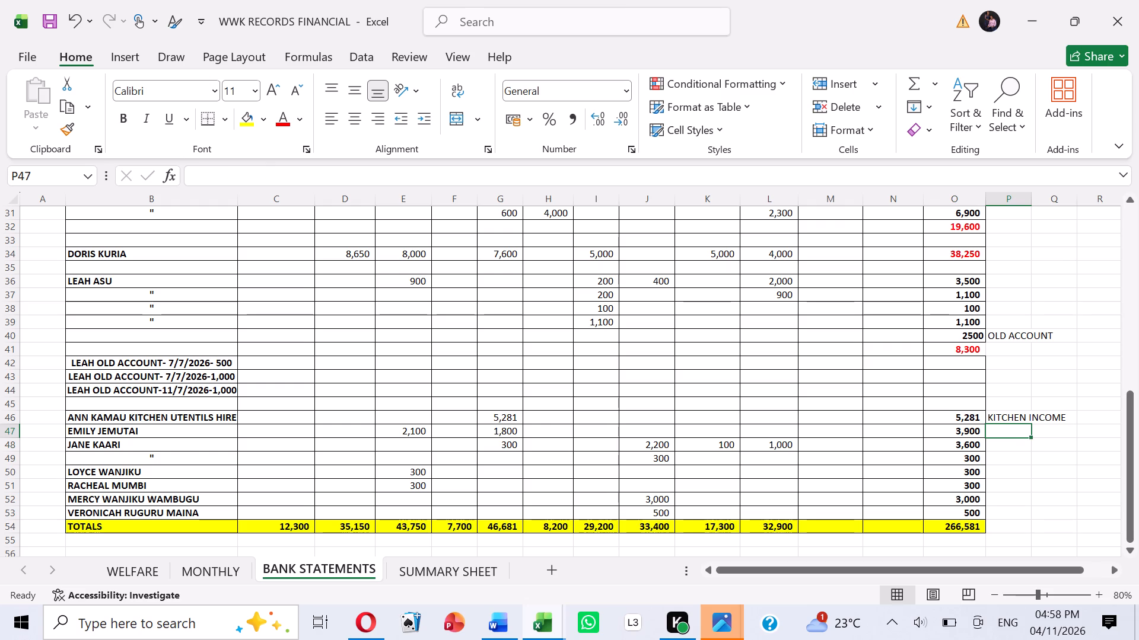
type("EMILY")
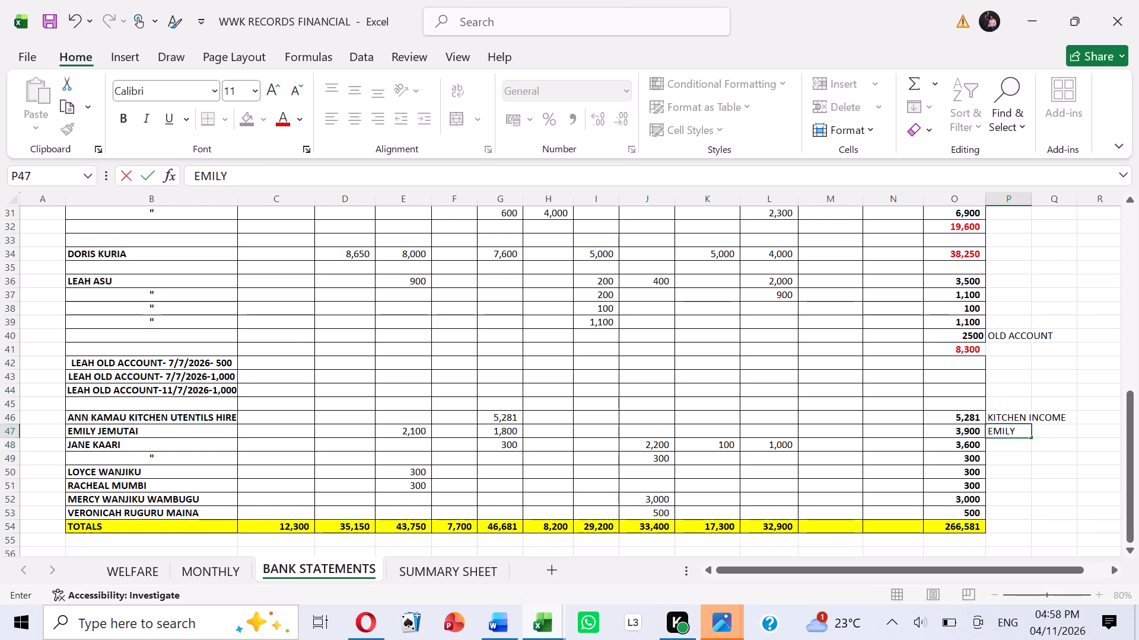
left_click(1007, 449)
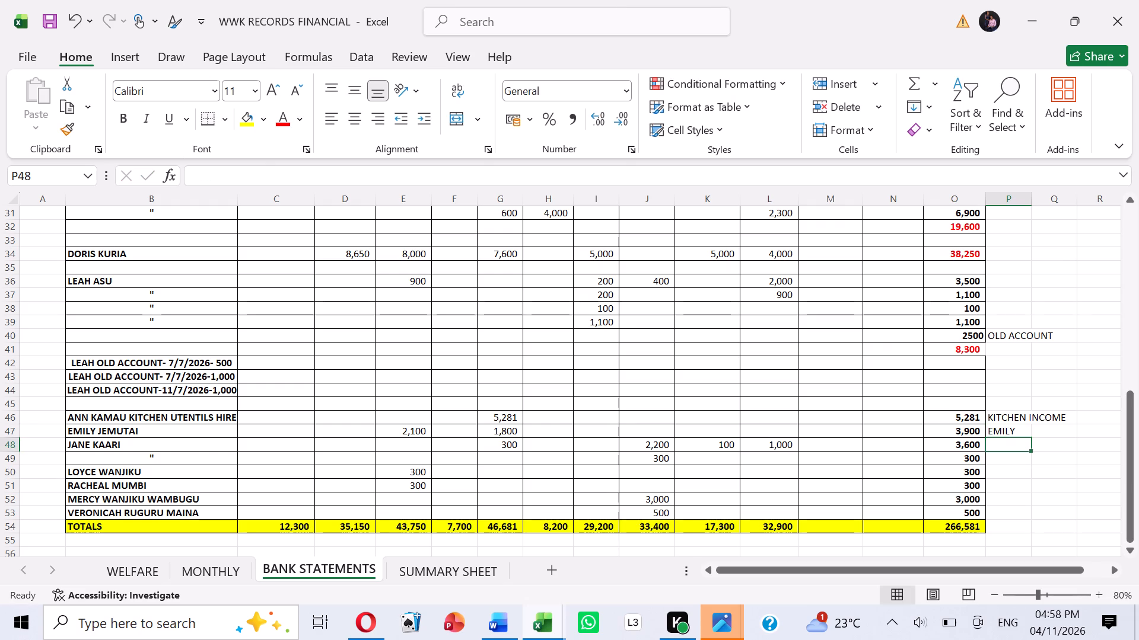
type("KAARI")
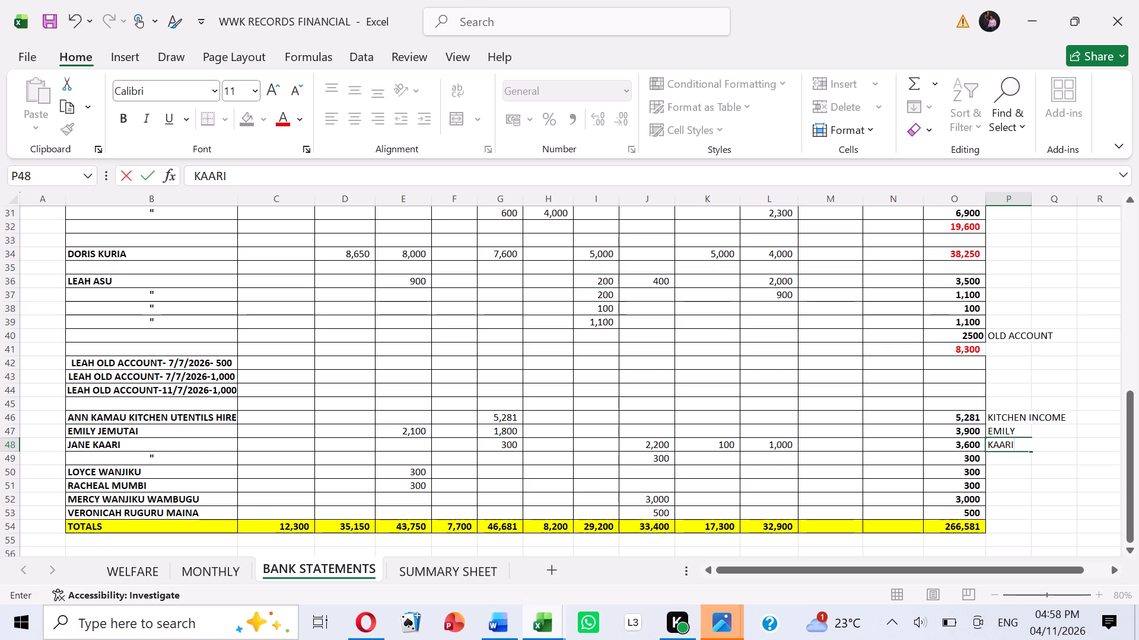
left_click(1001, 457)
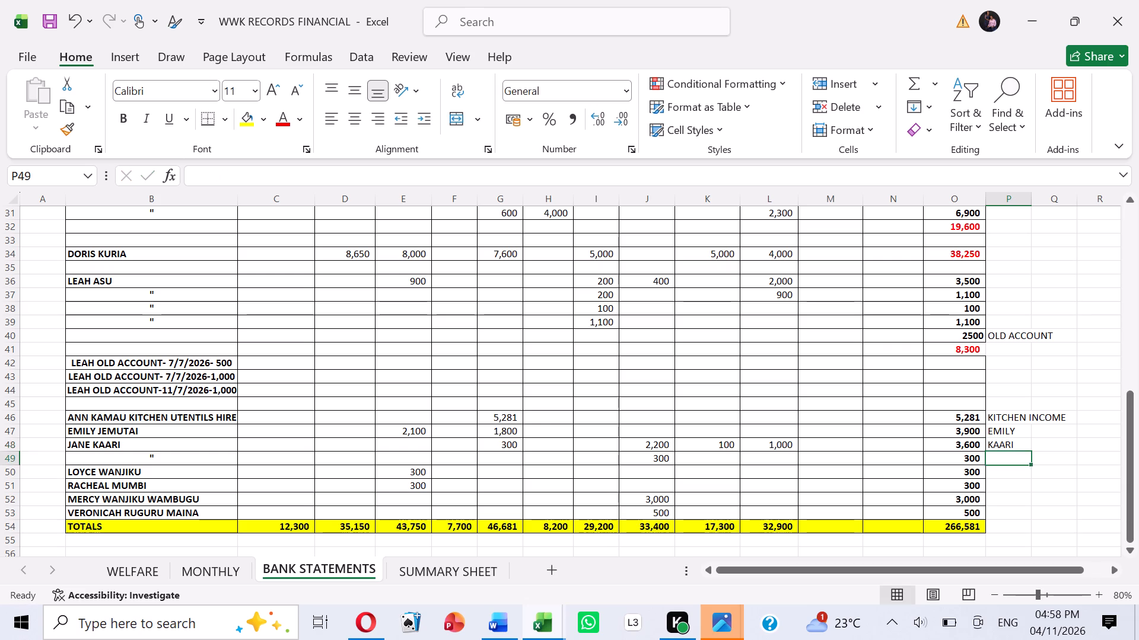
Insert a blank row at row 50, below the KAARI group's second row.
left_click(166, 472)
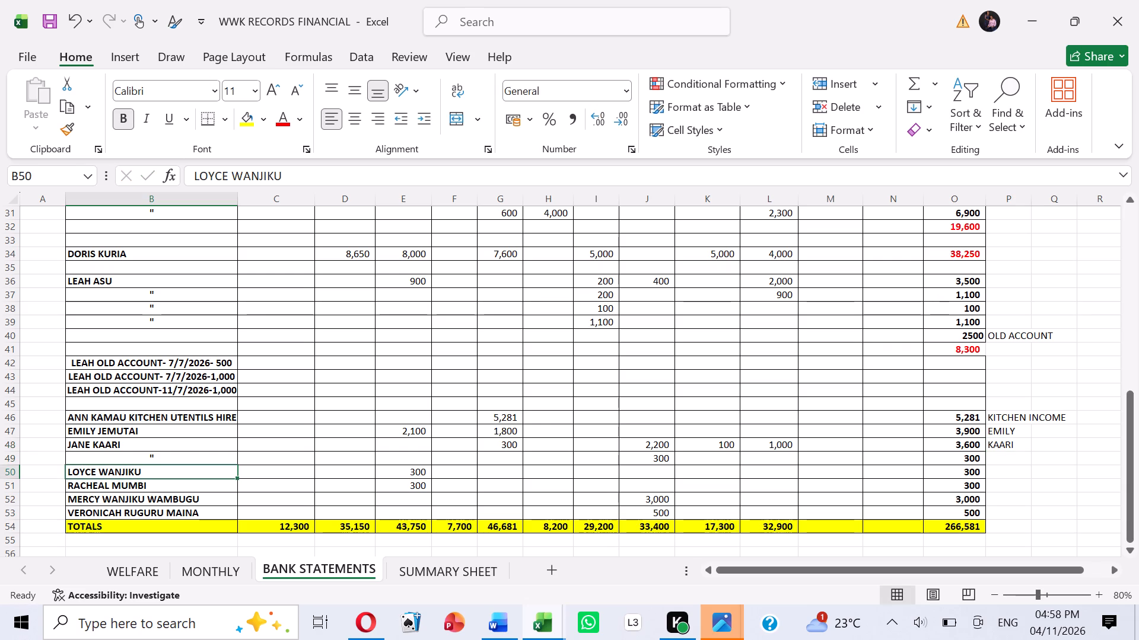
right_click(11, 469)
left_click(47, 300)
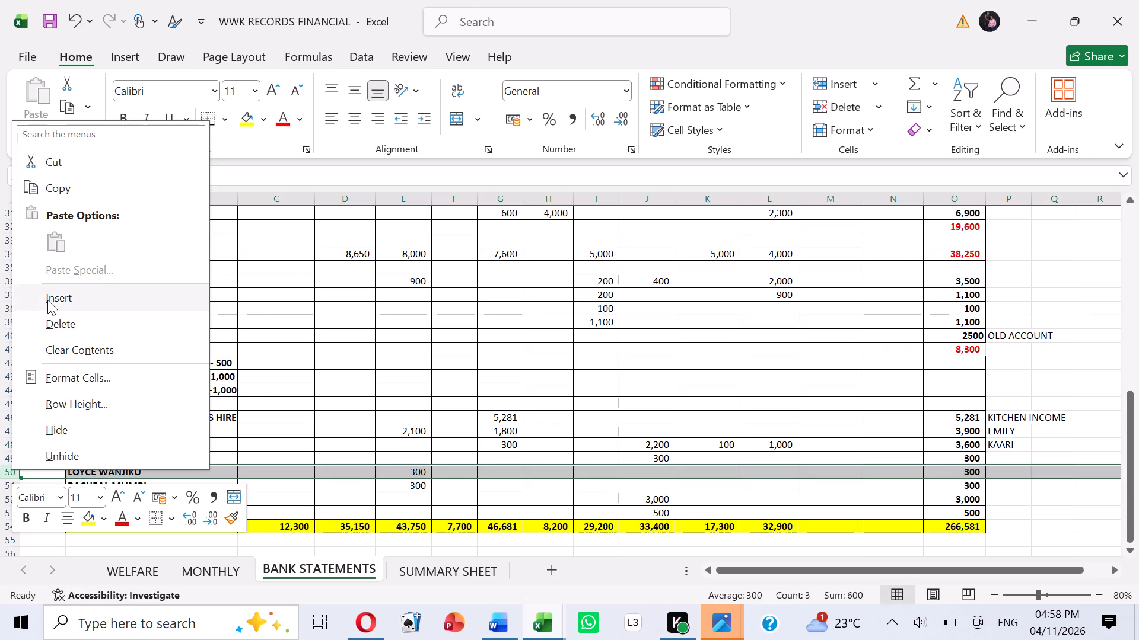
left_click(1022, 472)
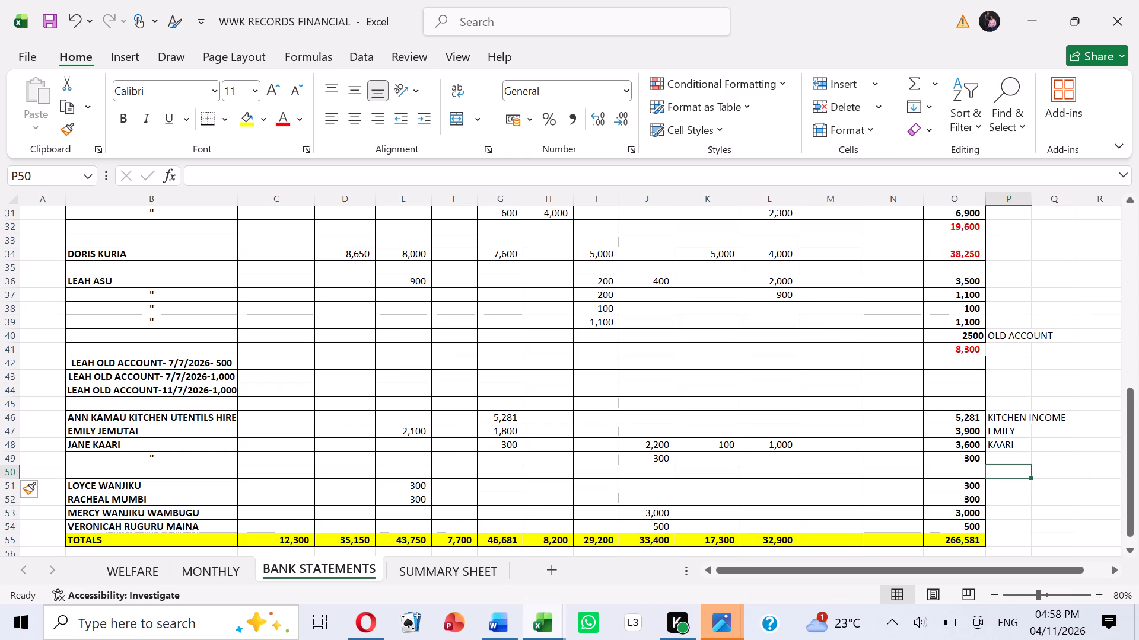
Add an AutoSum subtotal of O48:O49 in cell O50 and colour it red.
left_click_drag(961, 444, 961, 468)
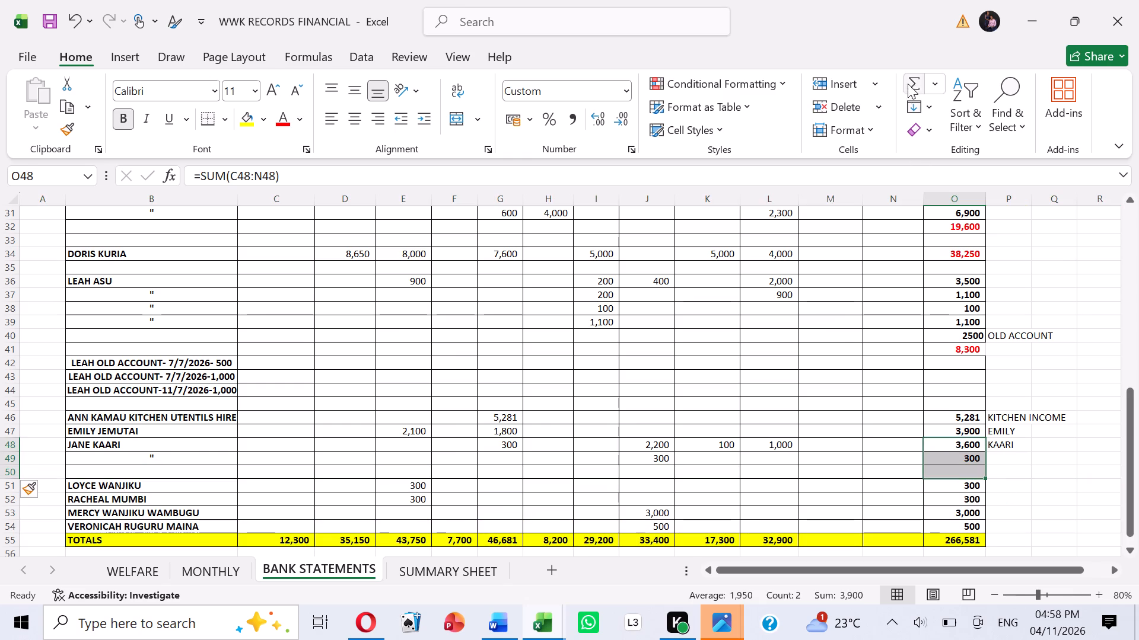
left_click(908, 76)
left_click(1027, 469)
left_click(973, 477)
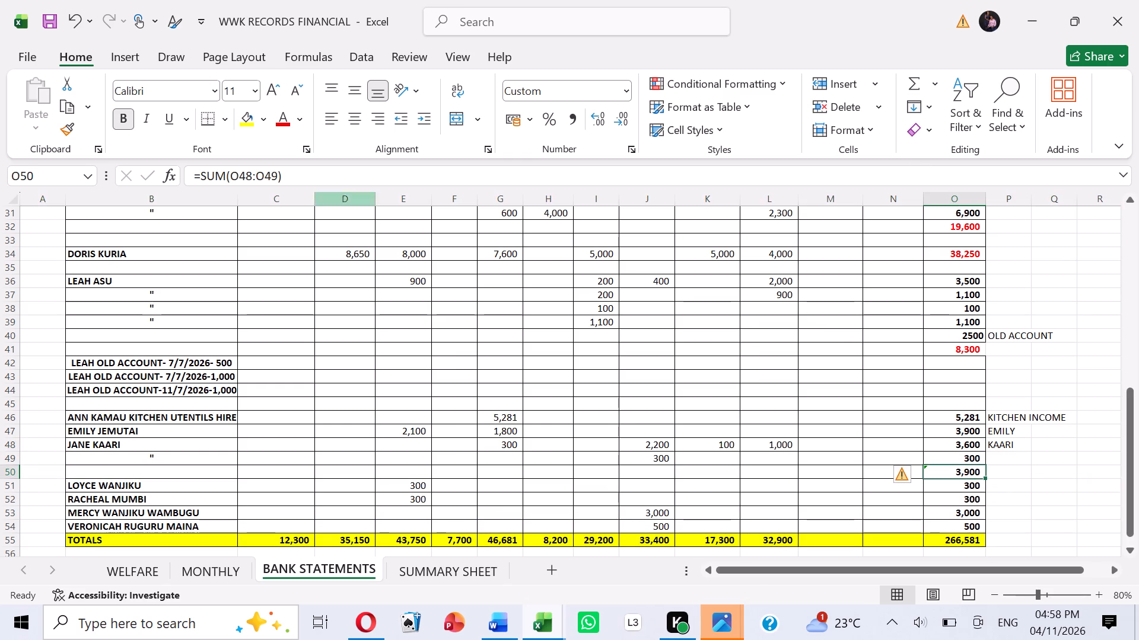
left_click(287, 114)
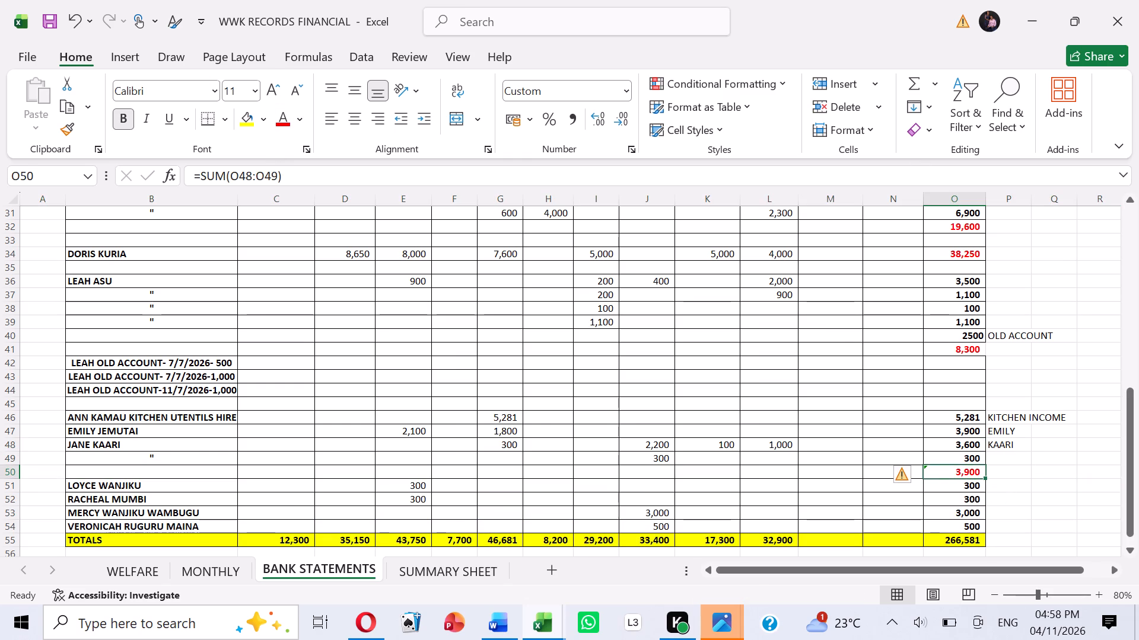
Move the KAARI label from P48 to P50, beside the group's red subtotal.
left_click(1004, 446)
left_click_drag(1006, 450, 1008, 468)
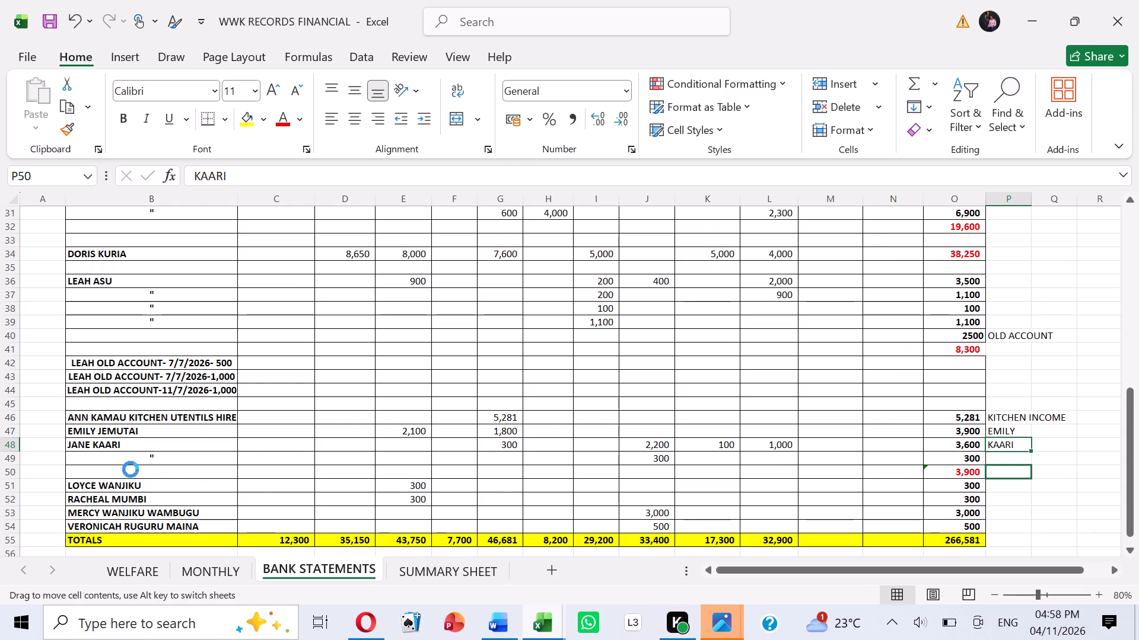
Insert a blank row at row 48, between the EMILY row and the KAARI group.
left_click(169, 445)
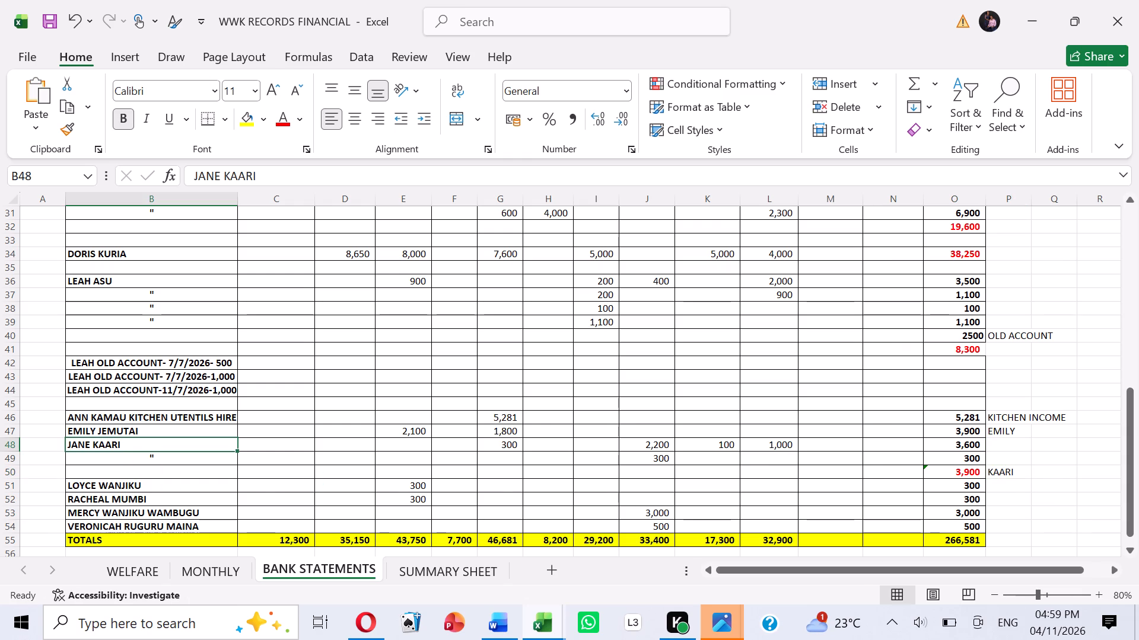
right_click(9, 444)
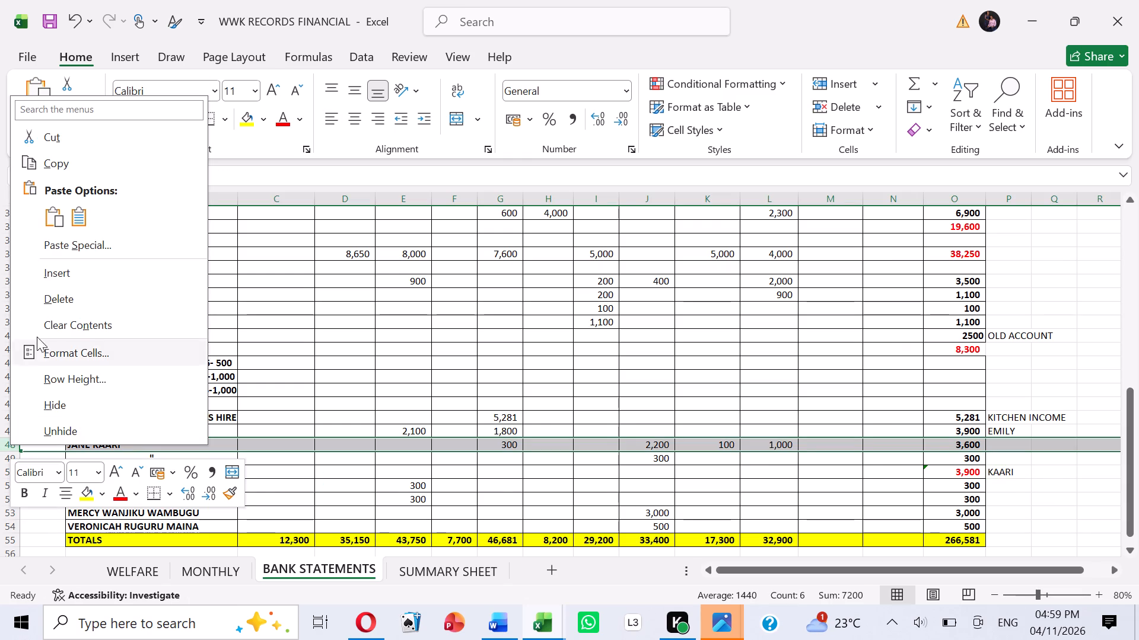
left_click(58, 280)
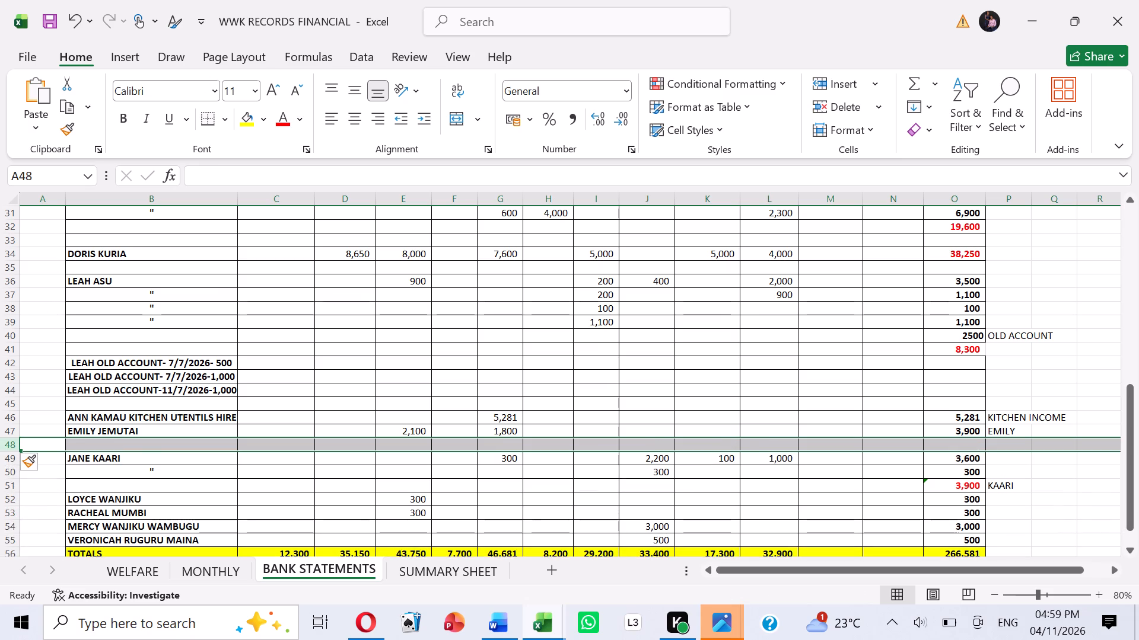
left_click(122, 430)
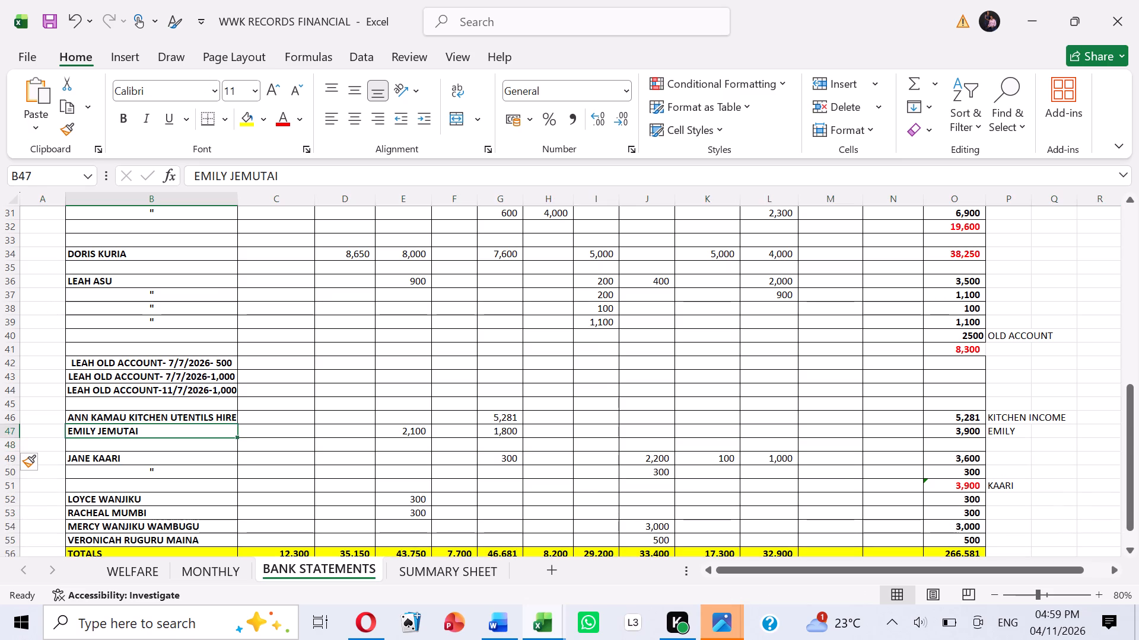
Colour the kitchen utensils hire and EMILY totals in O46:O47 red.
left_click_drag(976, 420, 973, 430)
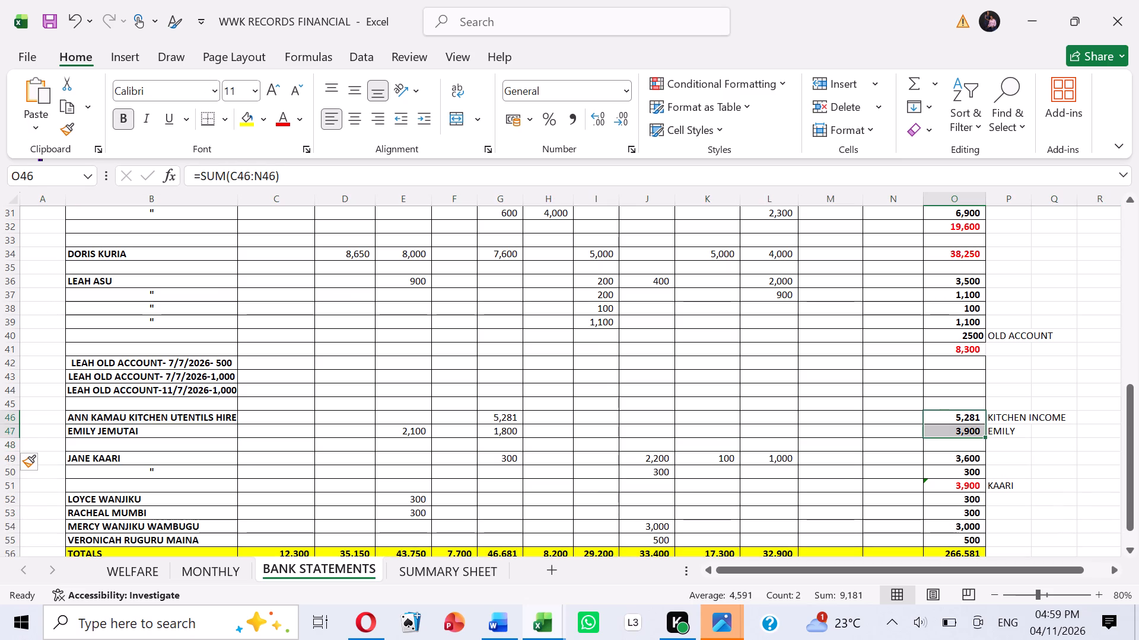
left_click_drag(973, 430, 973, 430)
left_click(279, 121)
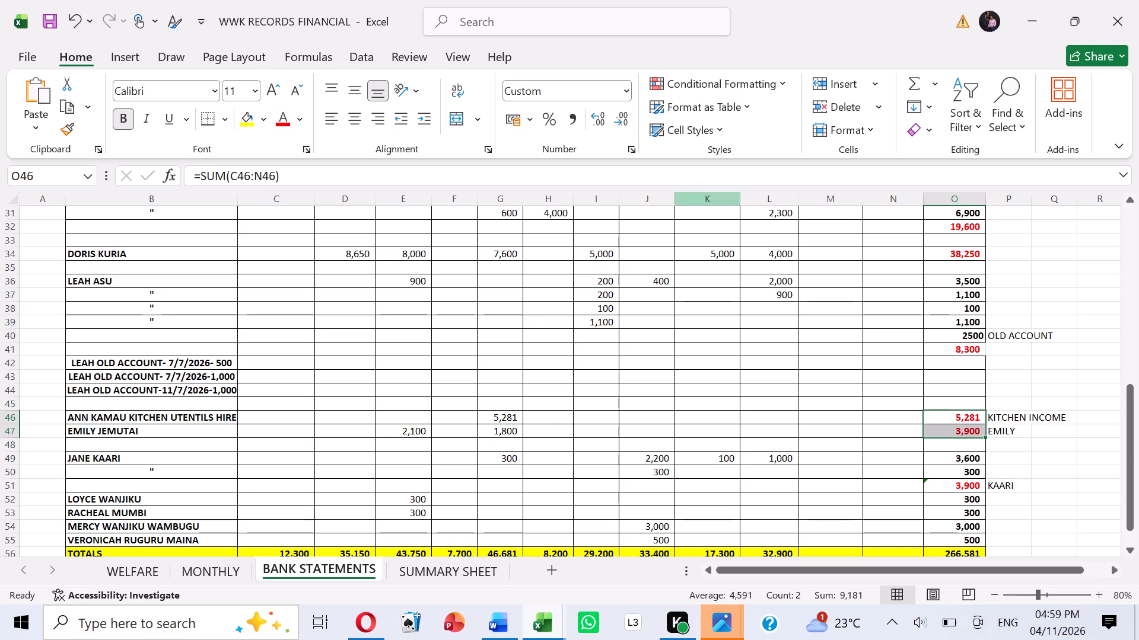
left_click(1049, 481)
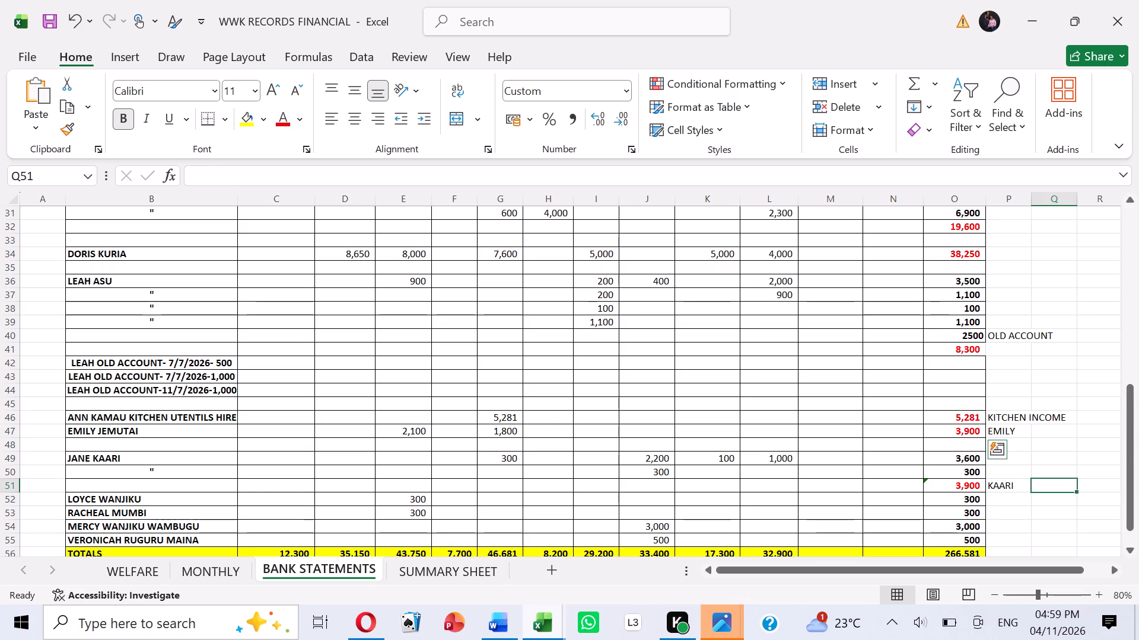
left_click(968, 487)
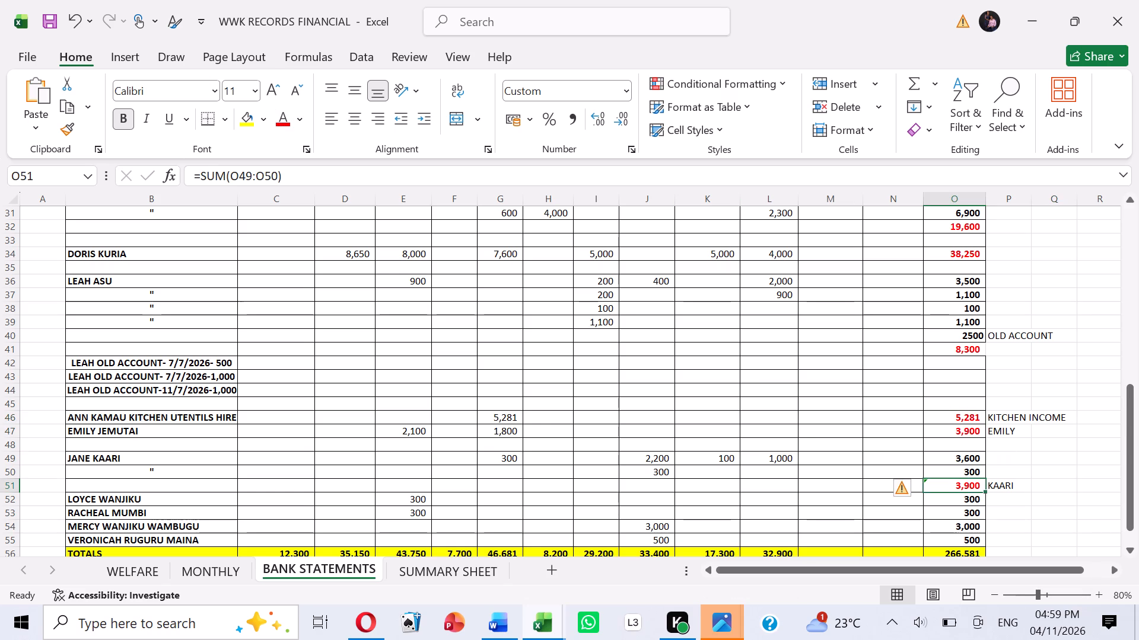
Label the total in row 54 by entering KITCHEN INCOME in P54.
scroll(969, 489, "down", 2)
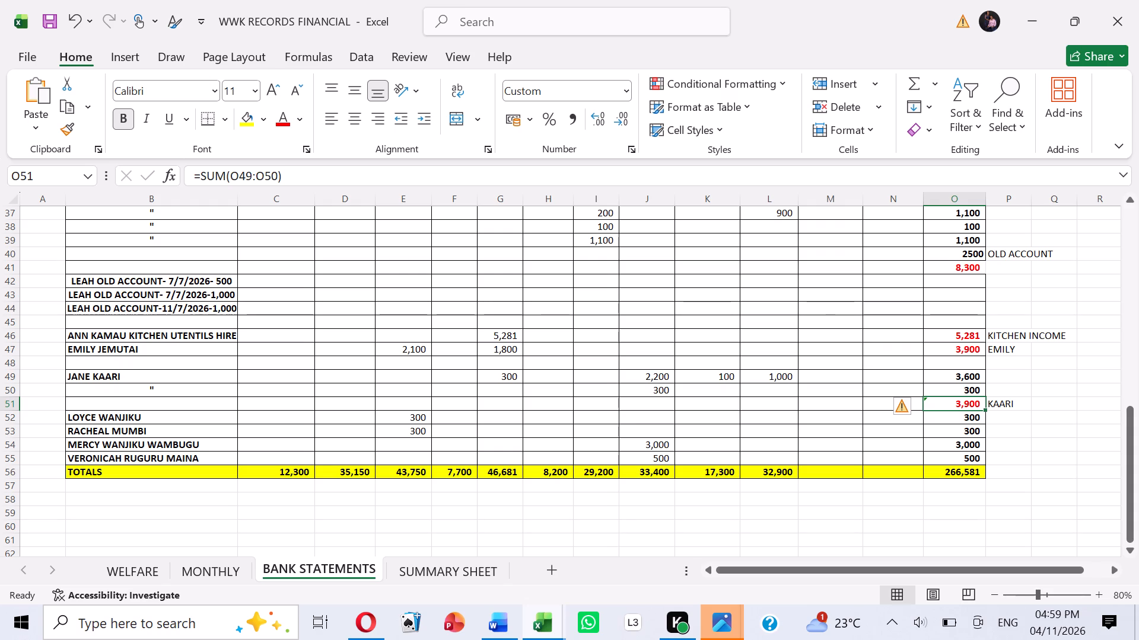
left_click(1000, 445)
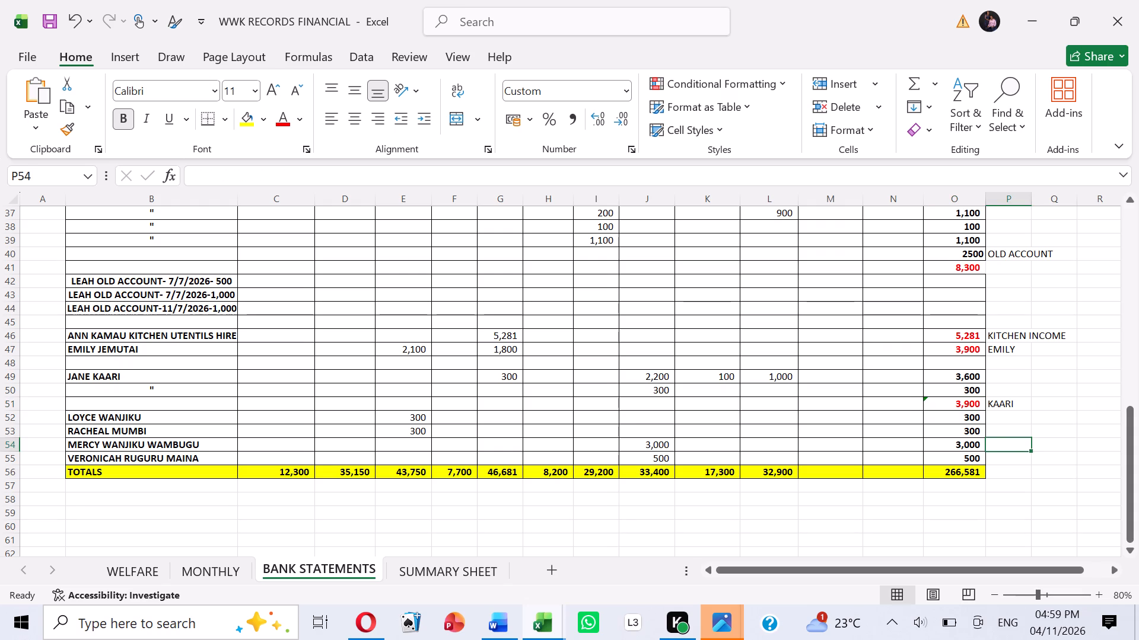
type("KITCHEN INCOME")
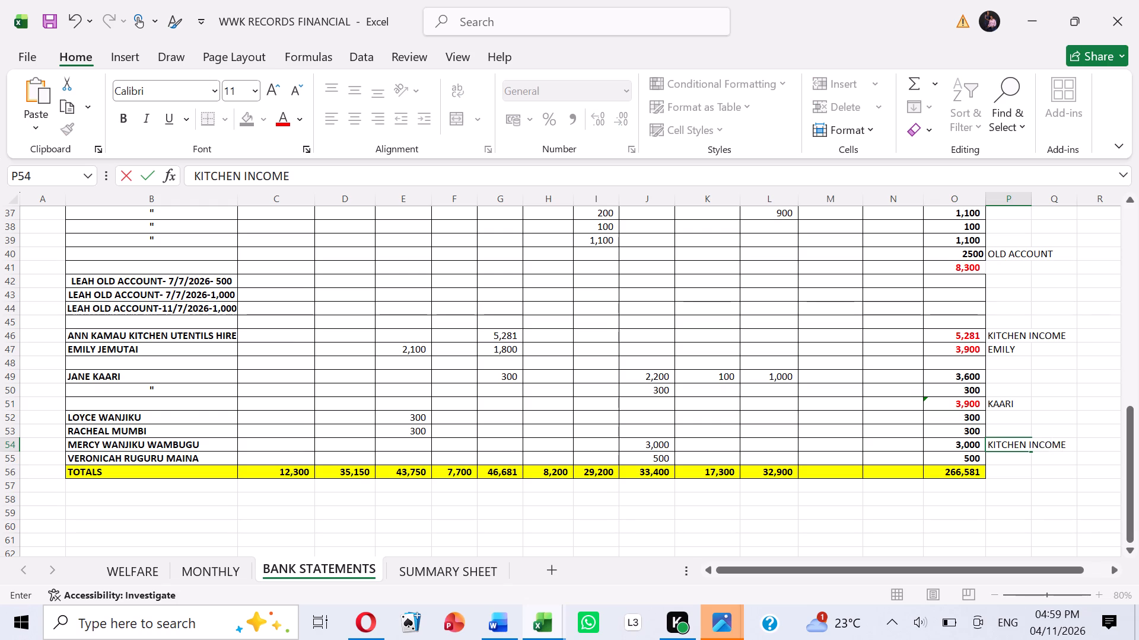
left_click(1052, 231)
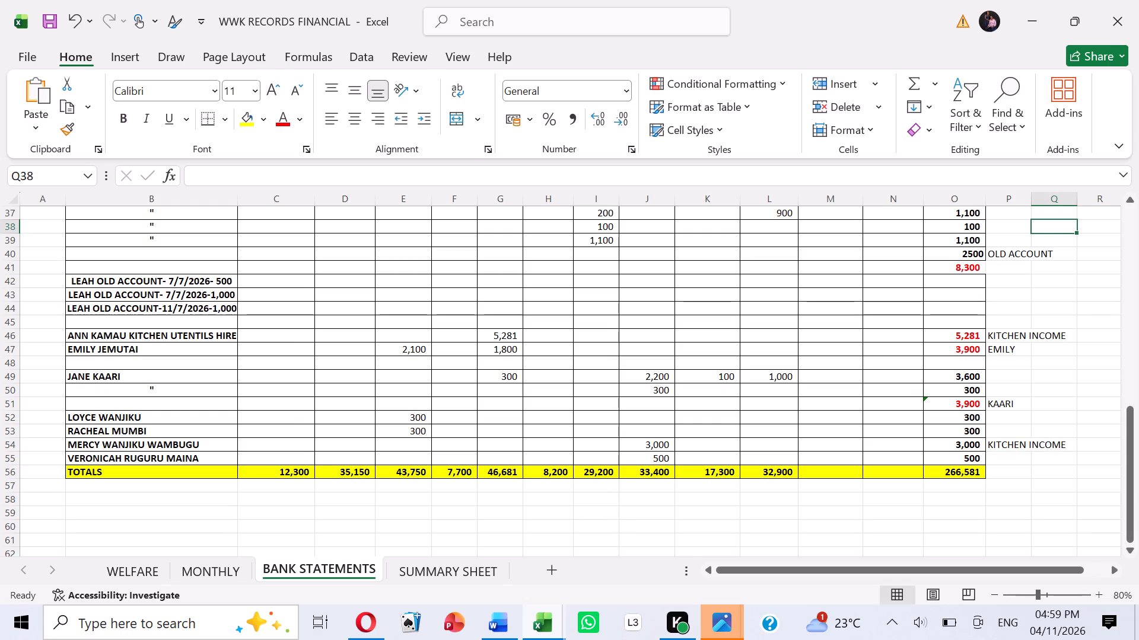
Widen column P so the KITCHEN INCOME labels fit inside it.
left_click_drag(1030, 201, 1077, 228)
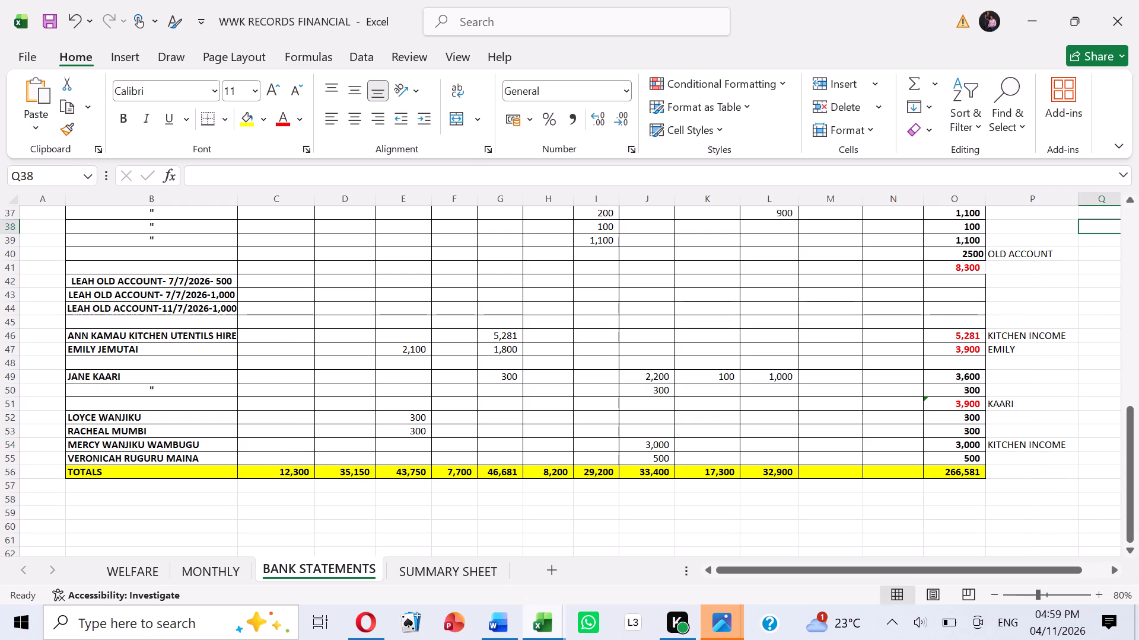
left_click(949, 486)
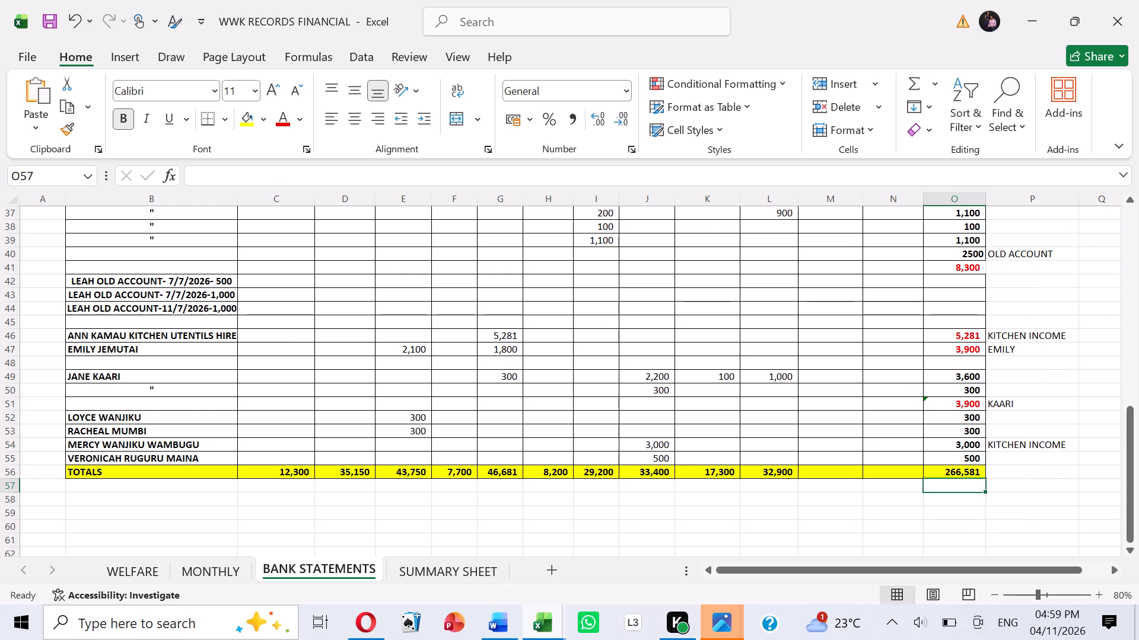
Label the remaining member totals in column P: VERONICAH in P55, RACHEL in P53 and LOYCE in P52.
left_click(1020, 458)
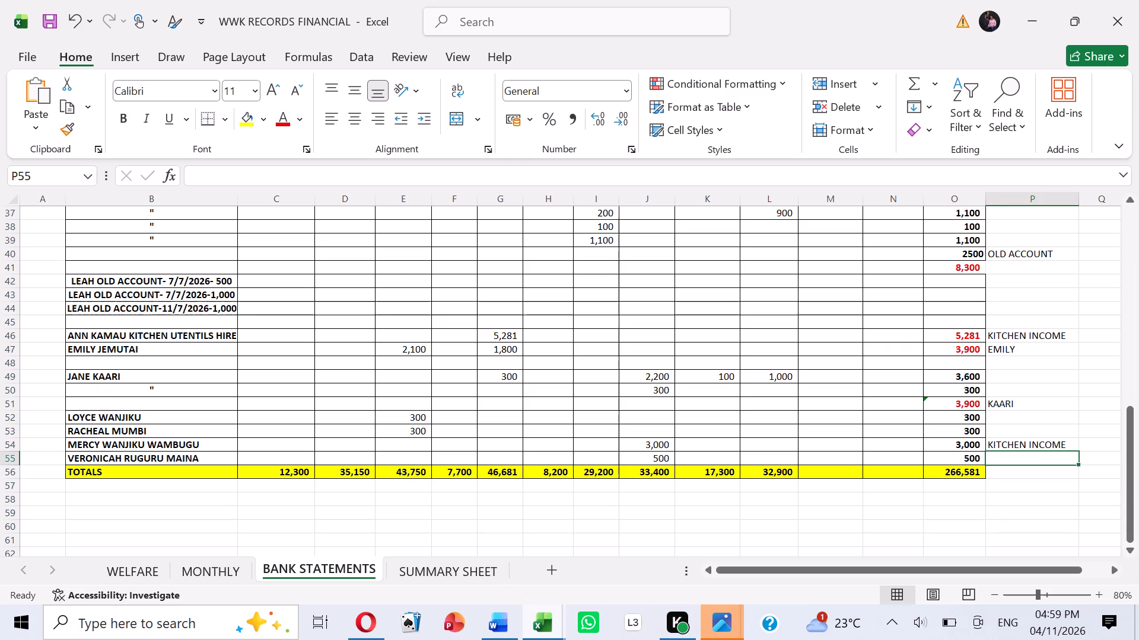
type("VERONICAH")
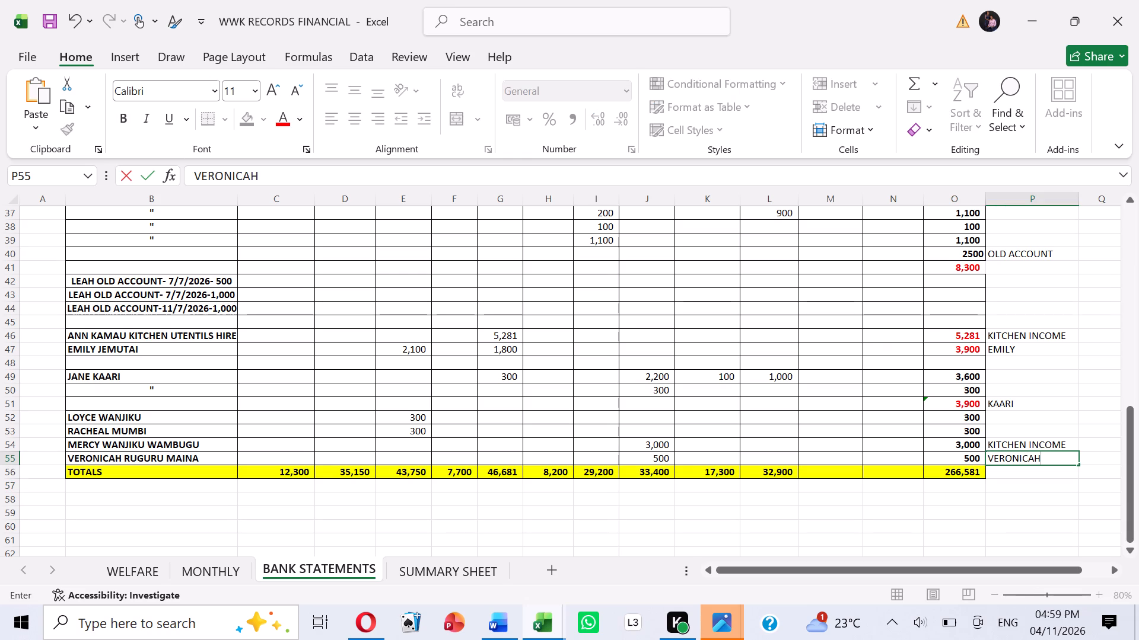
left_click(1019, 432)
type("RAHC")
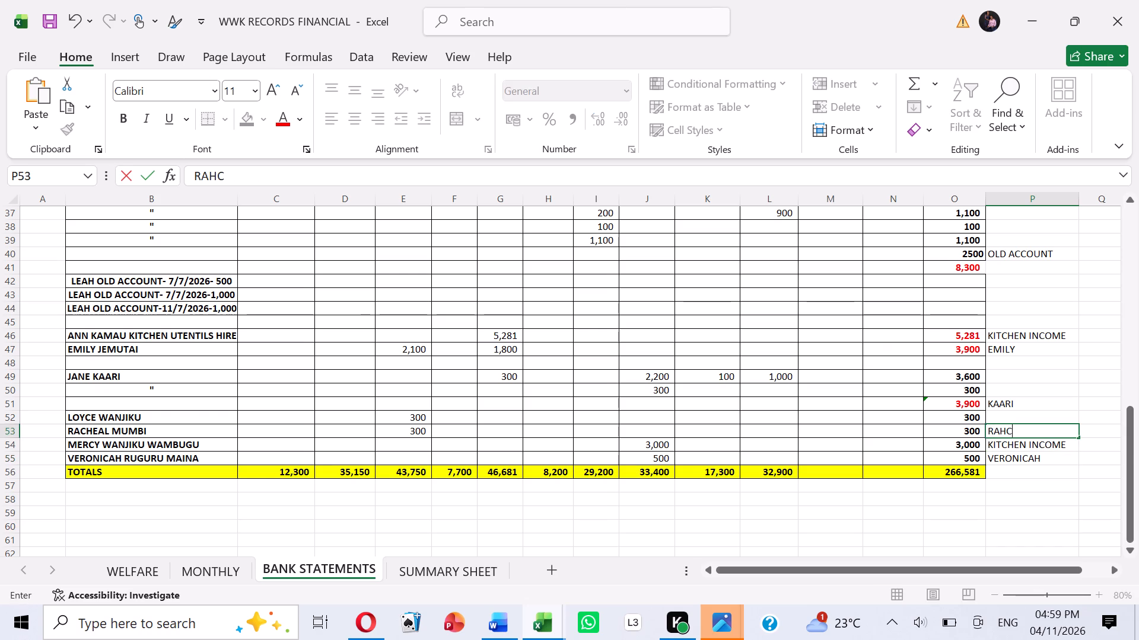
key("BackSpace")
key("BackSpace")
type("CHEL")
left_click(1026, 414)
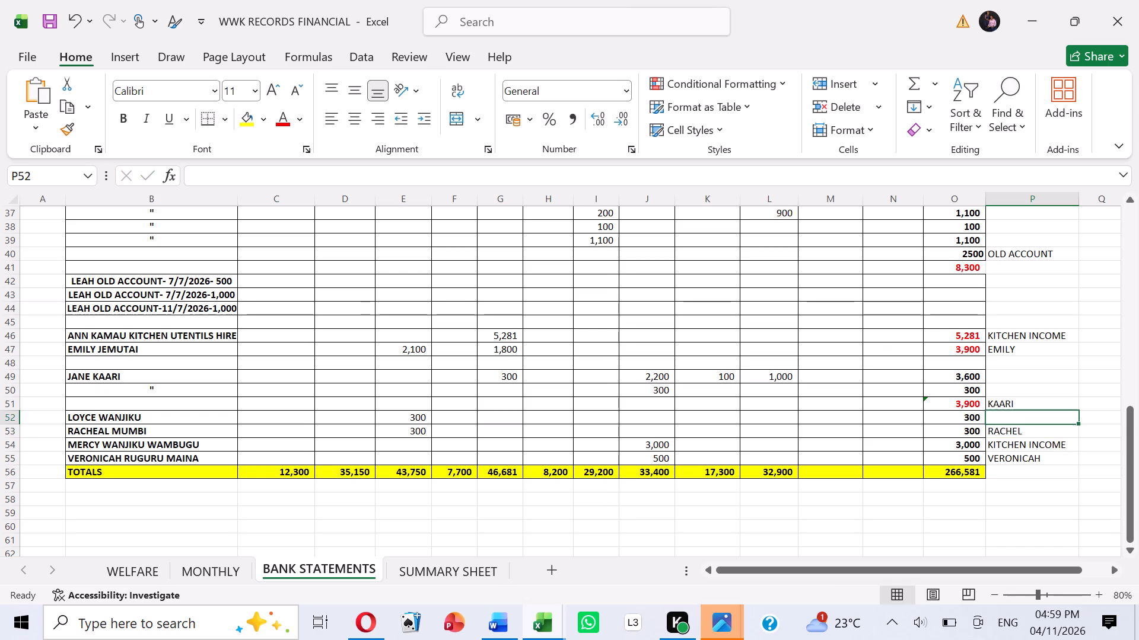
type("LOY")
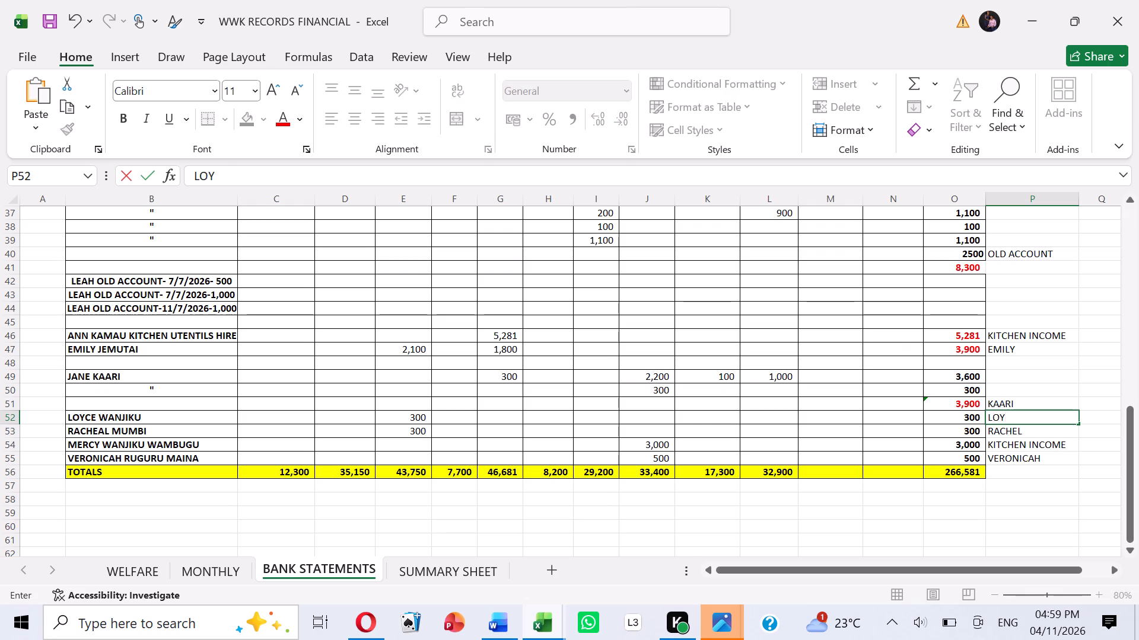
key("c")
key("e")
left_click(1058, 489)
Apply AutoSum to the range P2:P56 and save the workbook.
left_click_drag(1028, 469, 1027, 469)
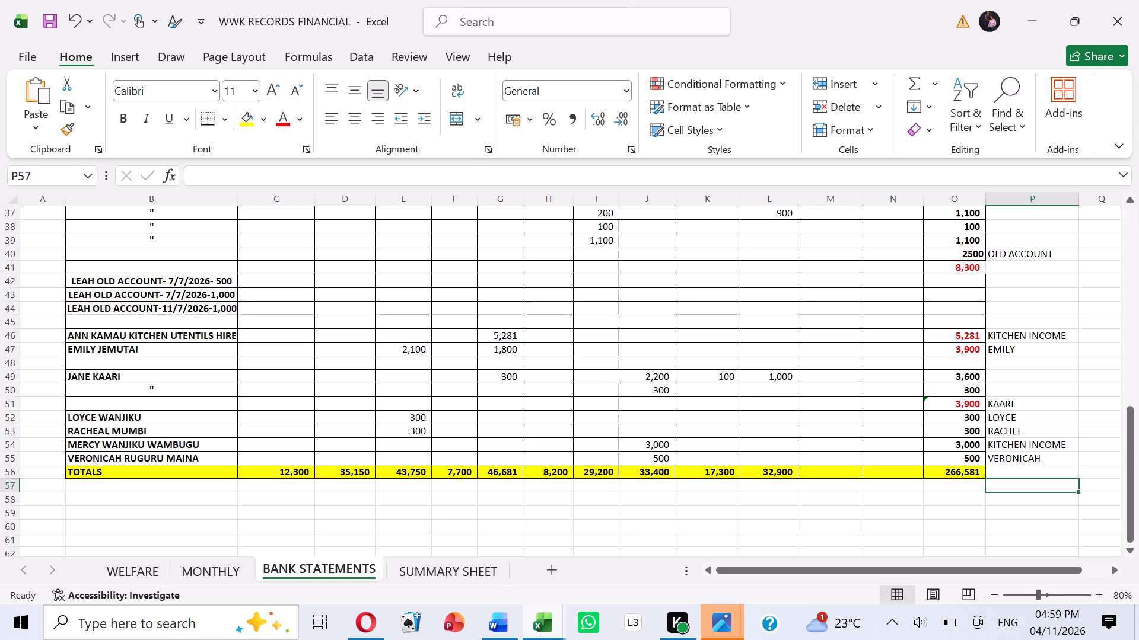
left_click_drag(1027, 469, 1022, 163)
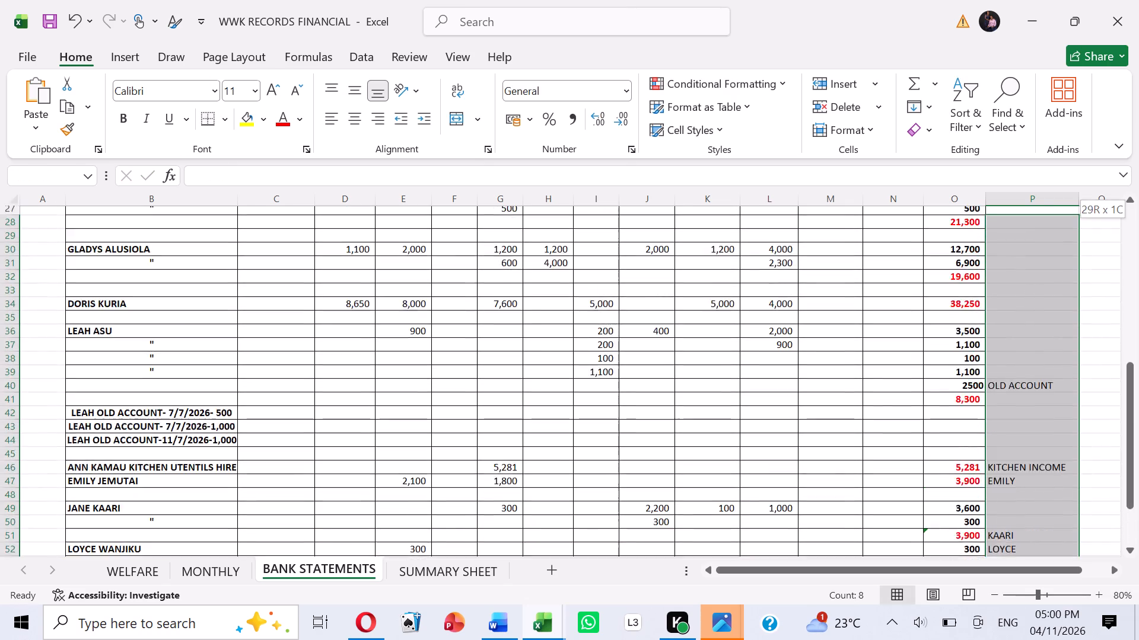
left_click_drag(1022, 163, 1020, 239)
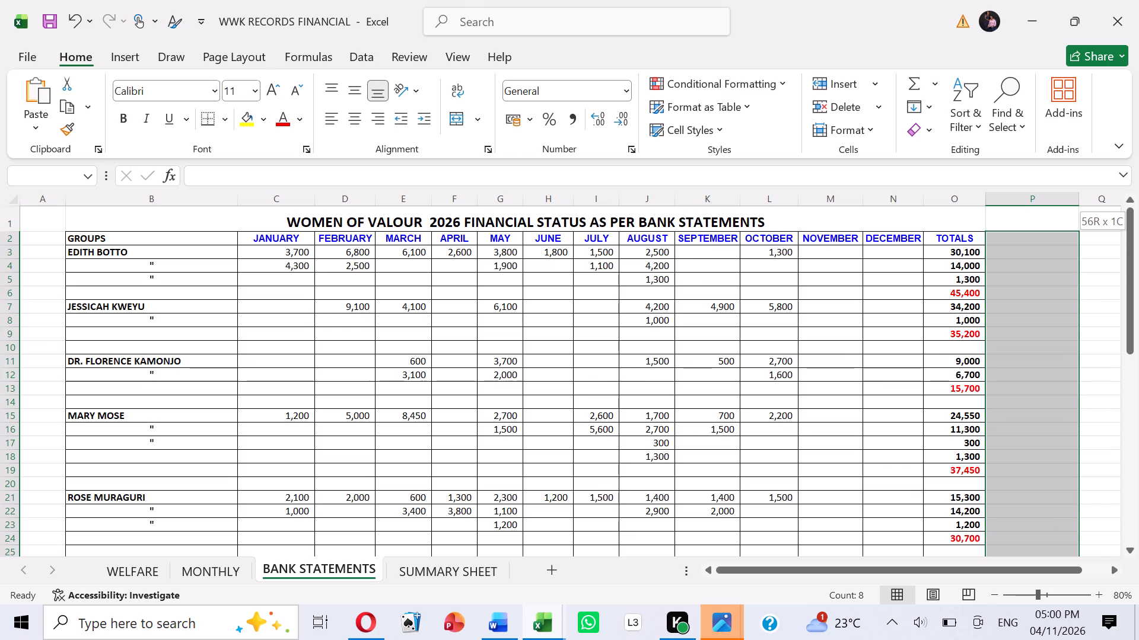
left_click_drag(1020, 239, 1020, 241)
left_click(918, 82)
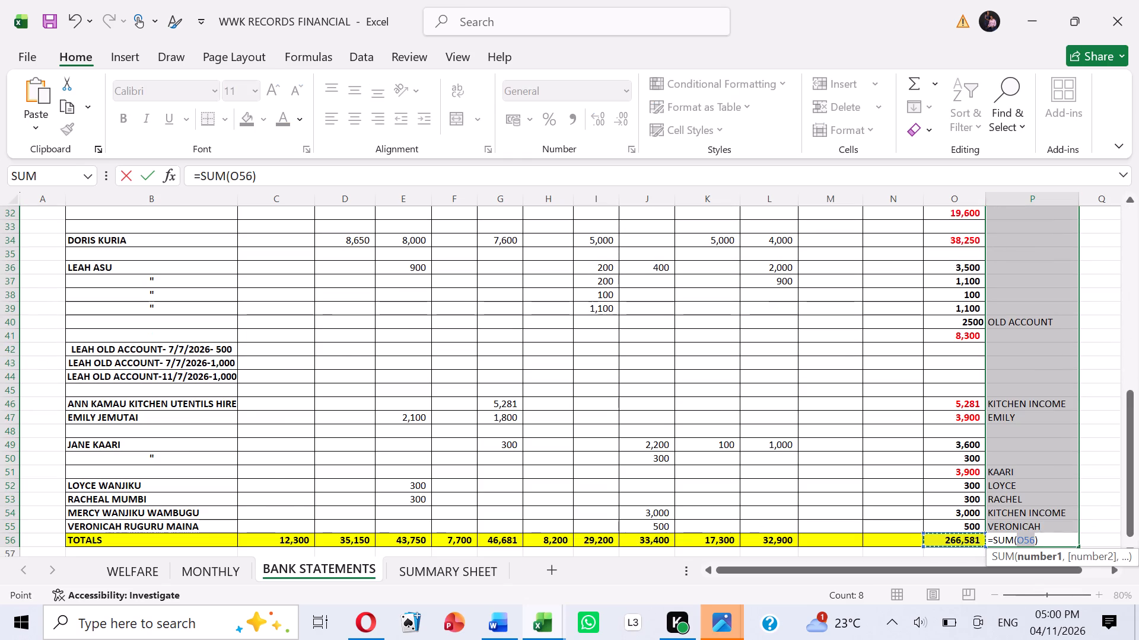
scroll(1003, 503, "down", 1)
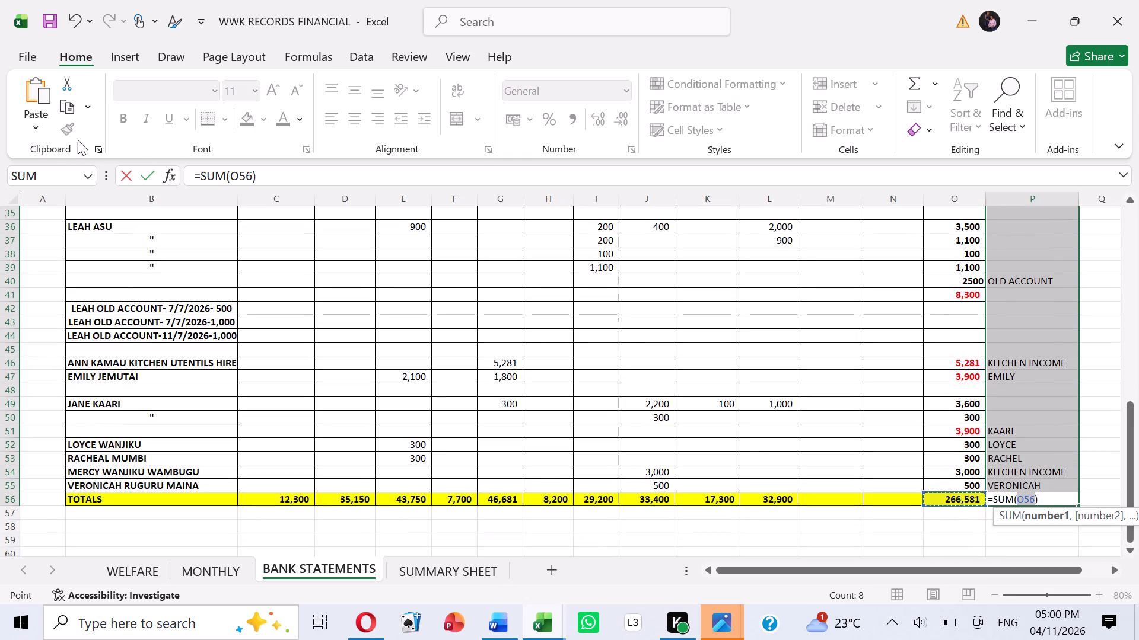
left_click(52, 20)
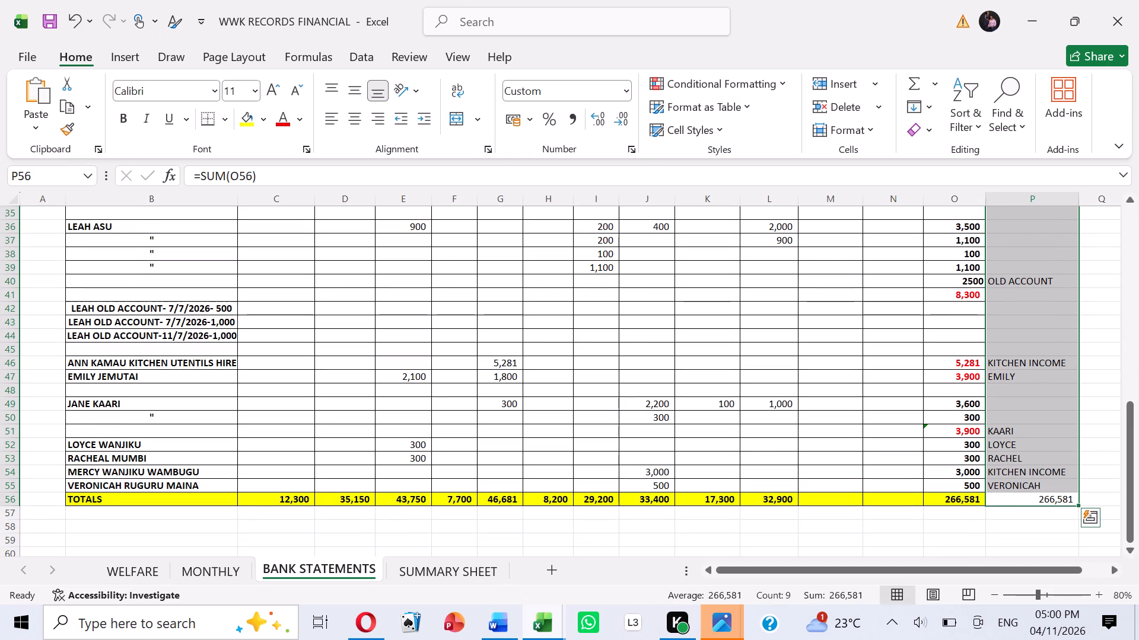
Make the selected labels in P2:P56 bold.
left_click(122, 116)
left_click(1044, 519)
Delete the AutoSum formula from P56, beside the grand total.
left_click(1045, 492)
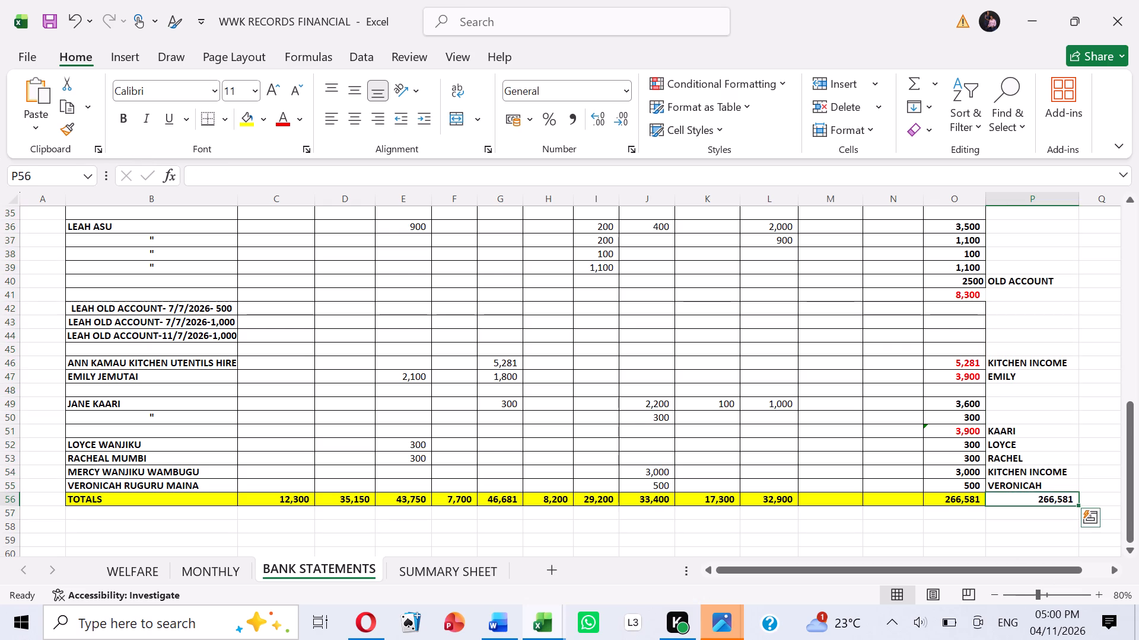
key("Delete")
Label the first group's red subtotal by entering EDITH in P6.
scroll(999, 477, "up", 5)
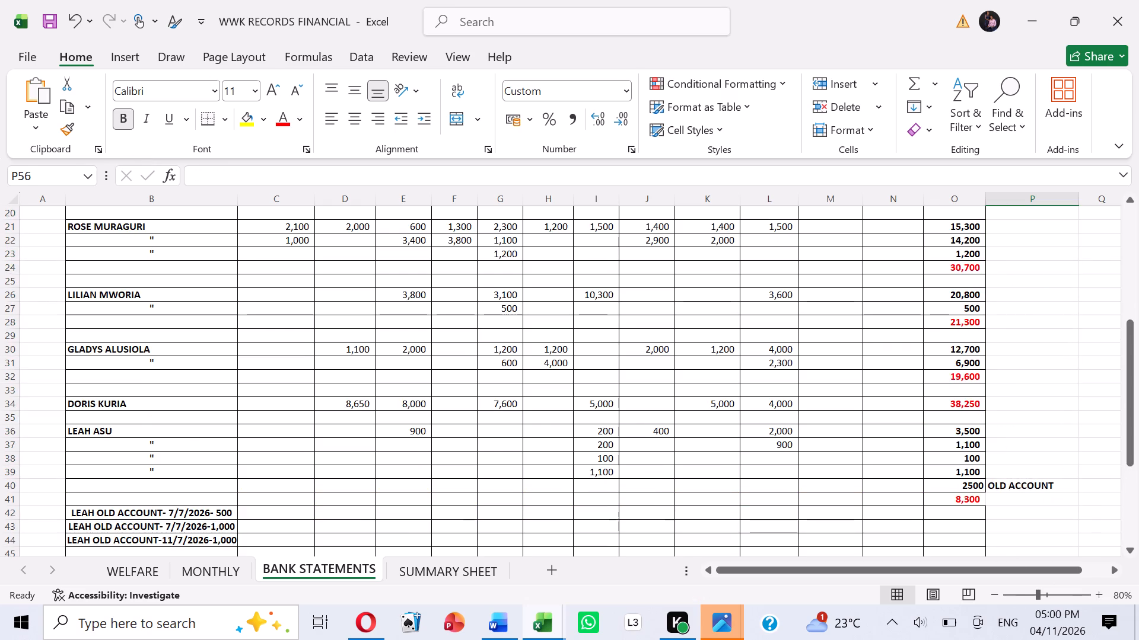
scroll(998, 395, "up", 3)
scroll(1018, 210, "up", 6)
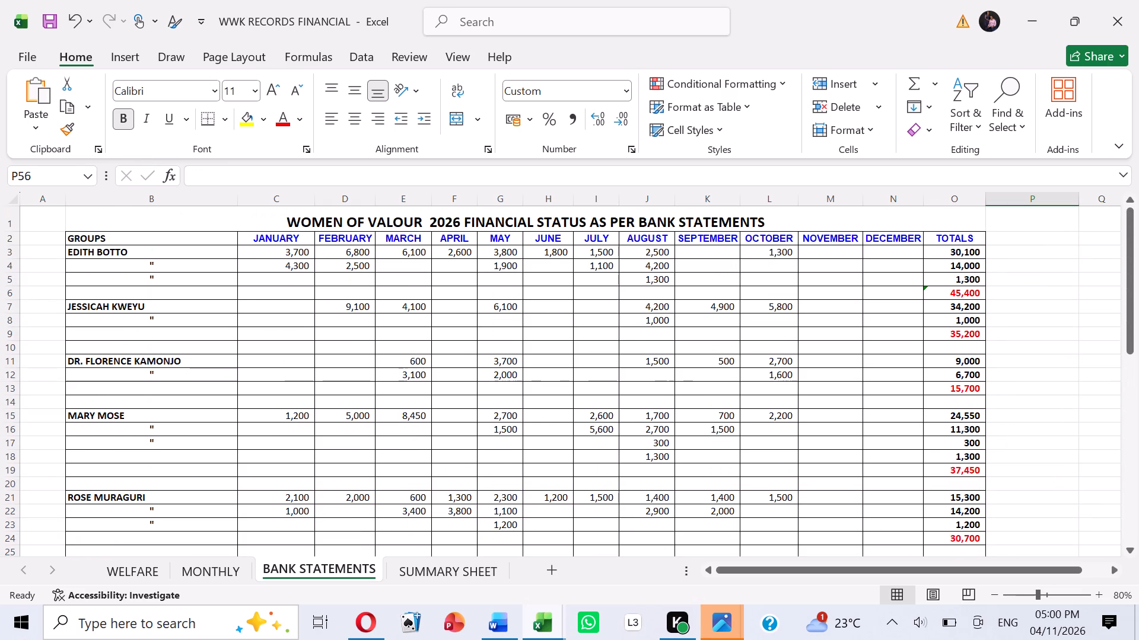
left_click(1011, 290)
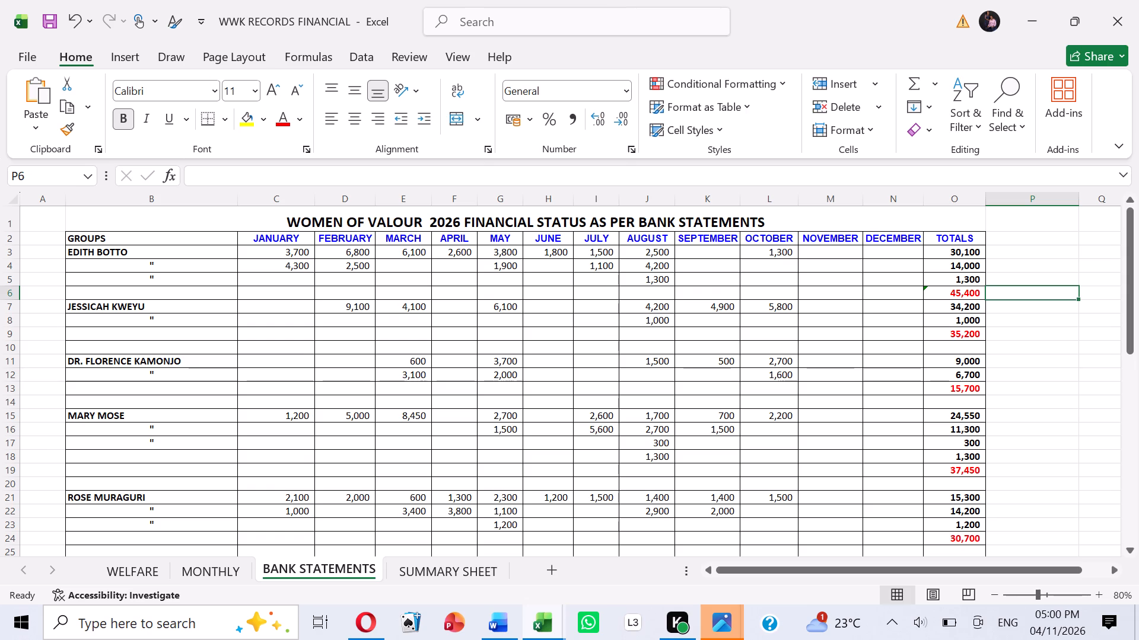
type("EDITH")
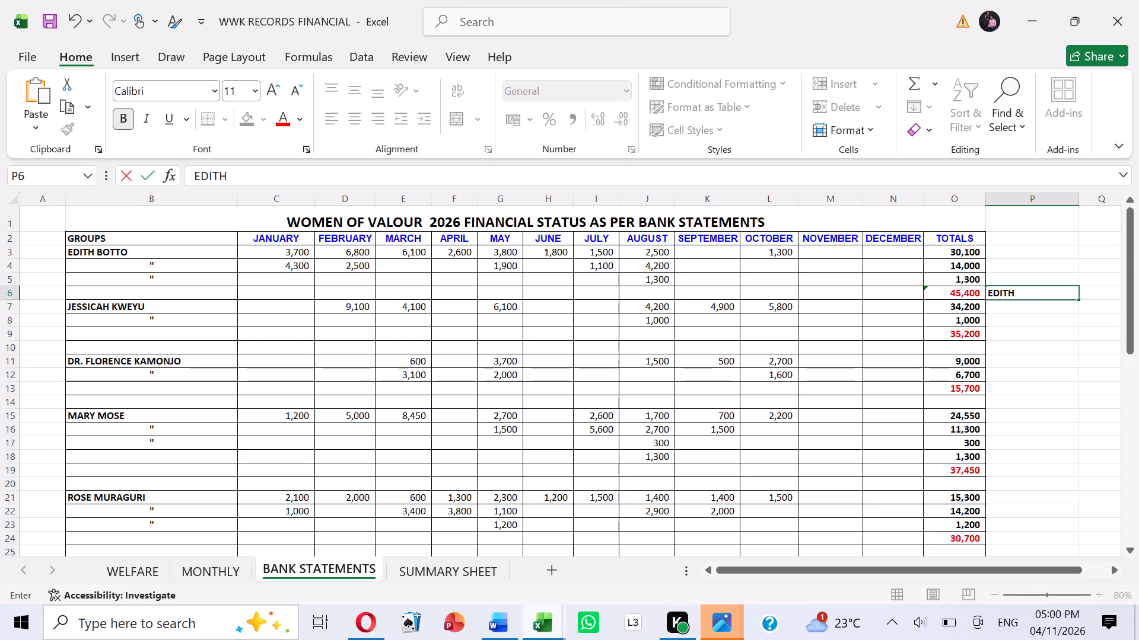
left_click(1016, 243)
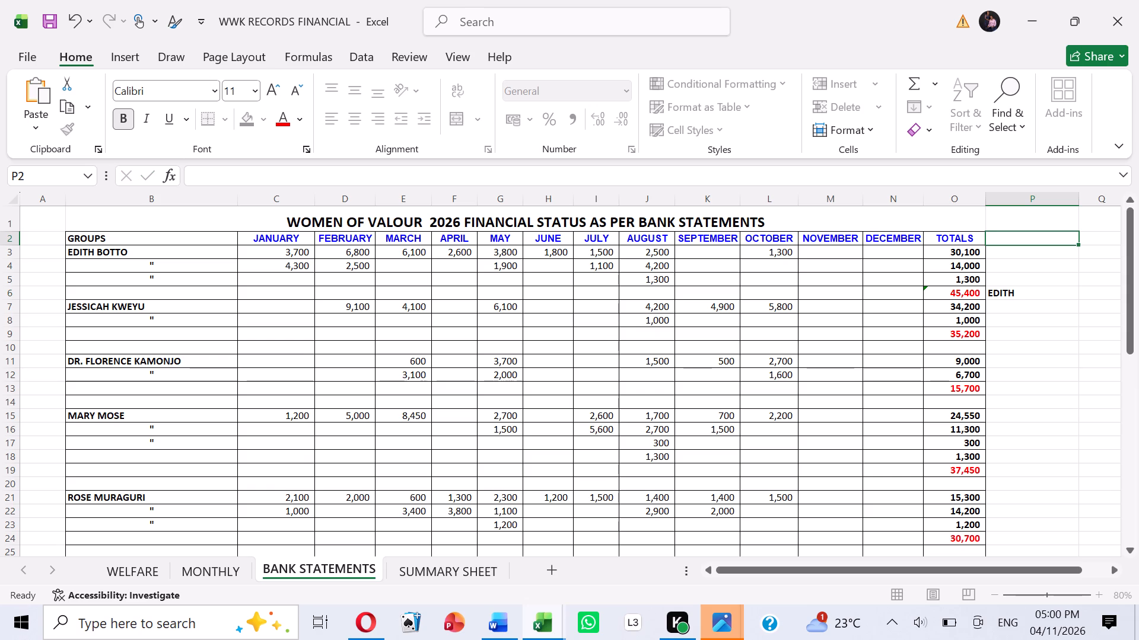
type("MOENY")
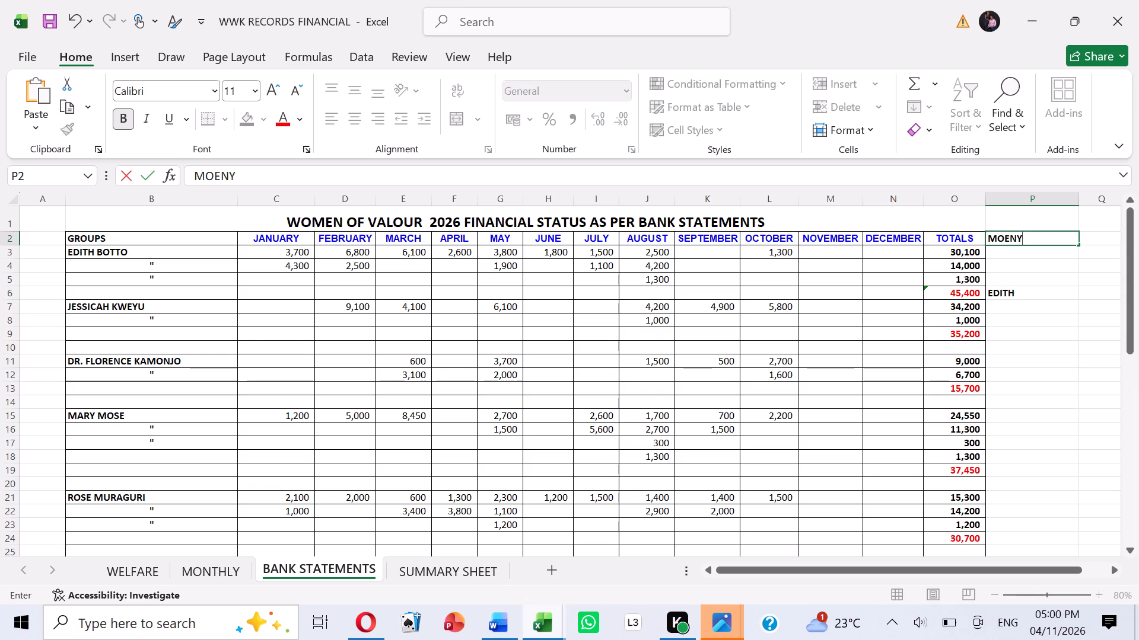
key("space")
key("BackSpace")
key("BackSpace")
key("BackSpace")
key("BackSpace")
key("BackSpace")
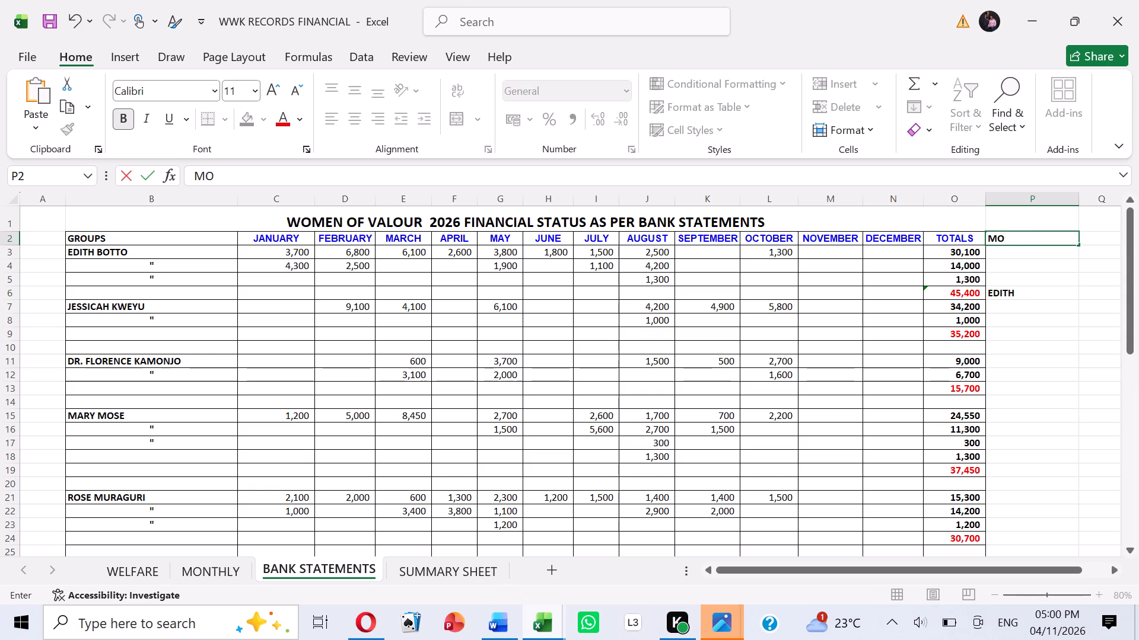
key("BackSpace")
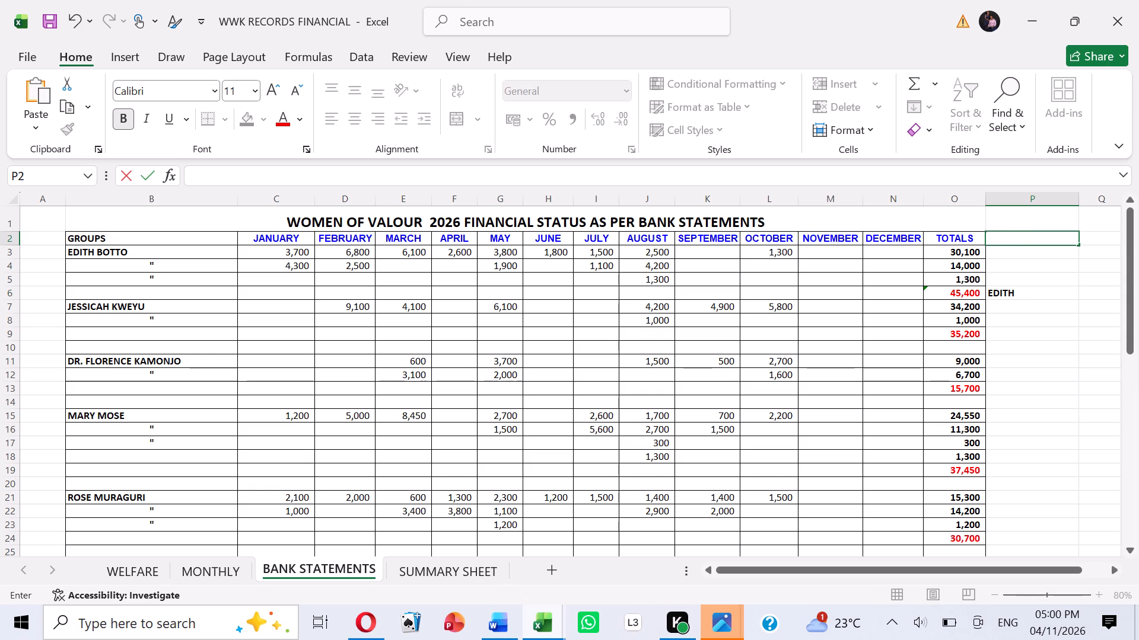
left_click(1013, 331)
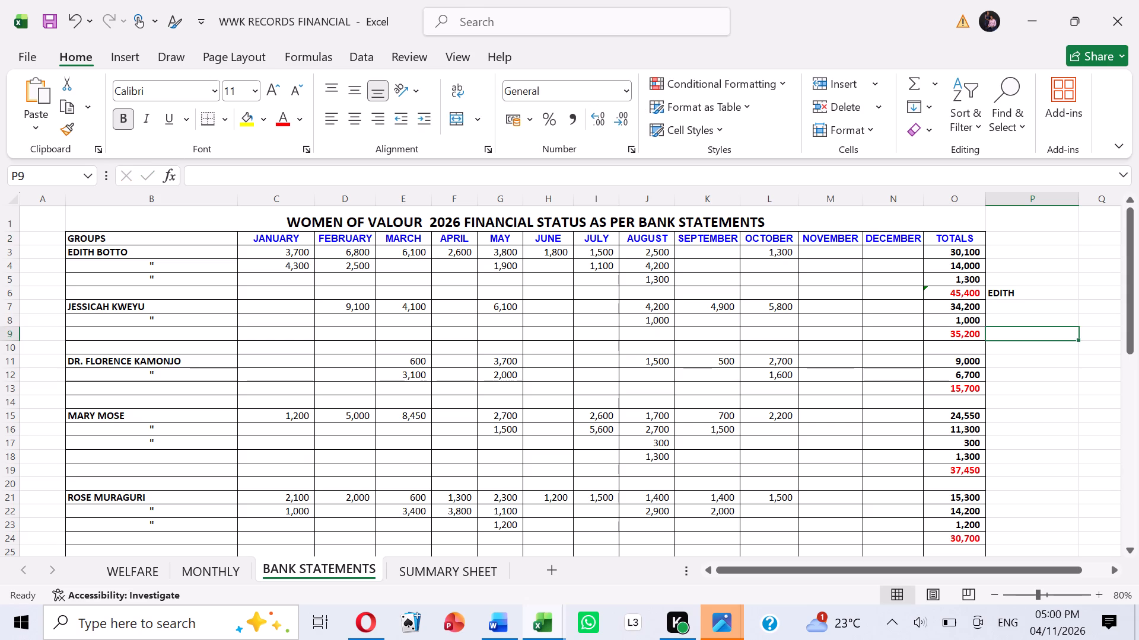
type("JESSICAH")
scroll(1013, 331, "down", 1)
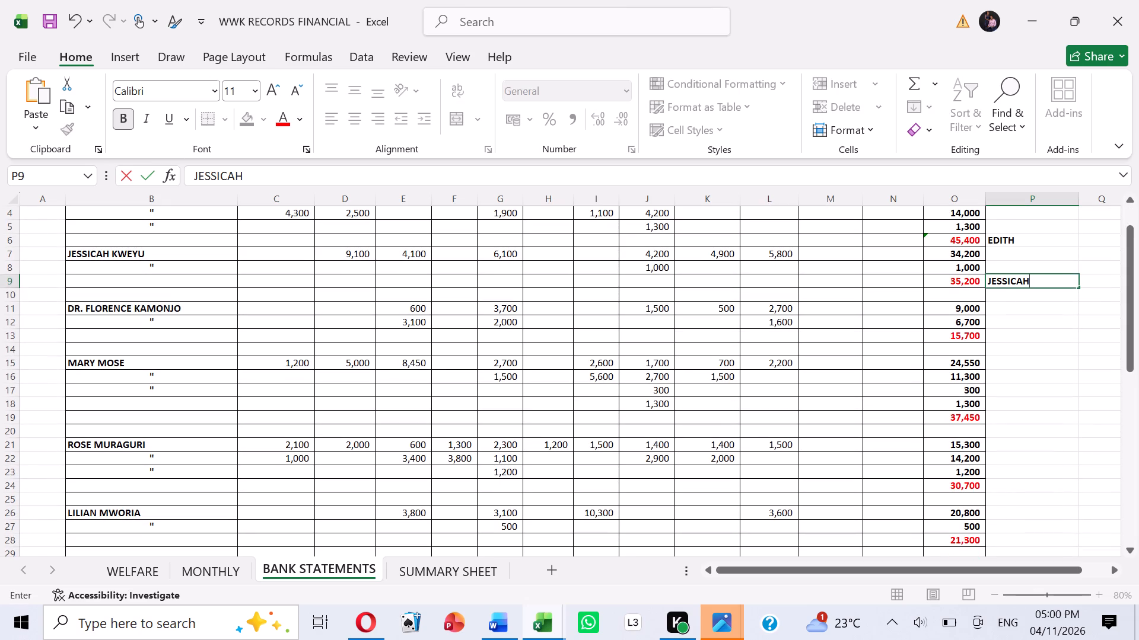
left_click(997, 334)
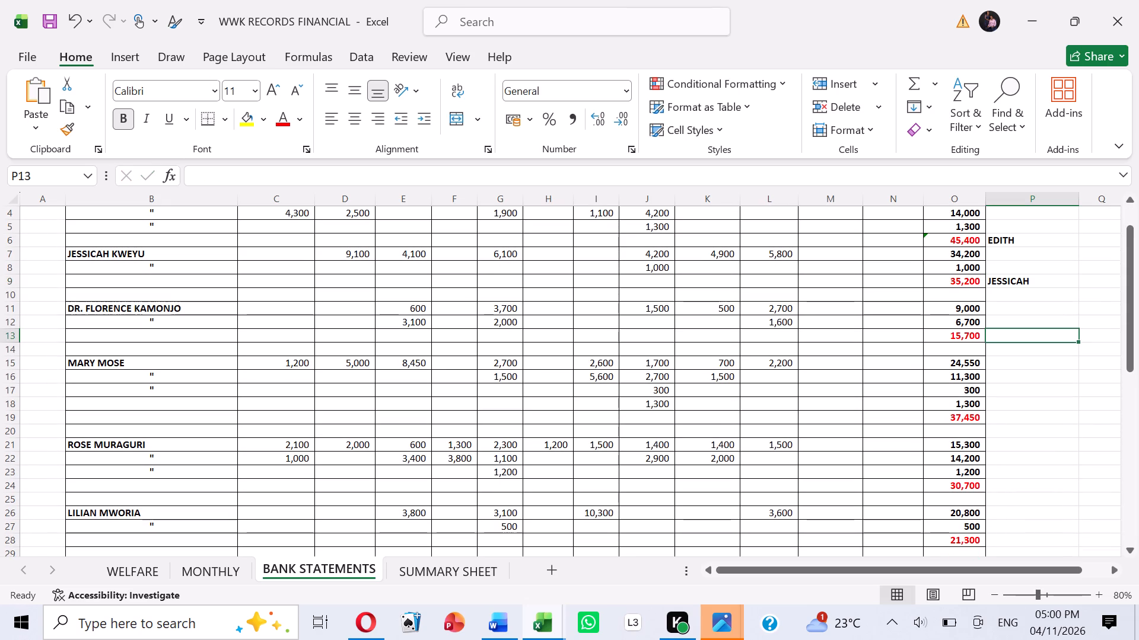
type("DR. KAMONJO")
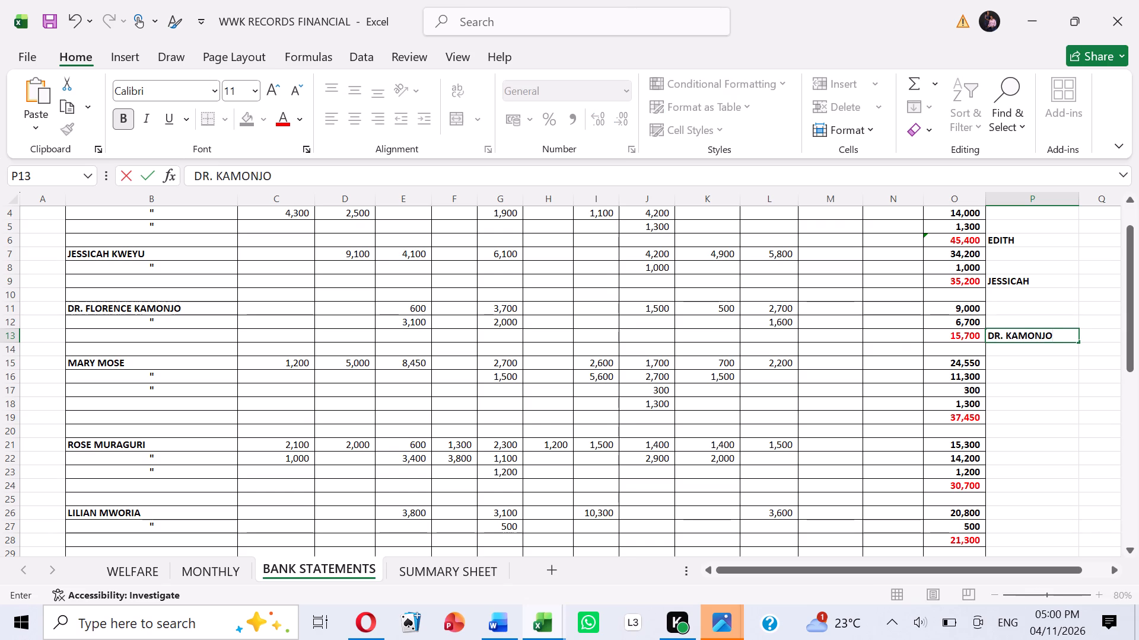
Label the fourth and fifth groups' red subtotals by entering MARY in P19 and ROSE in P24.
left_click(1025, 420)
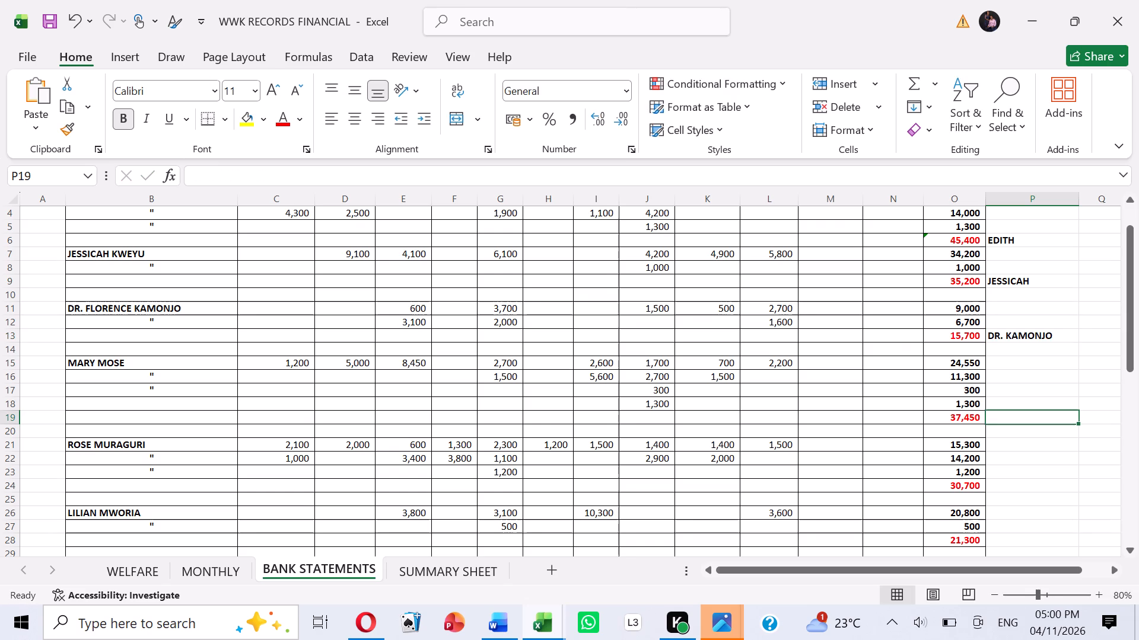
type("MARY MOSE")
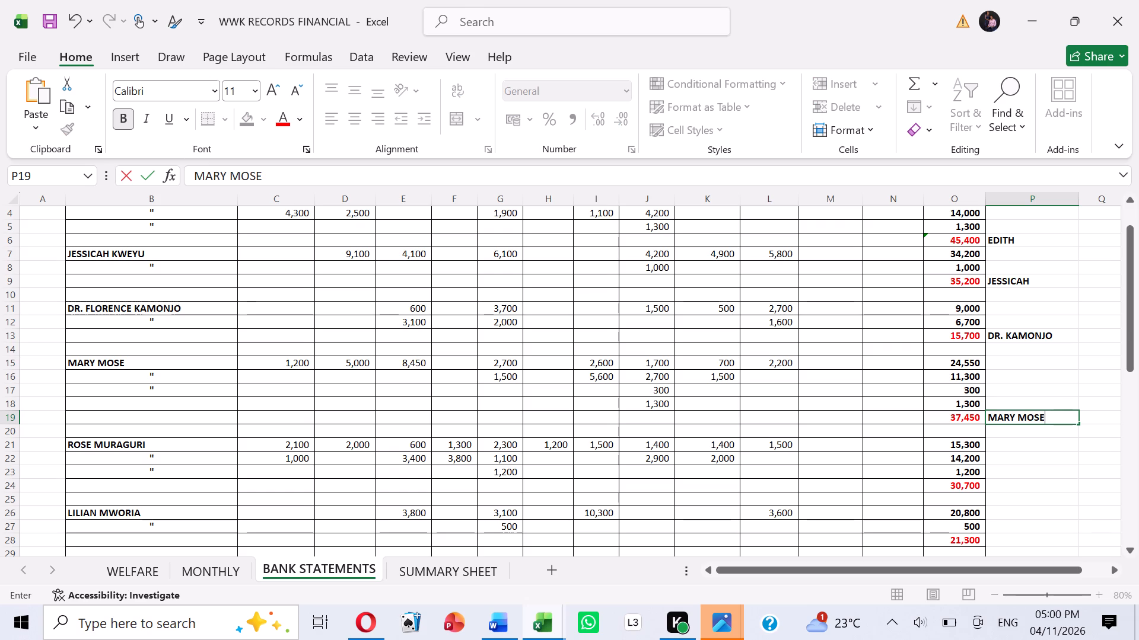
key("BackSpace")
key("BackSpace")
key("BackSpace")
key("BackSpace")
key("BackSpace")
left_click(1026, 460)
left_click(1016, 488)
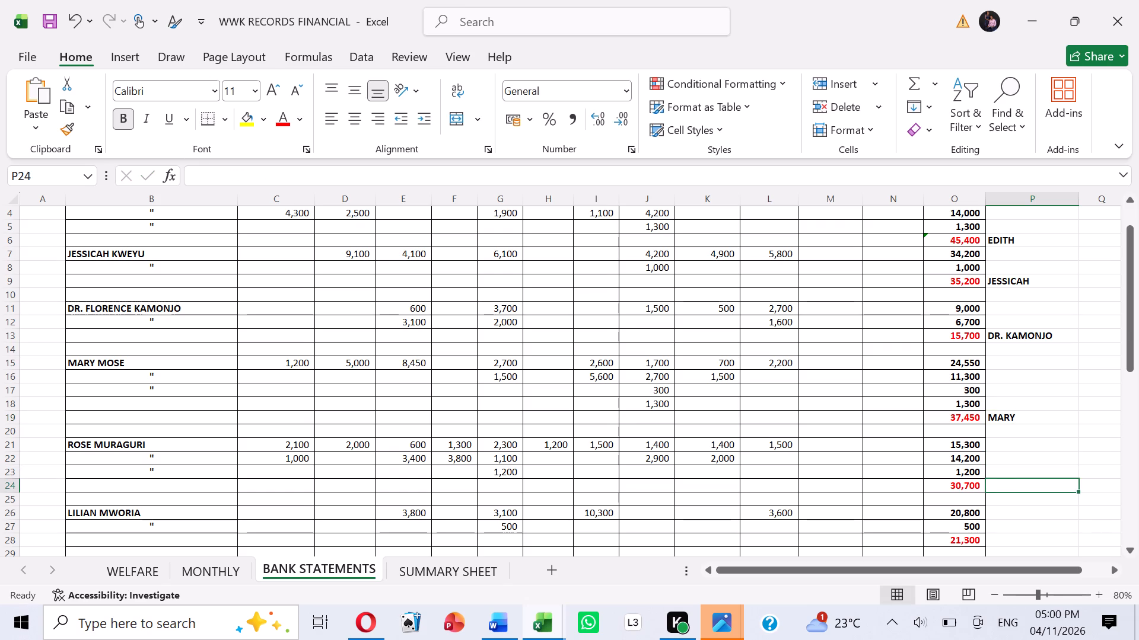
type("ROSE")
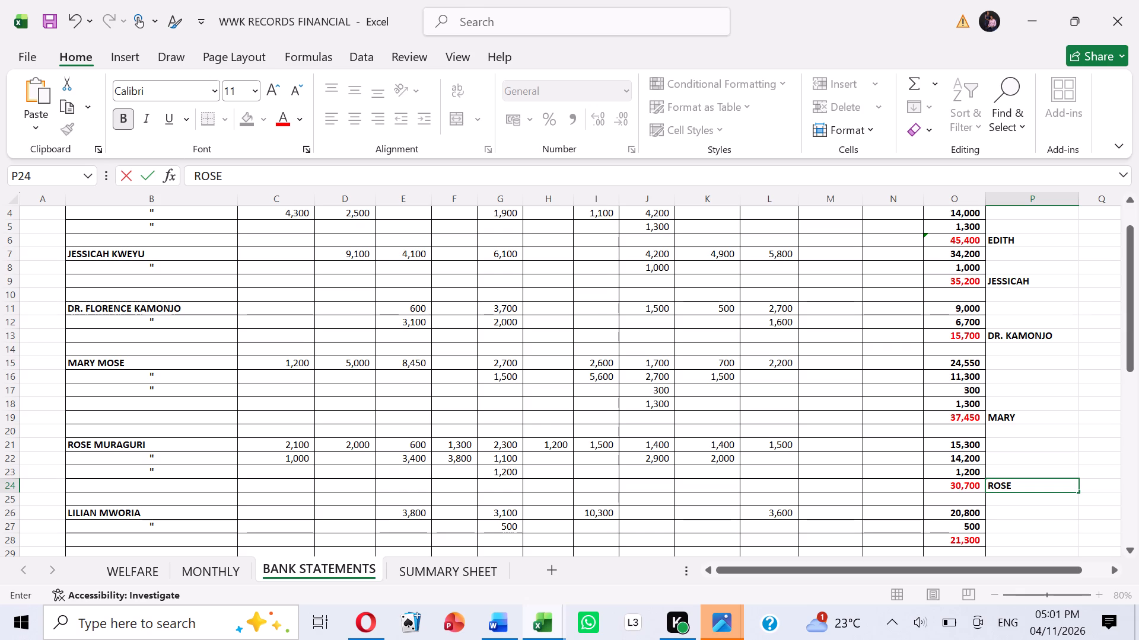
key("space")
Label the red subtotals in rows 28 and 32 by entering LILIAN in P28 and GLADYS in P32.
scroll(960, 434, "down", 3)
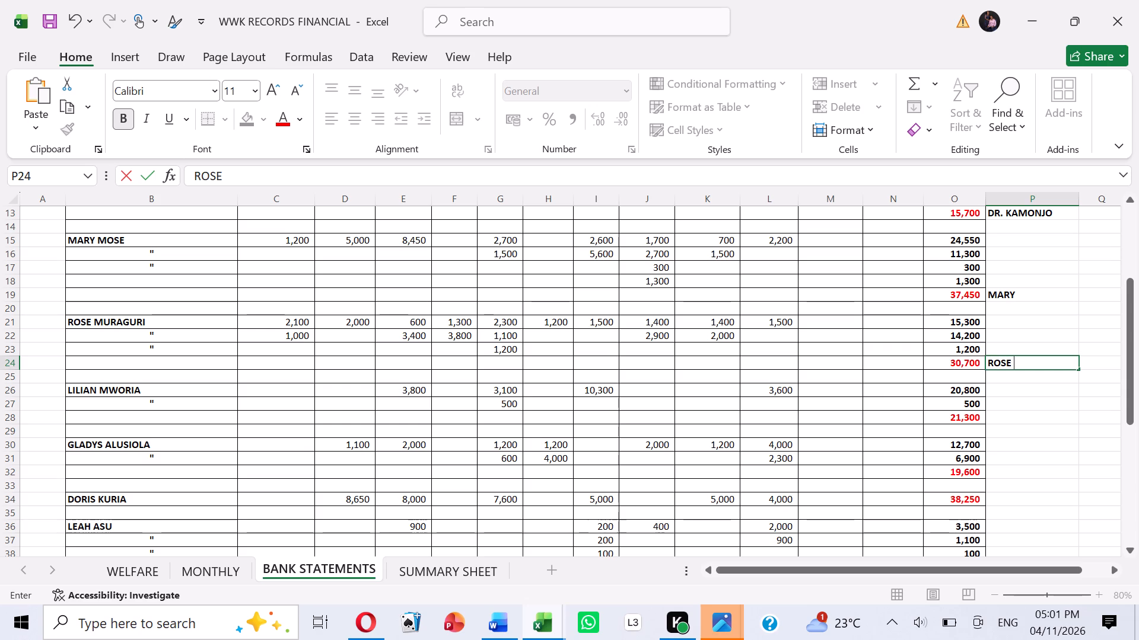
left_click(1007, 420)
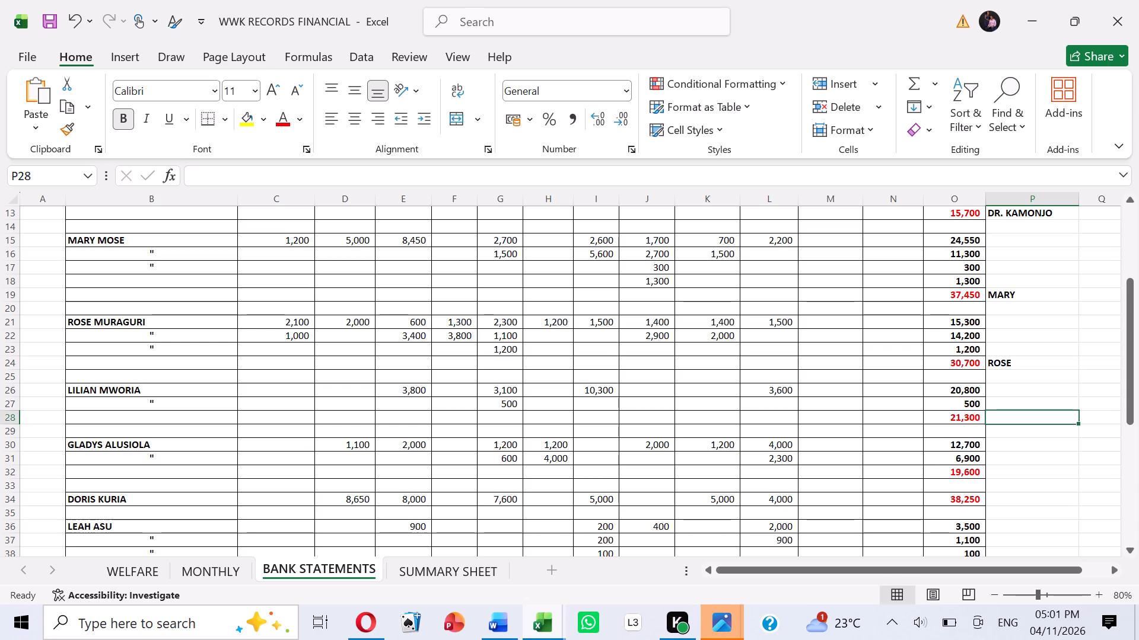
type("LILIAN")
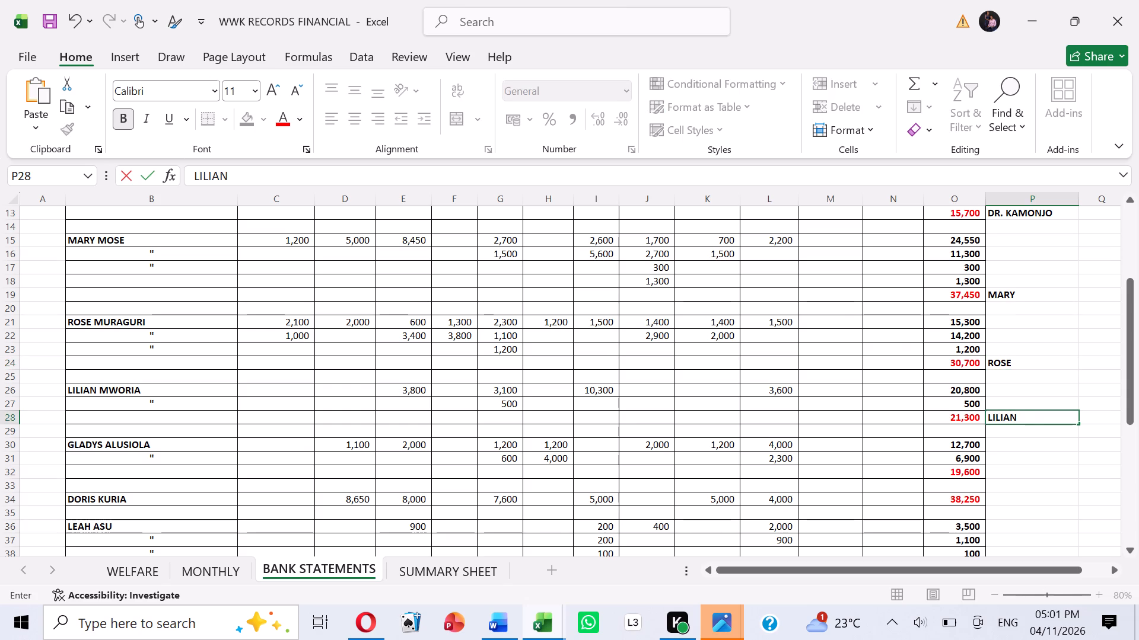
left_click(1001, 472)
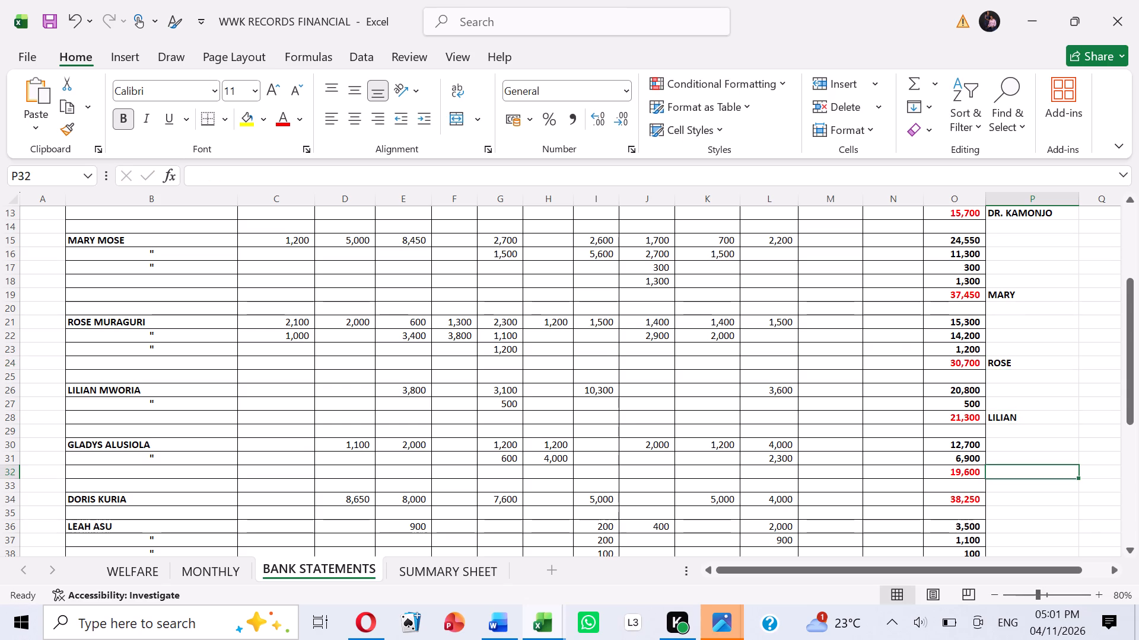
type("GLADYS")
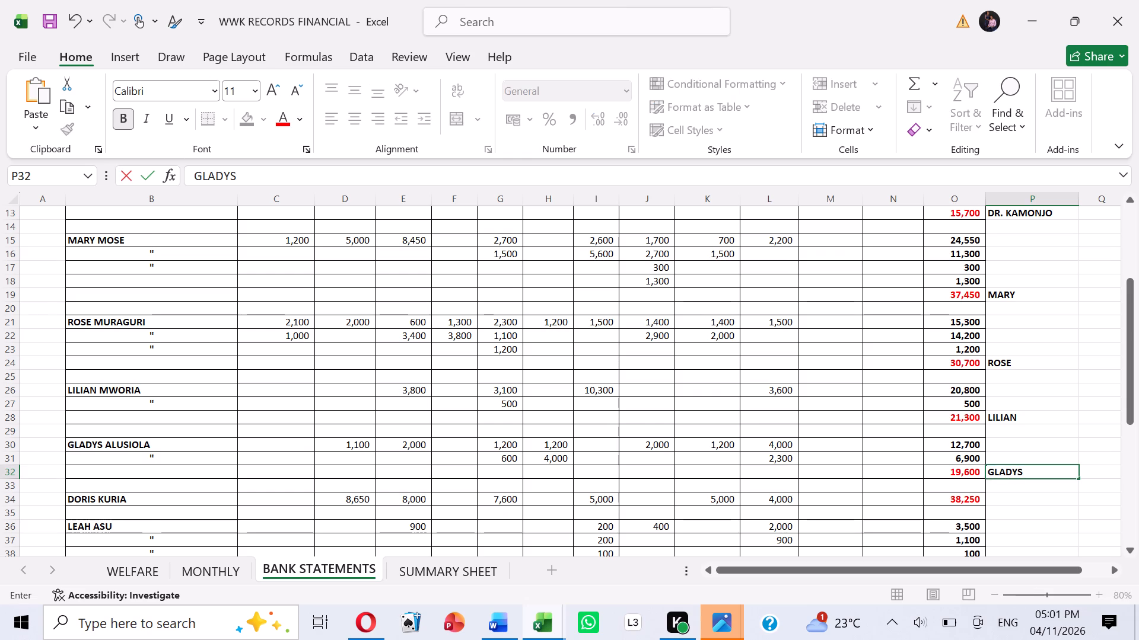
Label the red totals in rows 34 and 41 by entering DORIS in P34 and LEAH in P41.
scroll(1006, 490, "down", 1)
left_click(998, 456)
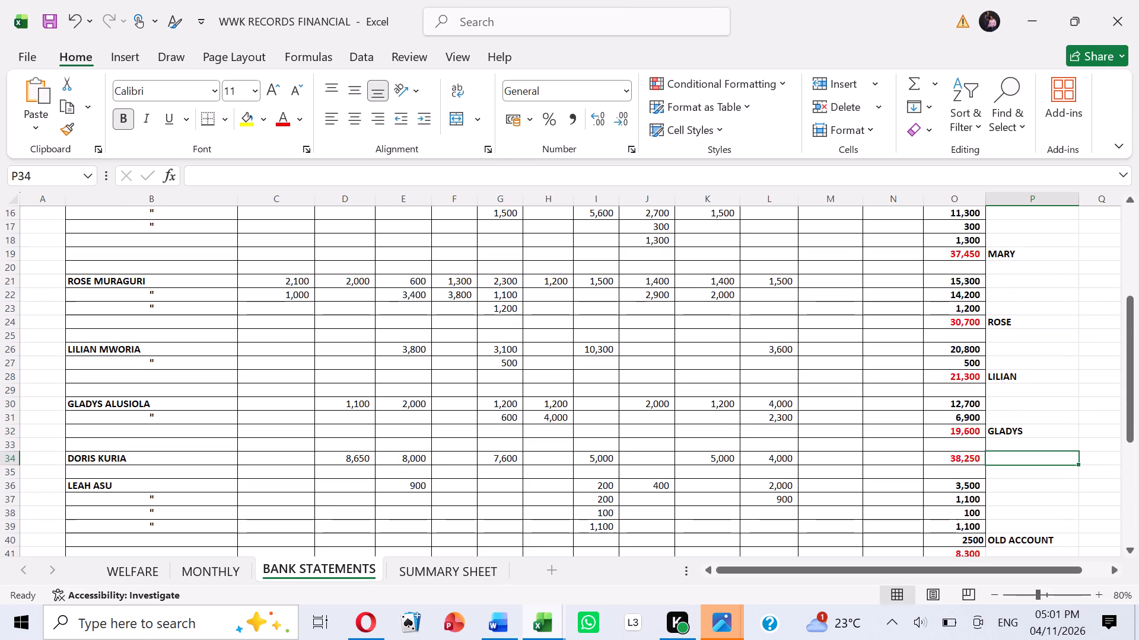
type("DORIS")
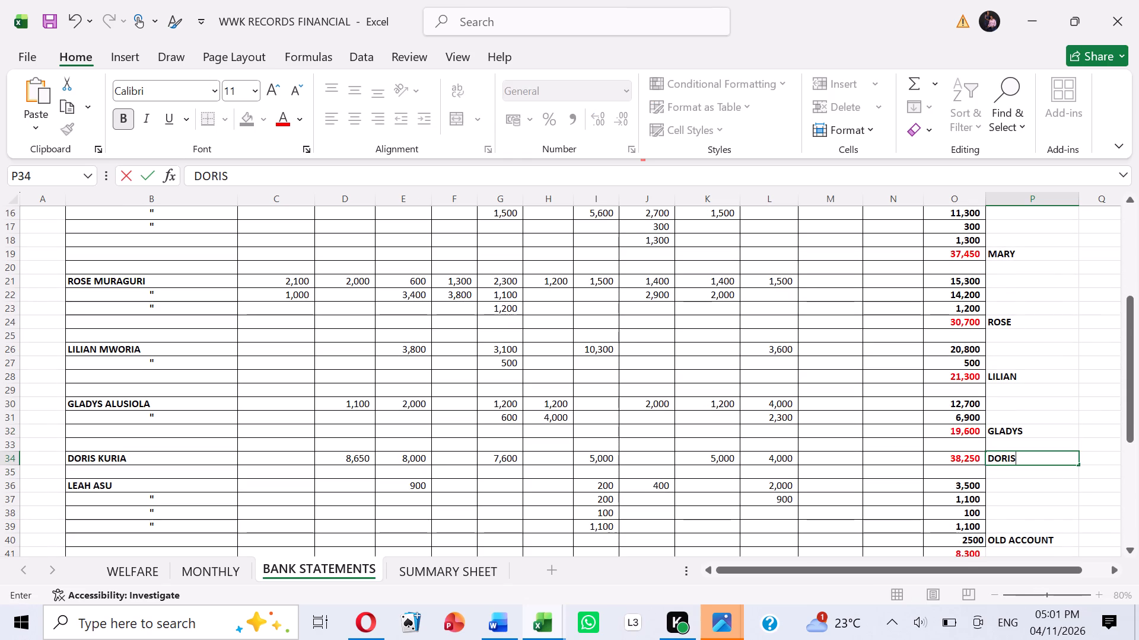
scroll(1044, 523, "down", 2)
left_click(1006, 474)
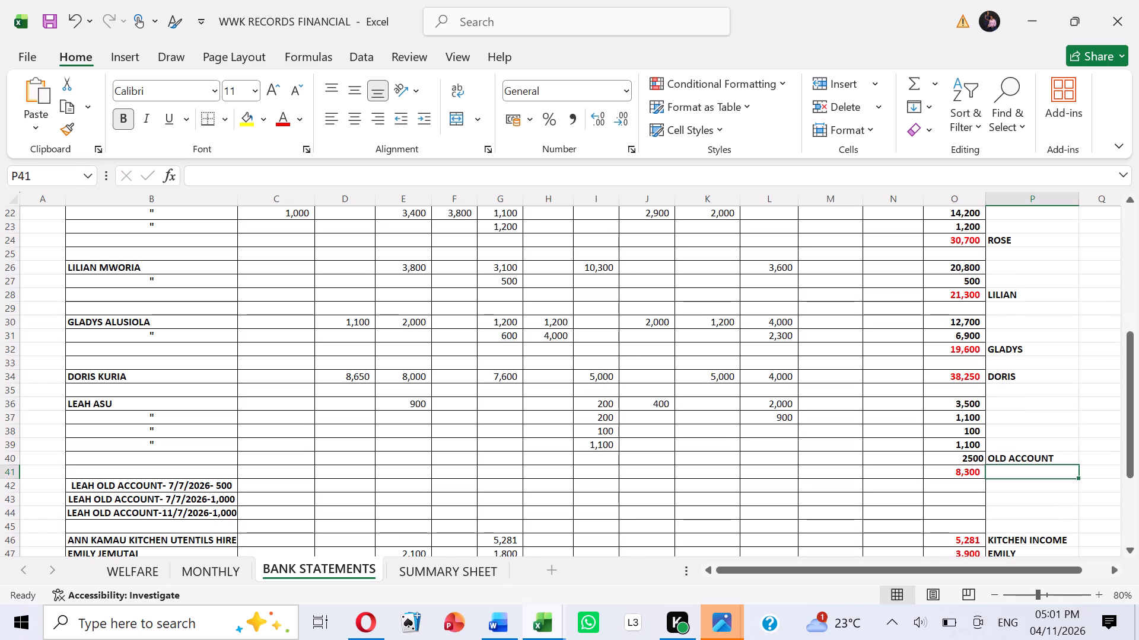
type("LEAH")
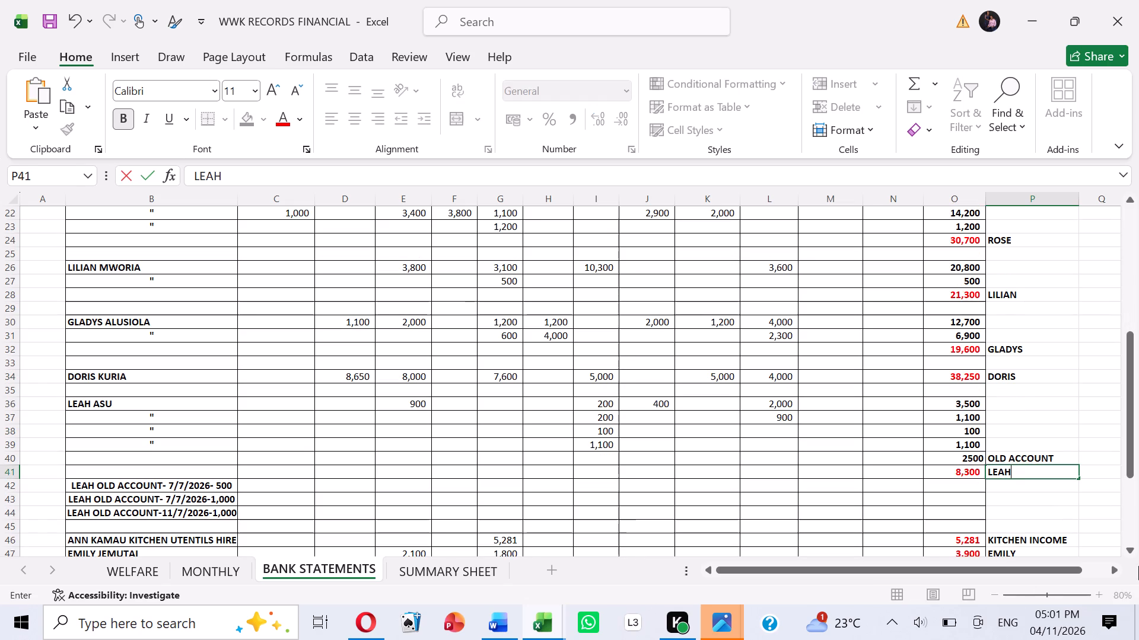
scroll(1138, 607, "down", 2)
left_click(1030, 514)
Apply all borders to the label column range P2:P56.
scroll(971, 366, "up", 4)
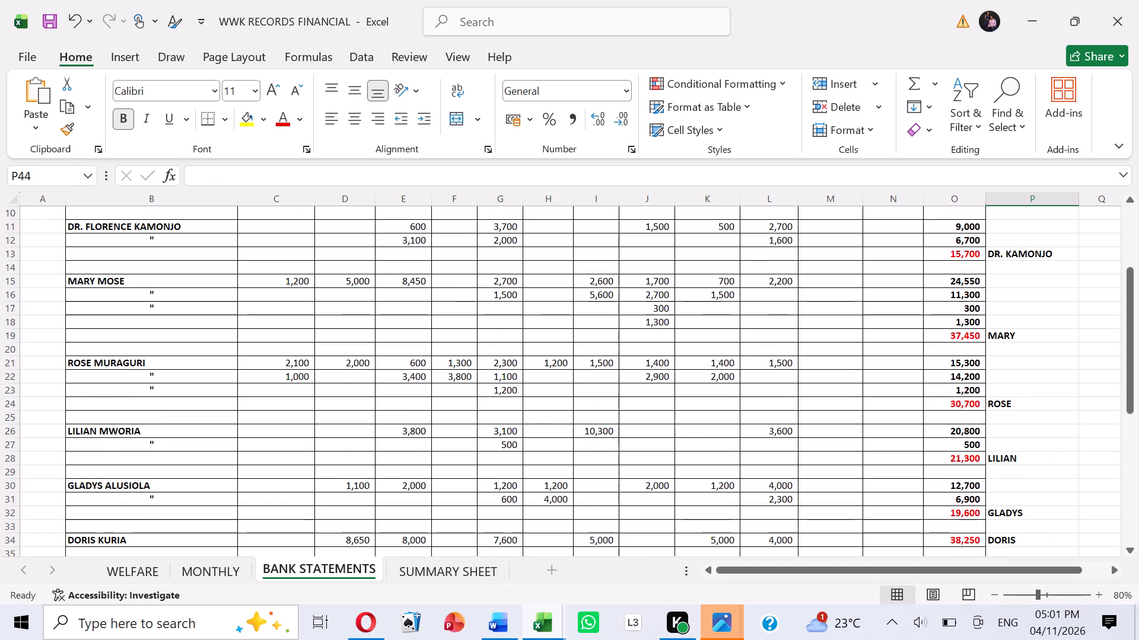
scroll(995, 281, "up", 3)
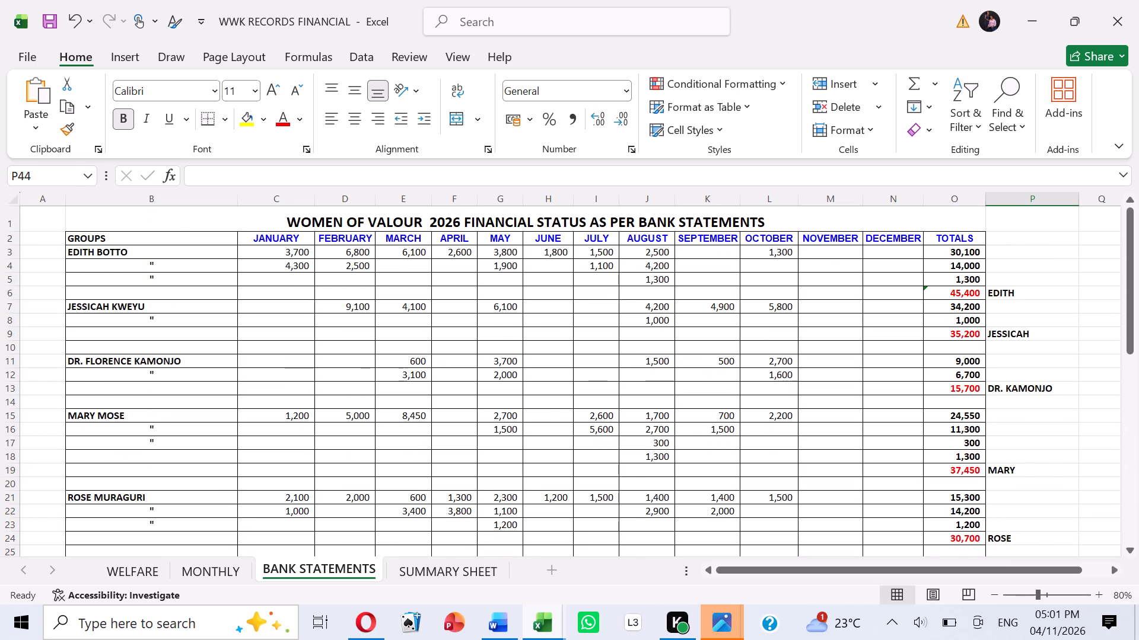
left_click_drag(1011, 239, 1038, 618)
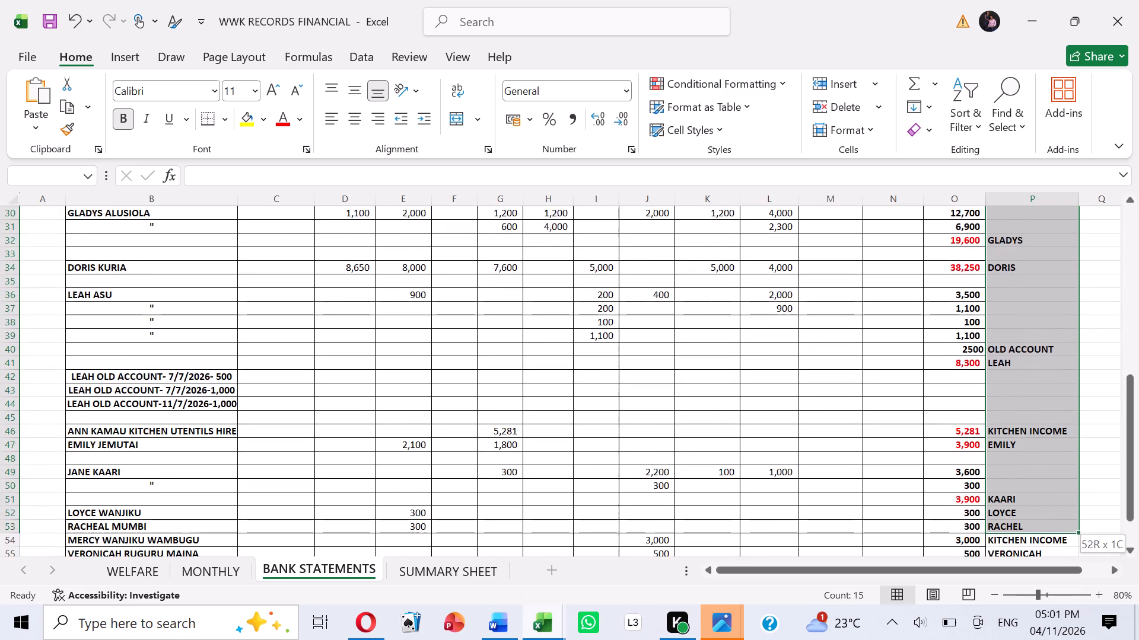
left_click_drag(1038, 618, 1030, 512)
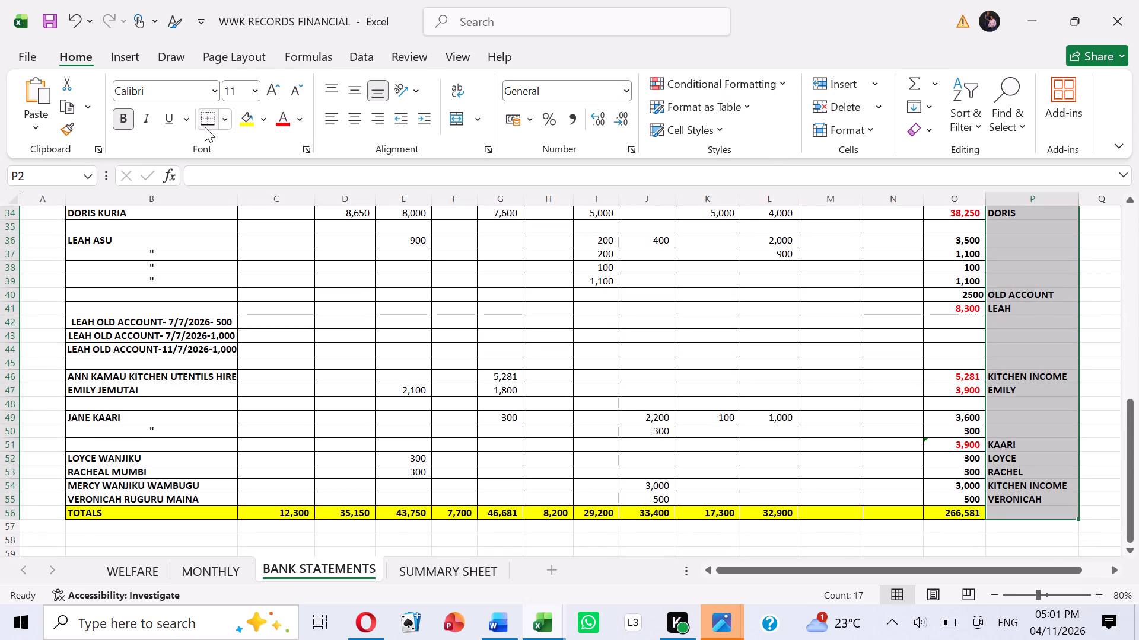
left_click(227, 120)
left_click(217, 304)
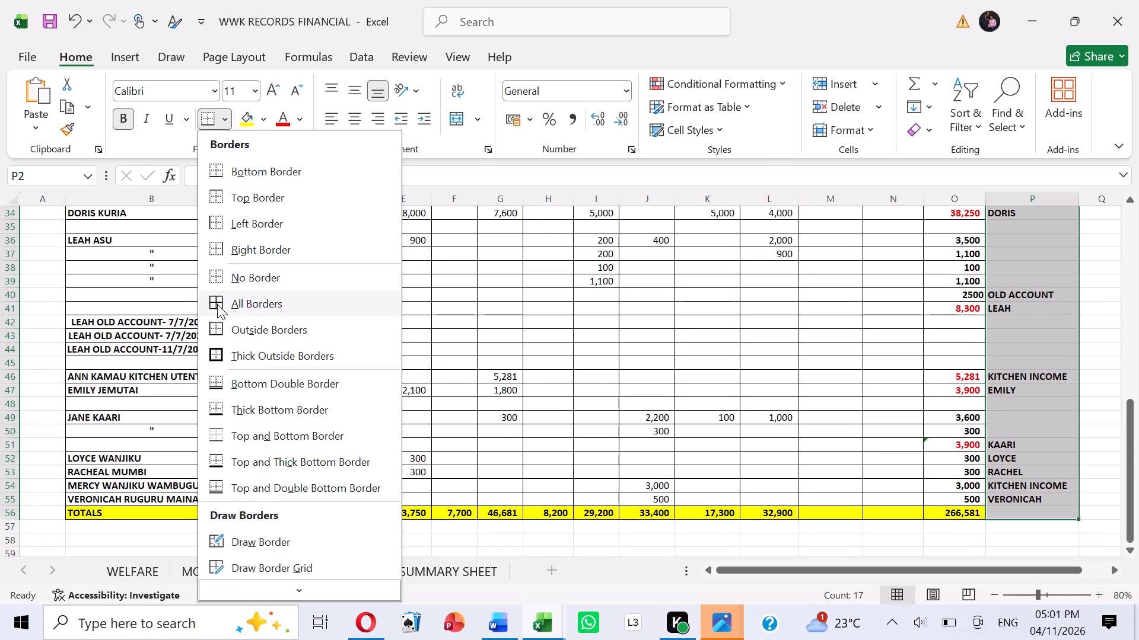
left_click(1040, 416)
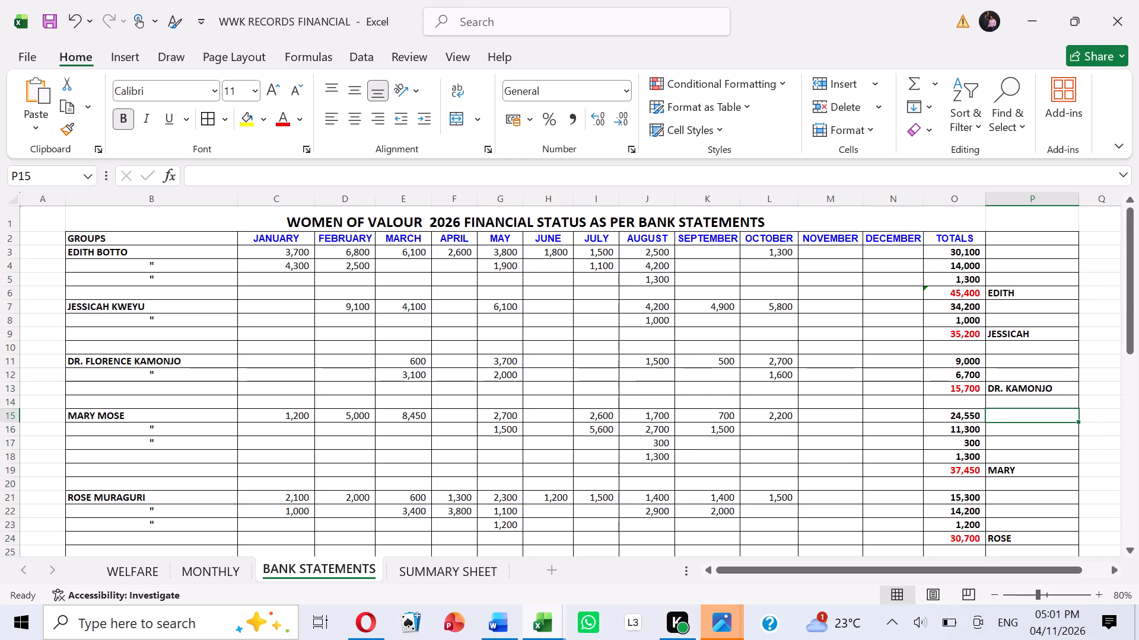
Insert a blank separator row at row 7, between the first group's subtotal and the second group.
right_click(8, 306)
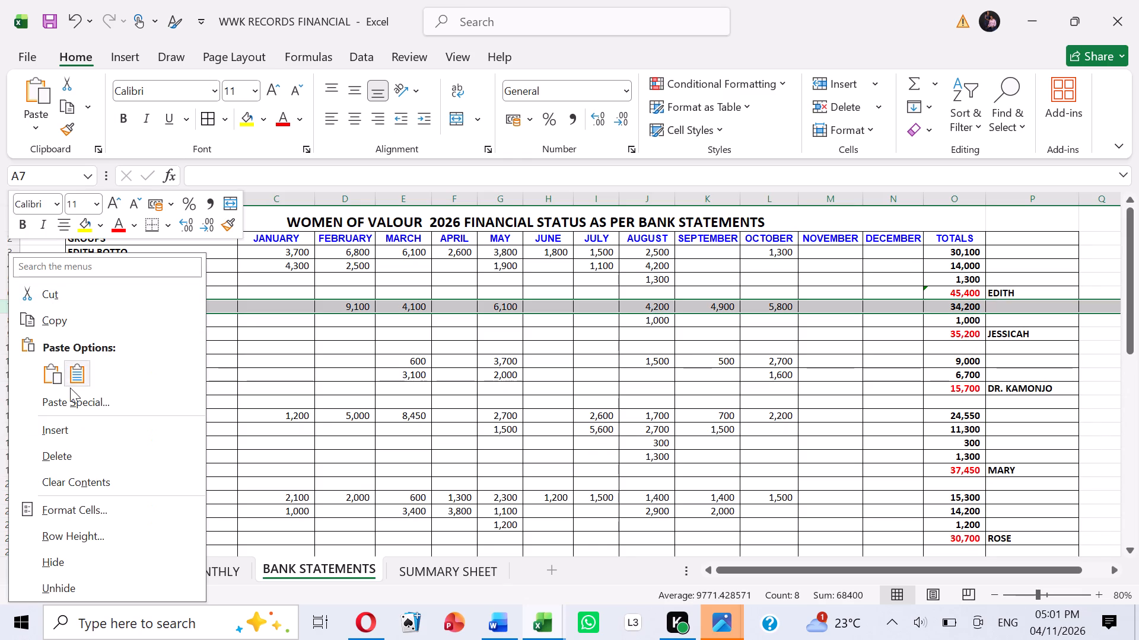
left_click(72, 433)
left_click(1027, 347)
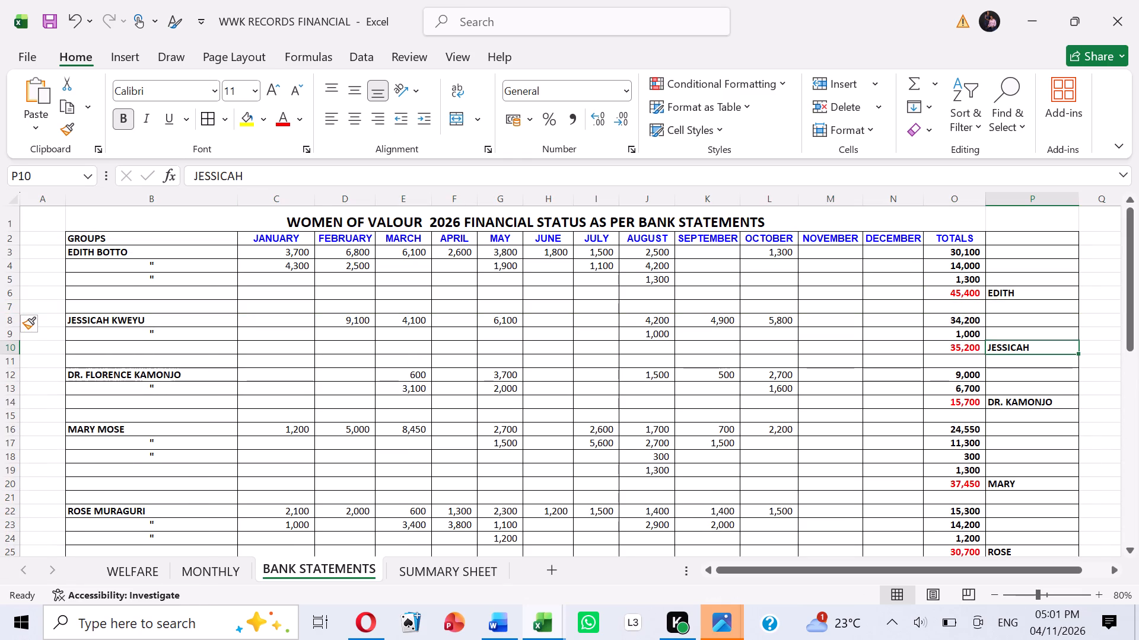
Enter the column heading TOTALS BANKED in P2 and save the workbook.
left_click(1011, 234)
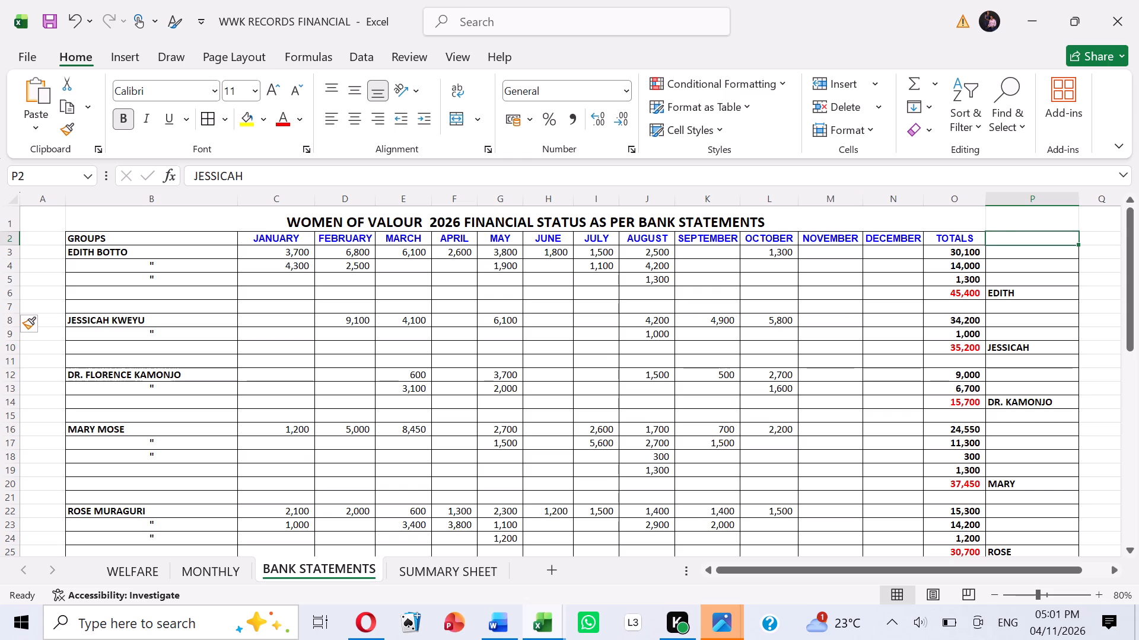
type("BANKED BY")
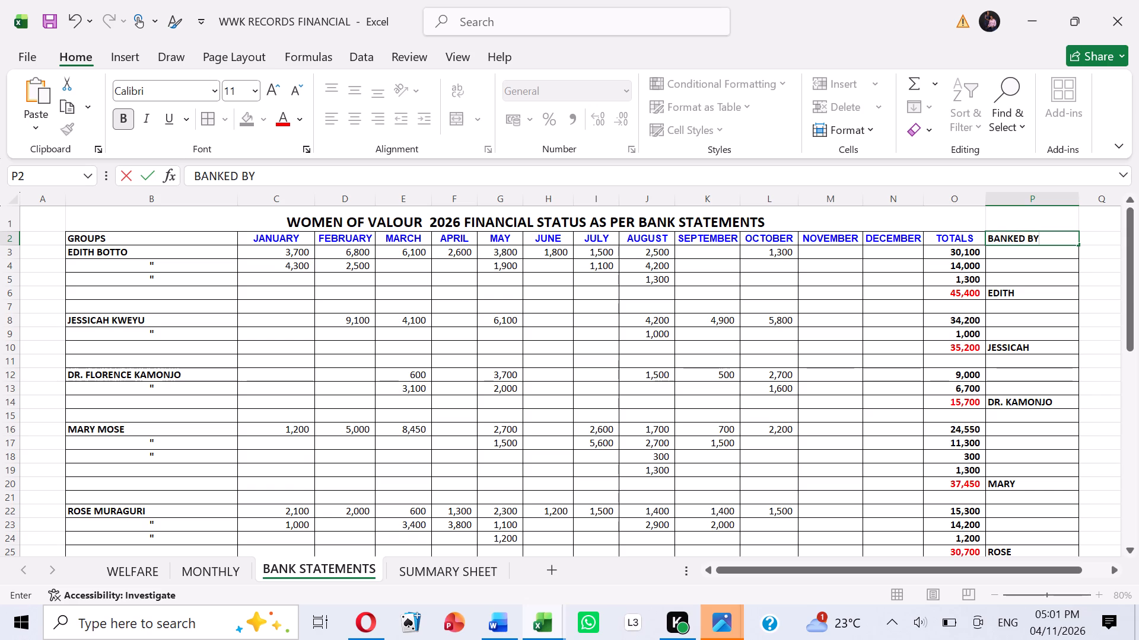
left_click(988, 237)
type("TOTALS")
key("space")
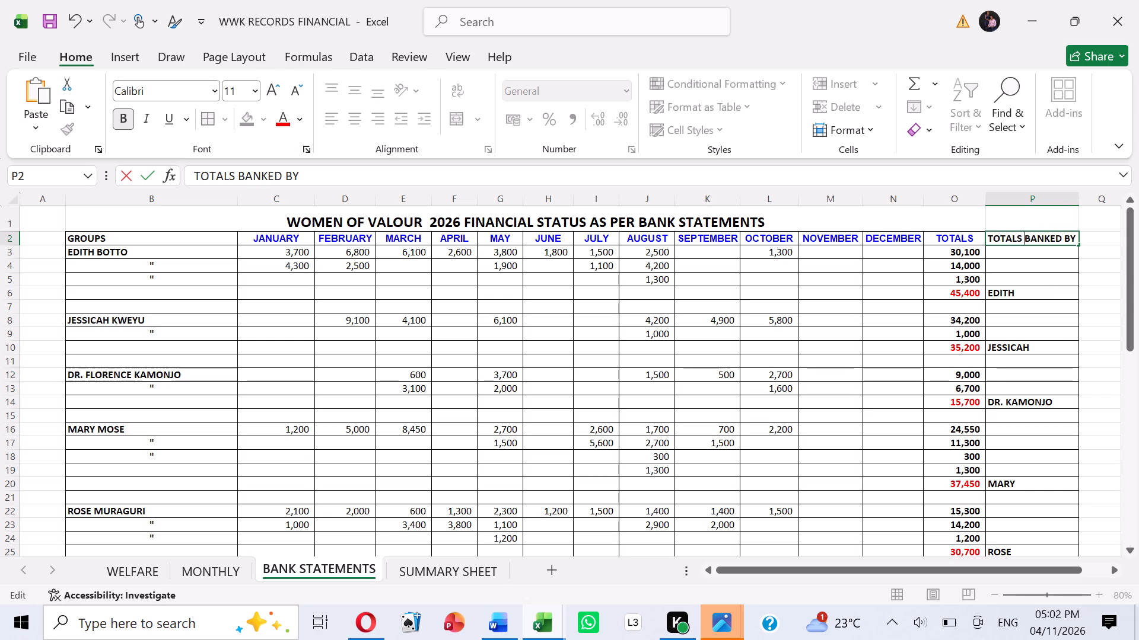
left_click(1064, 236)
key("Delete")
key("Delete")
key("ctrl+s")
key("ctrl+s")
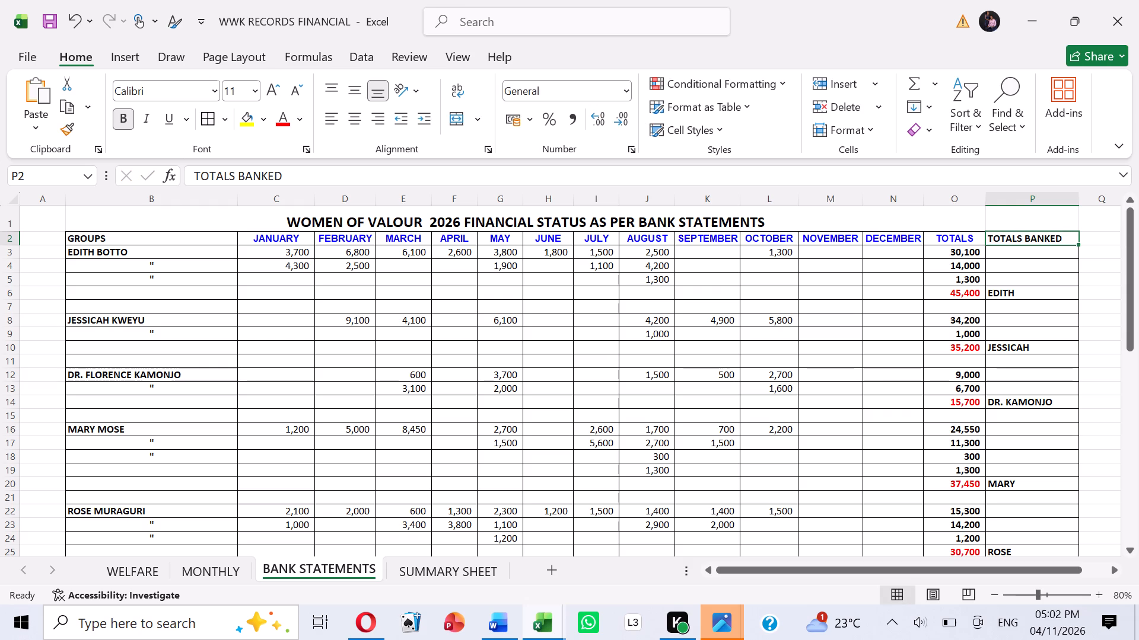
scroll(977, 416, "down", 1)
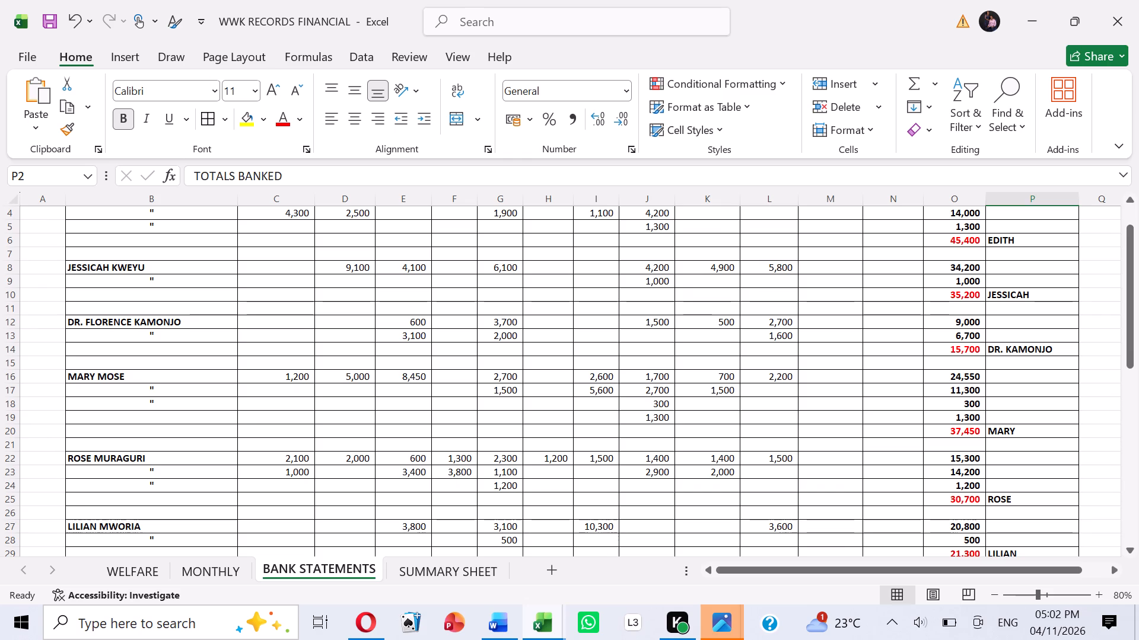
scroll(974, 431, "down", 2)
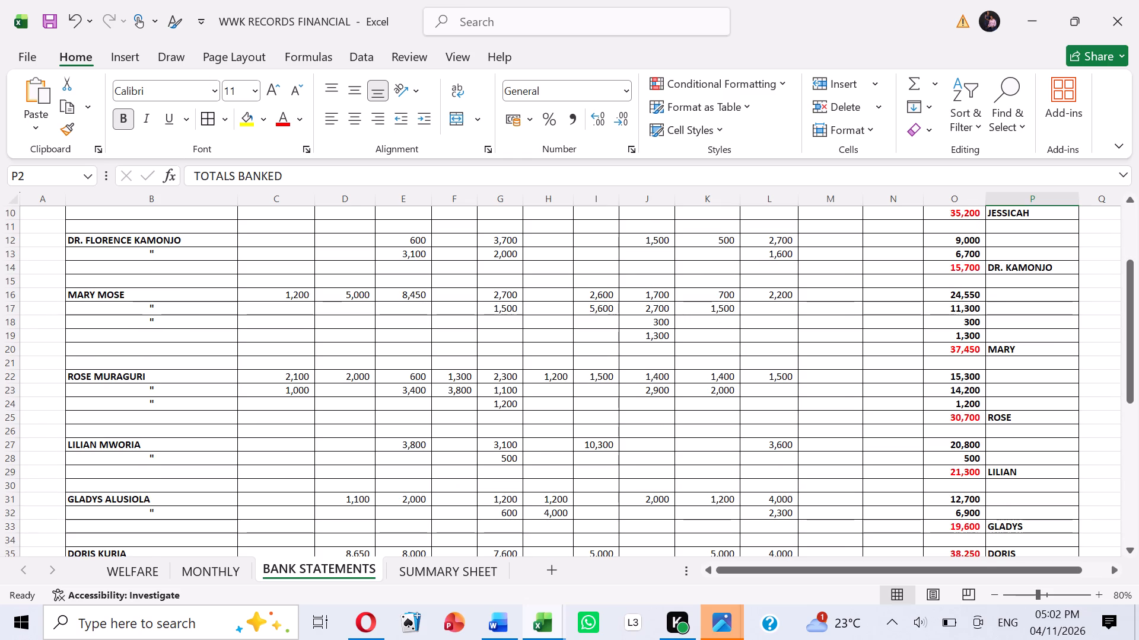
Review the monthly amounts, red totals and name labels across the groups on the BANK STATEMENTS sheet.
scroll(969, 419, "down", 1)
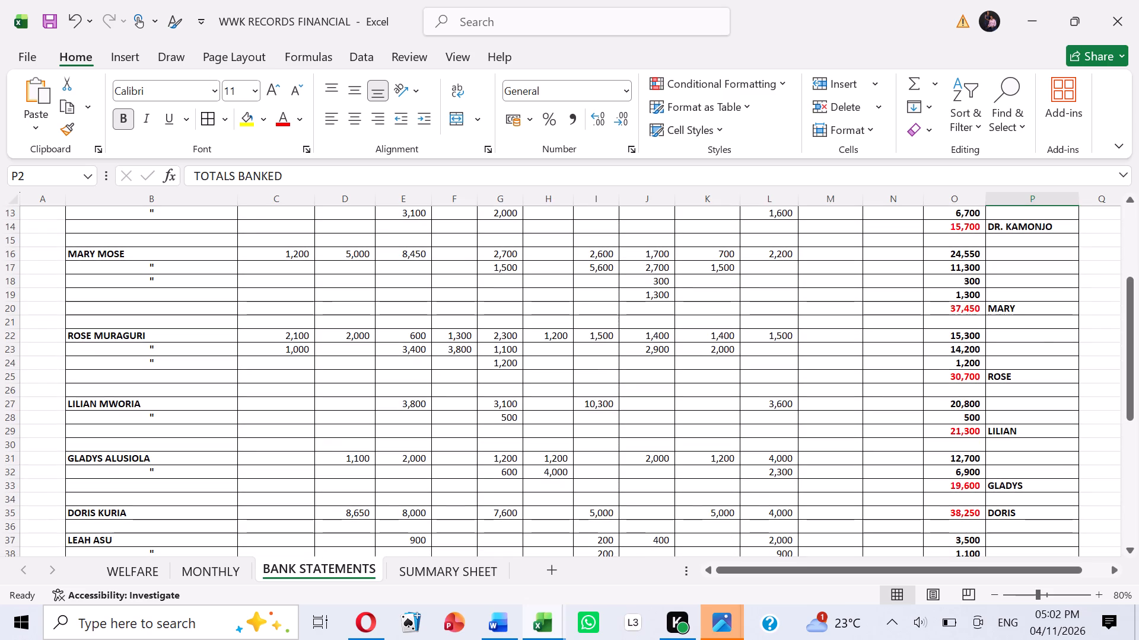
scroll(981, 433, "up", 6)
scroll(982, 433, "down", 4)
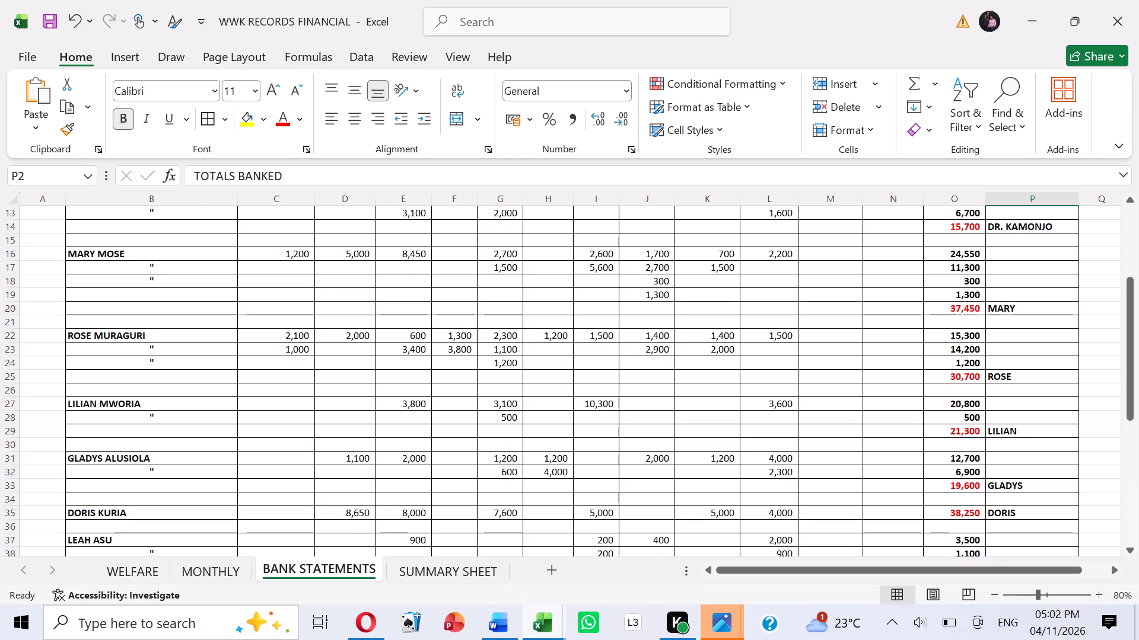
scroll(493, 495, "up", 3)
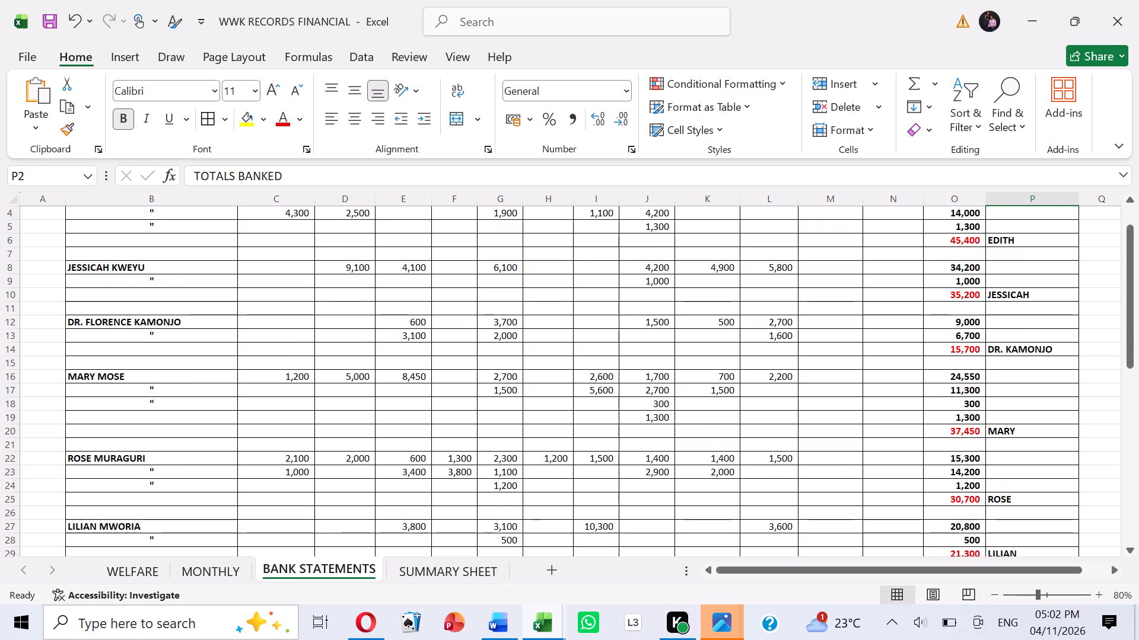
scroll(503, 482, "up", 3)
scroll(469, 463, "down", 2)
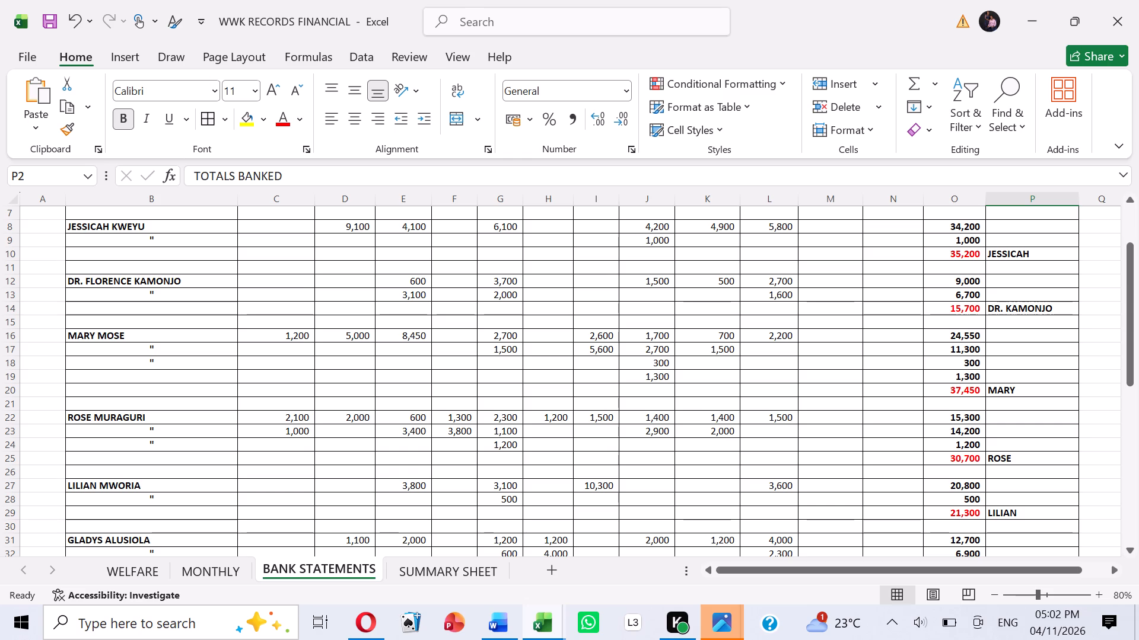
scroll(252, 459, "up", 1)
scroll(252, 459, "down", 3)
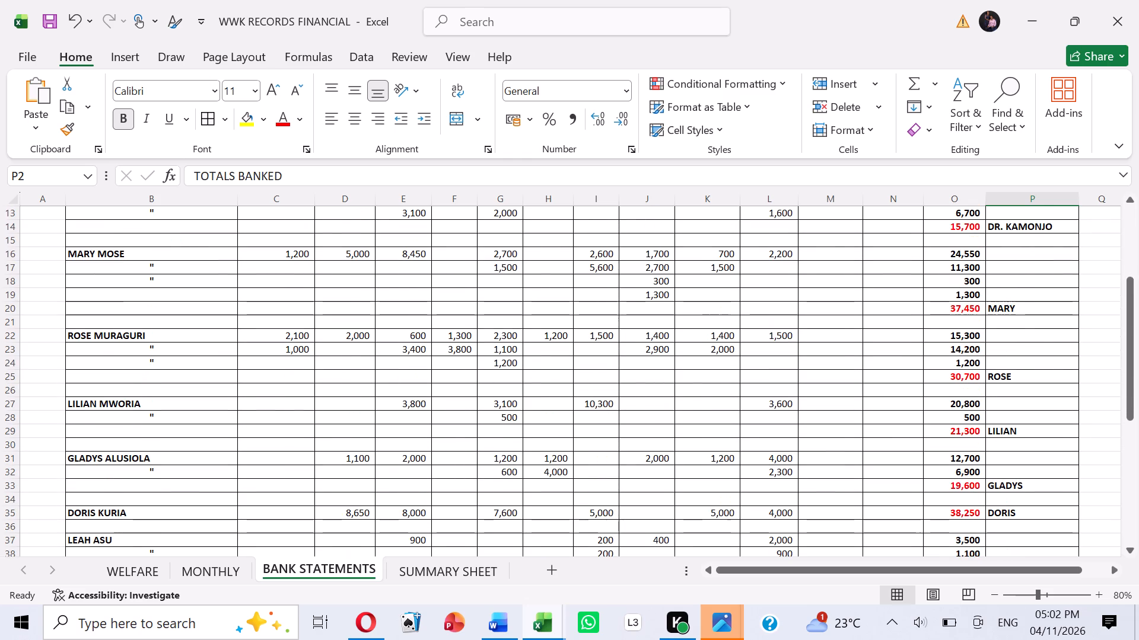
scroll(370, 508, "up", 3)
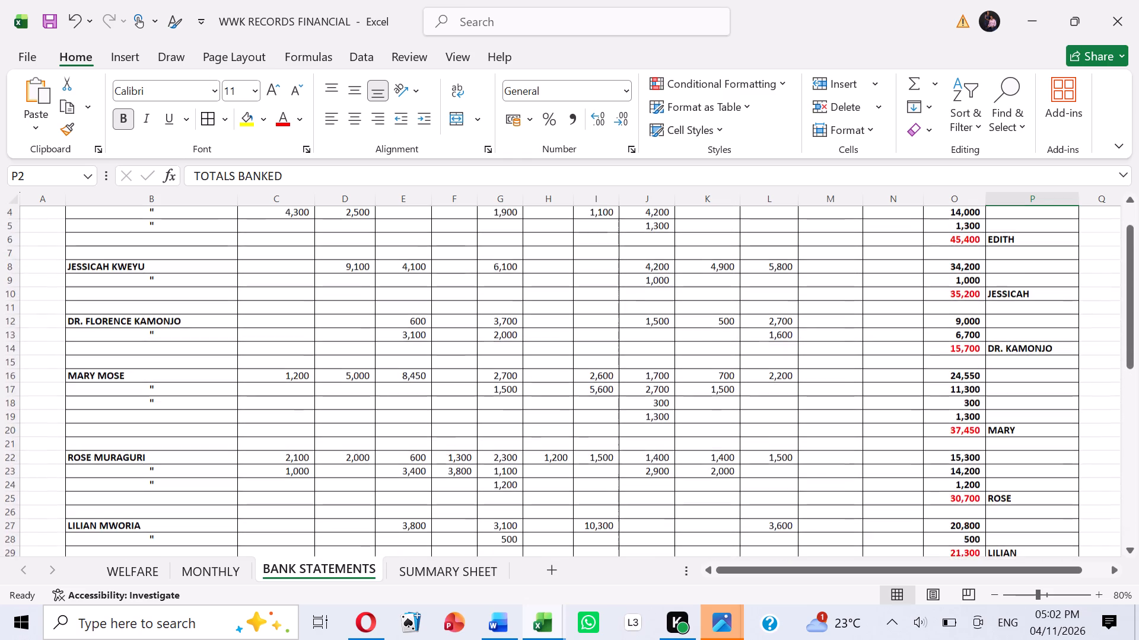
scroll(370, 507, "up", 1)
scroll(371, 507, "down", 5)
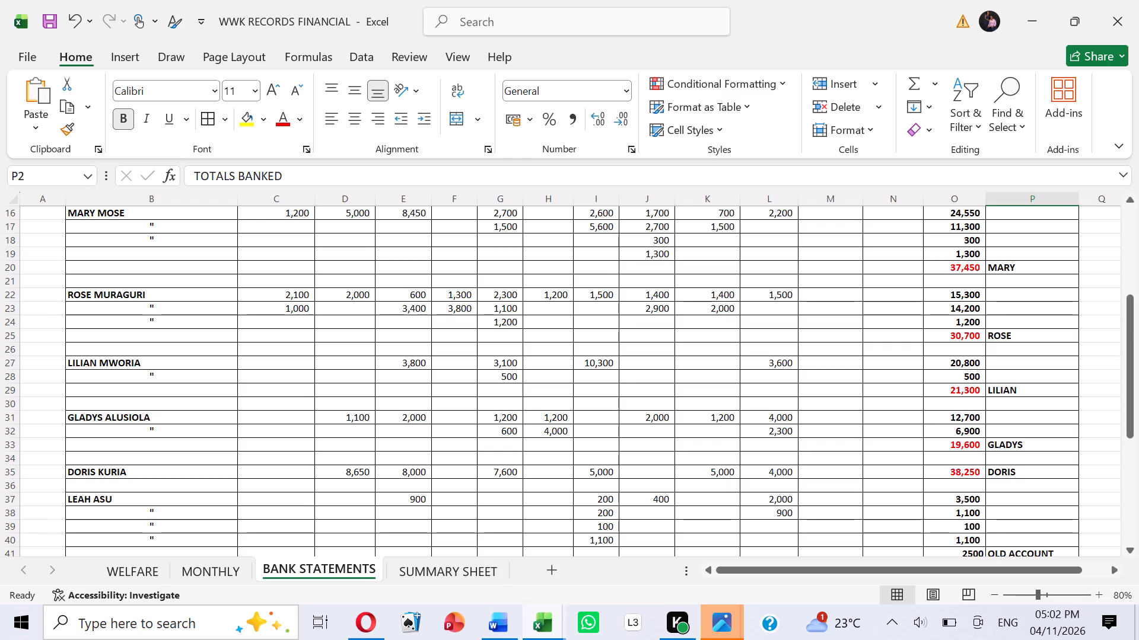
Select the DORIS row from D35 to O35 to check the sum of its monthly amounts and total.
left_click_drag(352, 468, 672, 470)
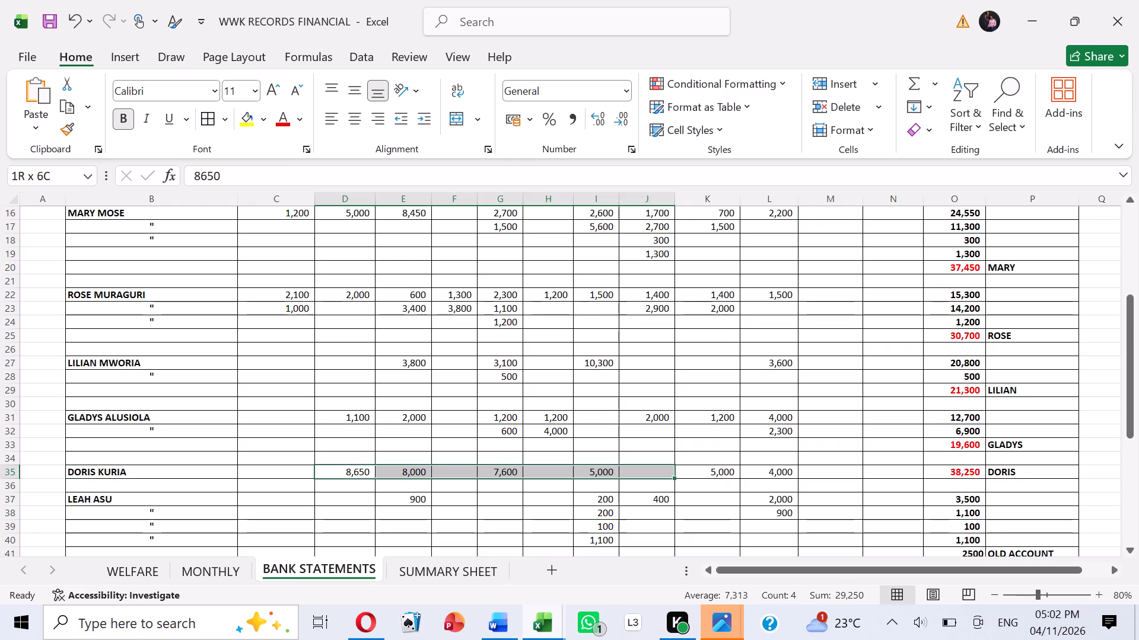
left_click_drag(672, 470, 974, 466)
left_click(1102, 454)
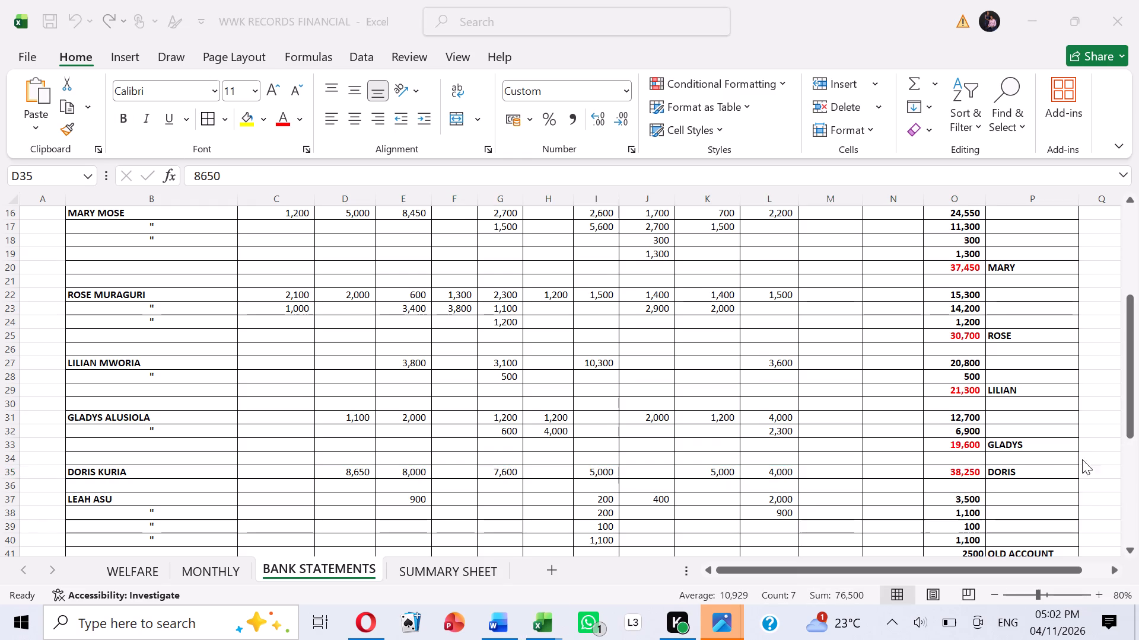
left_click(975, 467)
left_click(921, 494)
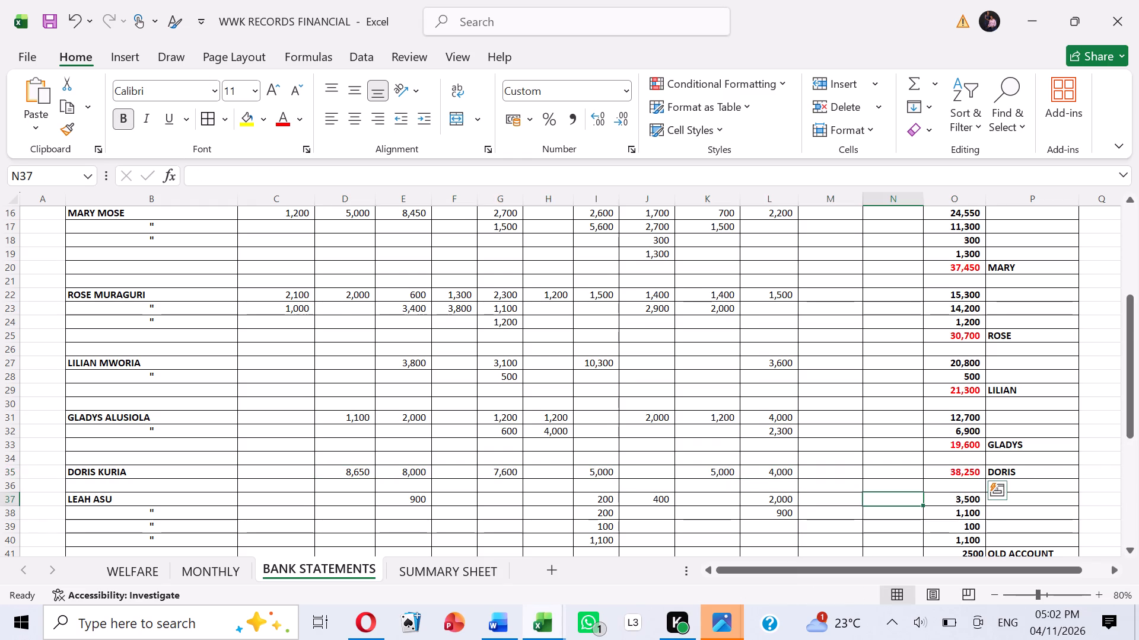
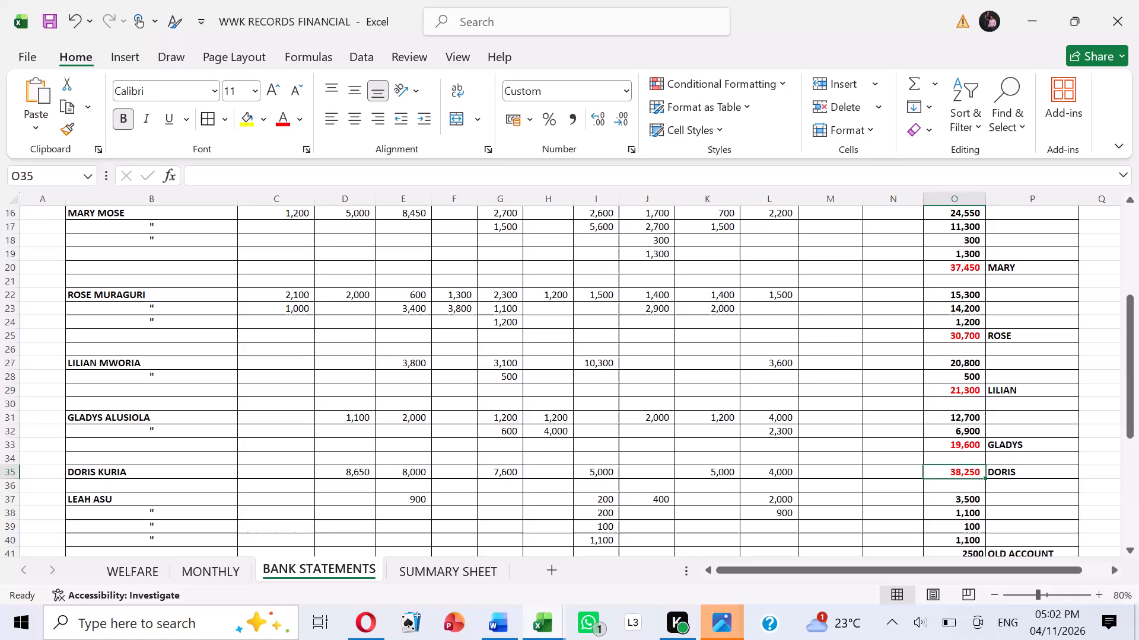
Clear the DORIS total in O35 and recalculate it with AutoSum across the row's amounts from D35.
key("Delete")
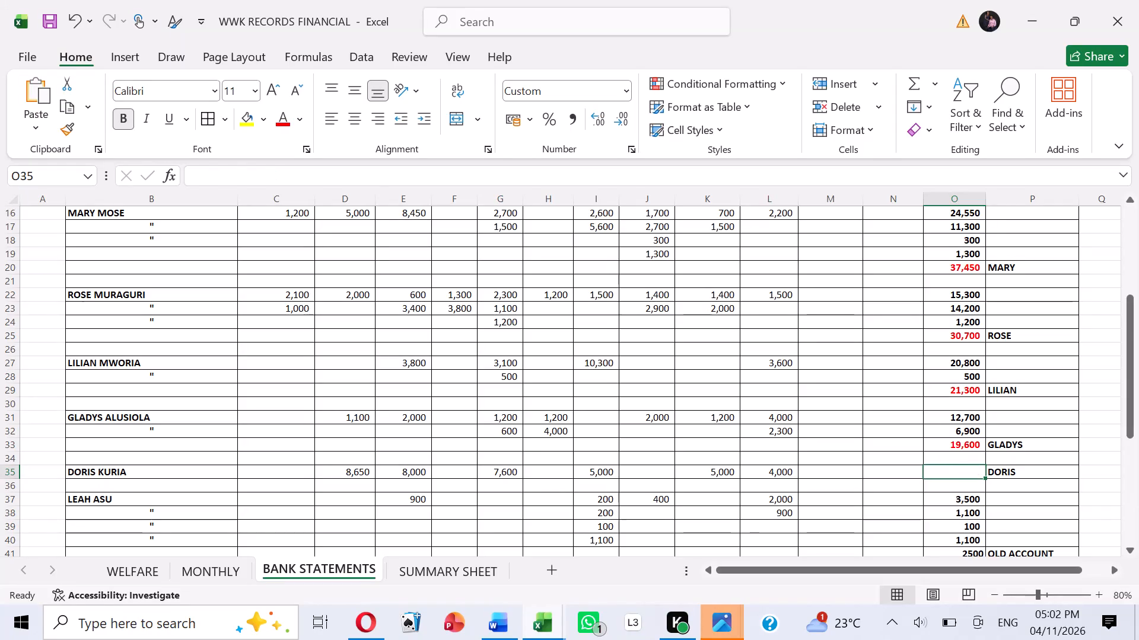
left_click_drag(345, 474, 937, 473)
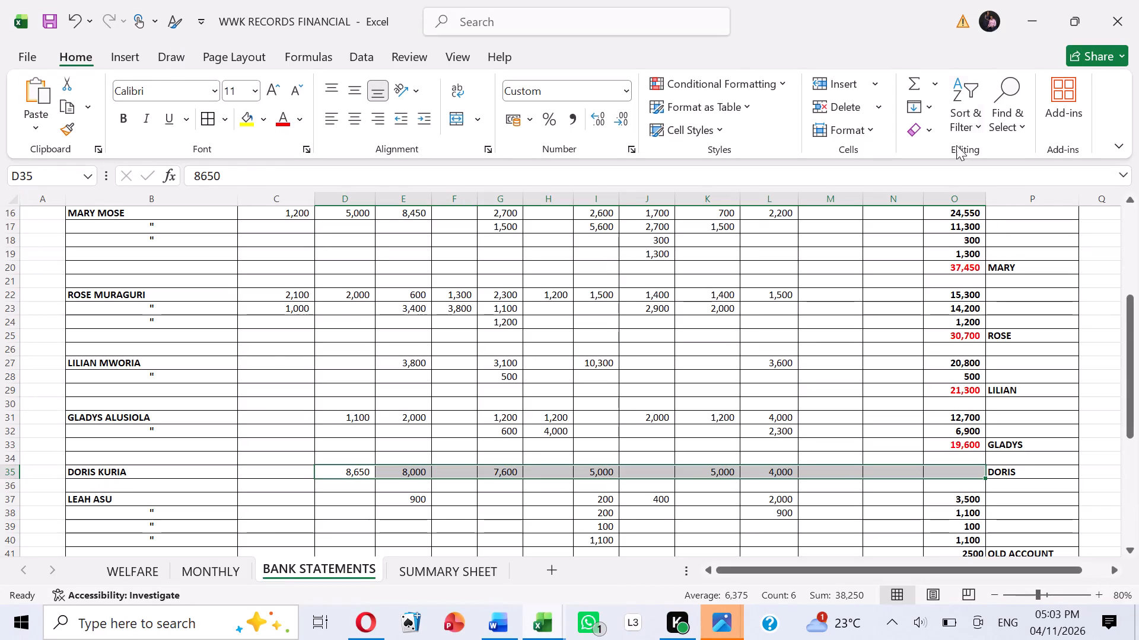
left_click(913, 90)
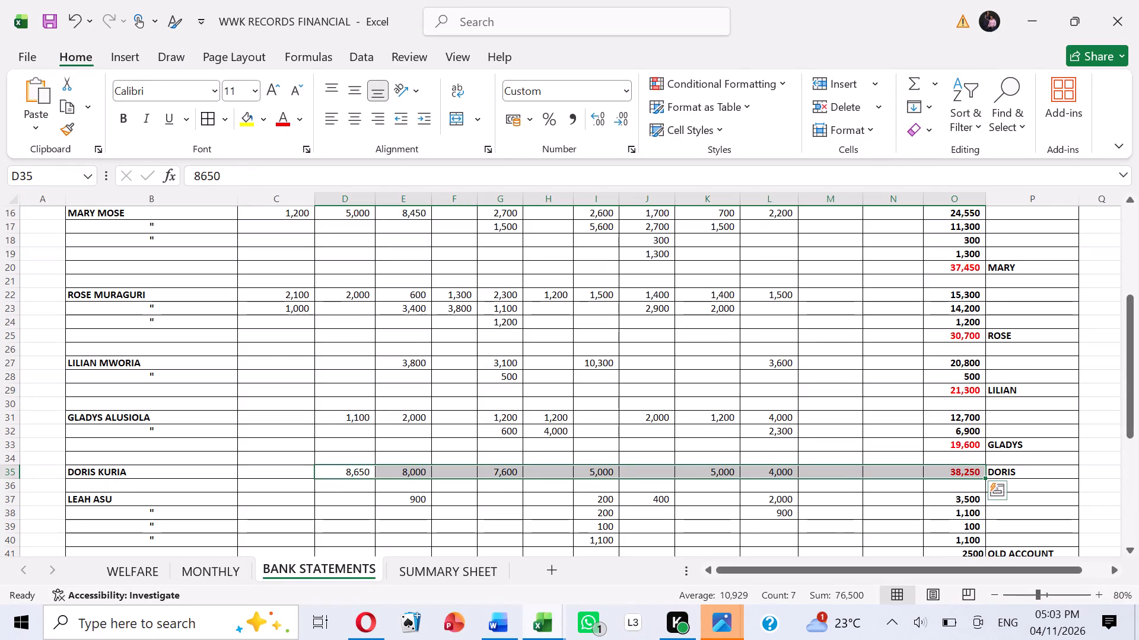
left_click(905, 501)
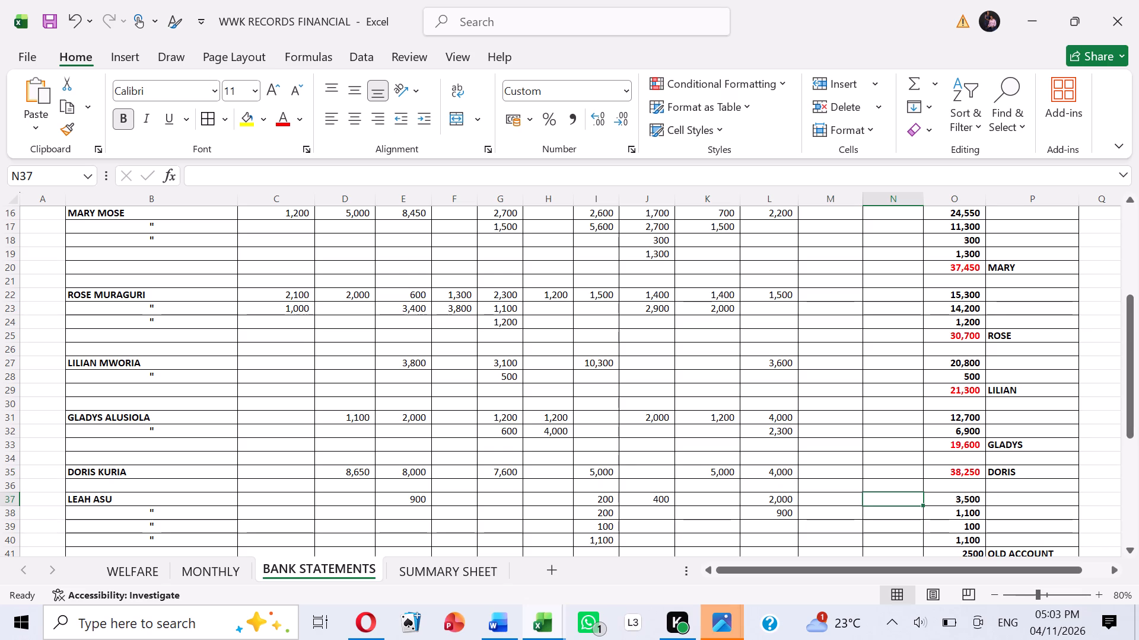
Insert a blank separator row at row 53, between the KAARI subtotal and the LOYCE row.
scroll(981, 518, "down", 2)
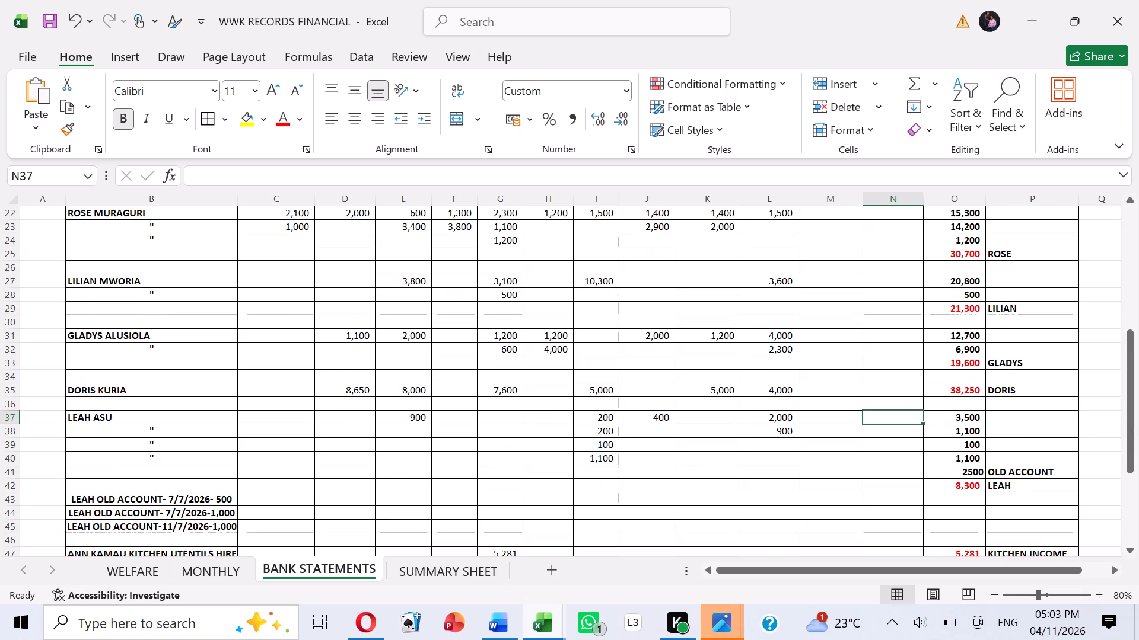
scroll(982, 489, "down", 2)
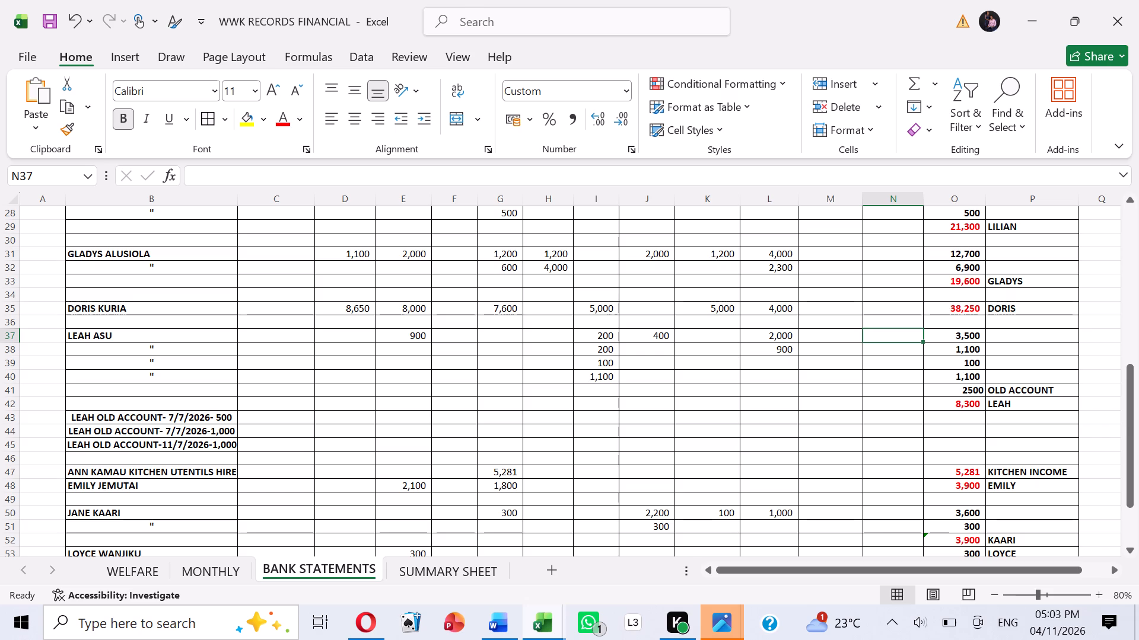
scroll(987, 491, "down", 2)
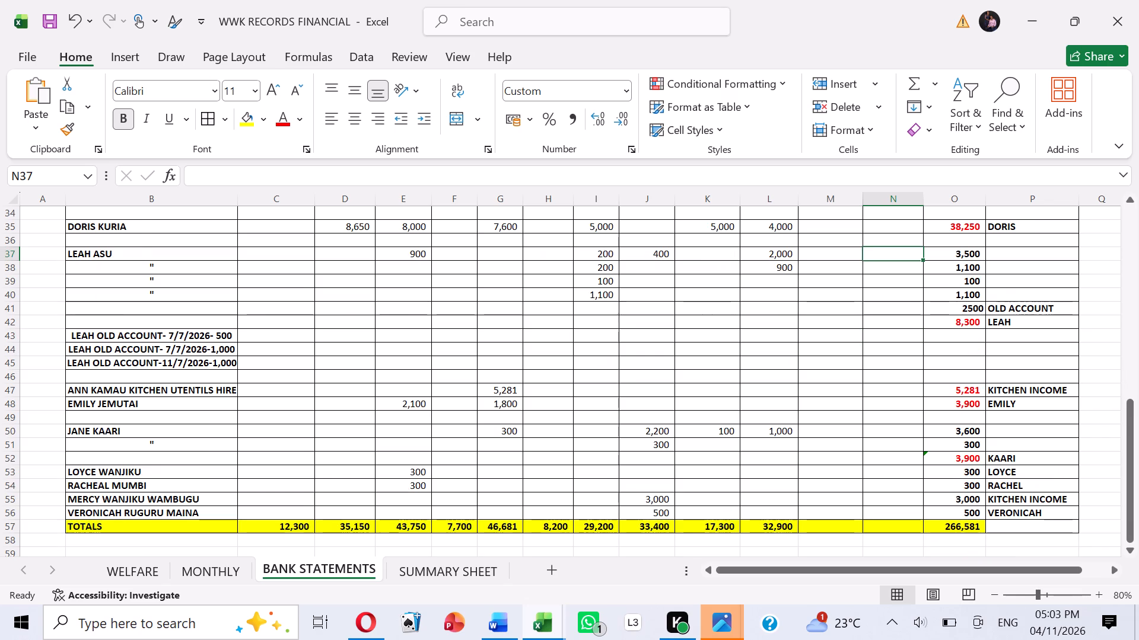
right_click(9, 475)
left_click(69, 297)
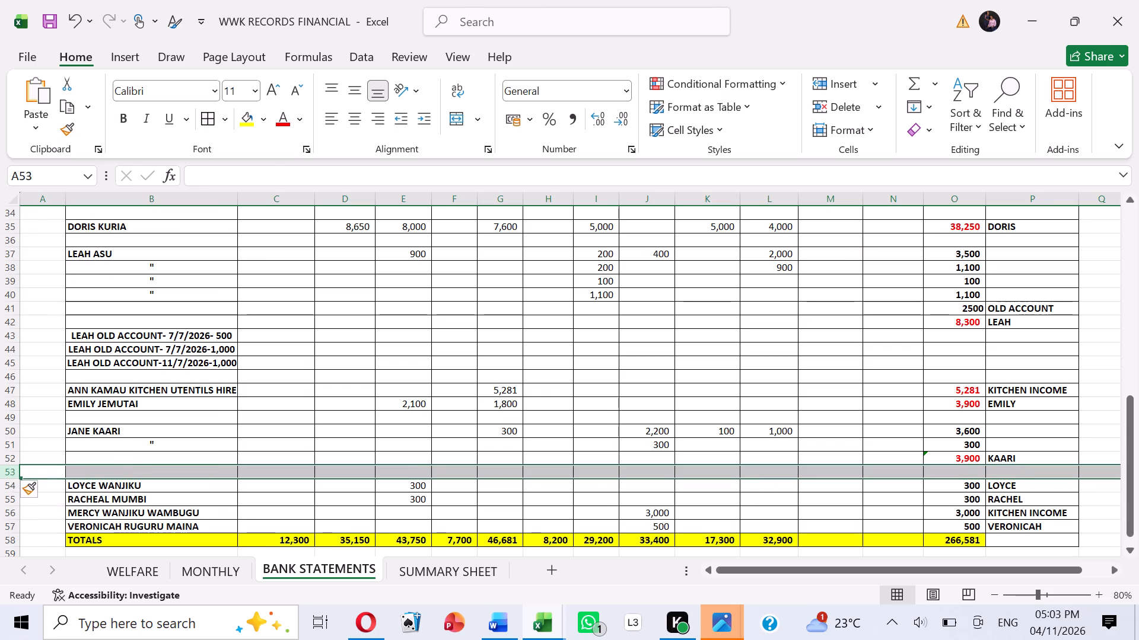
Colour the four totals in O54:O57, just above the yellow TOTALS row, red.
scroll(428, 463, "down", 2)
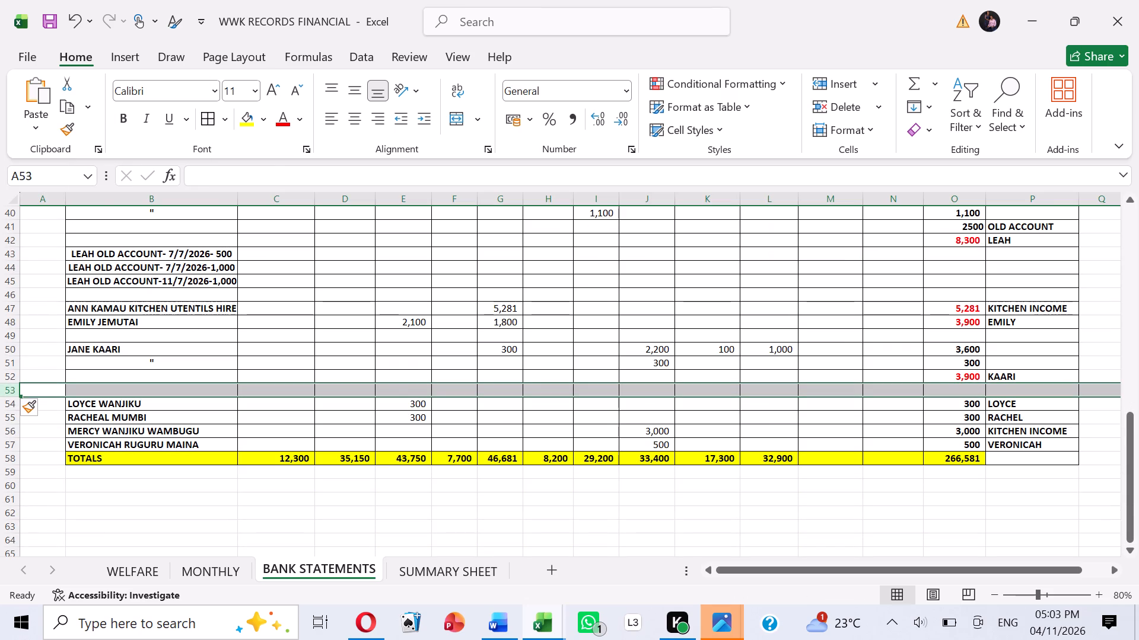
left_click_drag(976, 405, 977, 418)
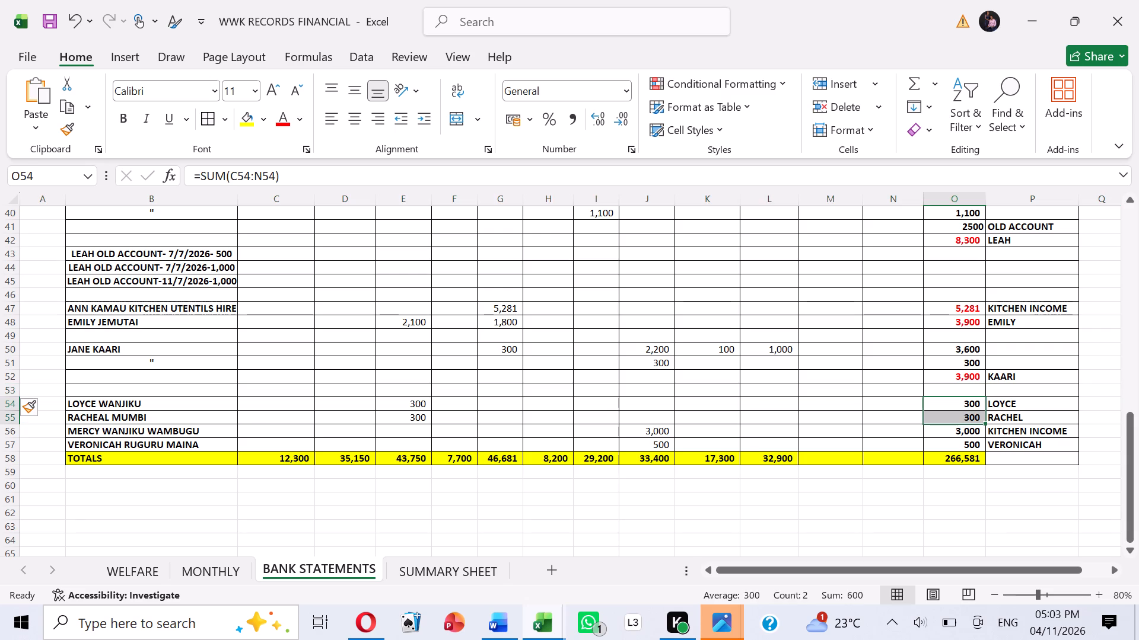
left_click_drag(977, 418, 979, 443)
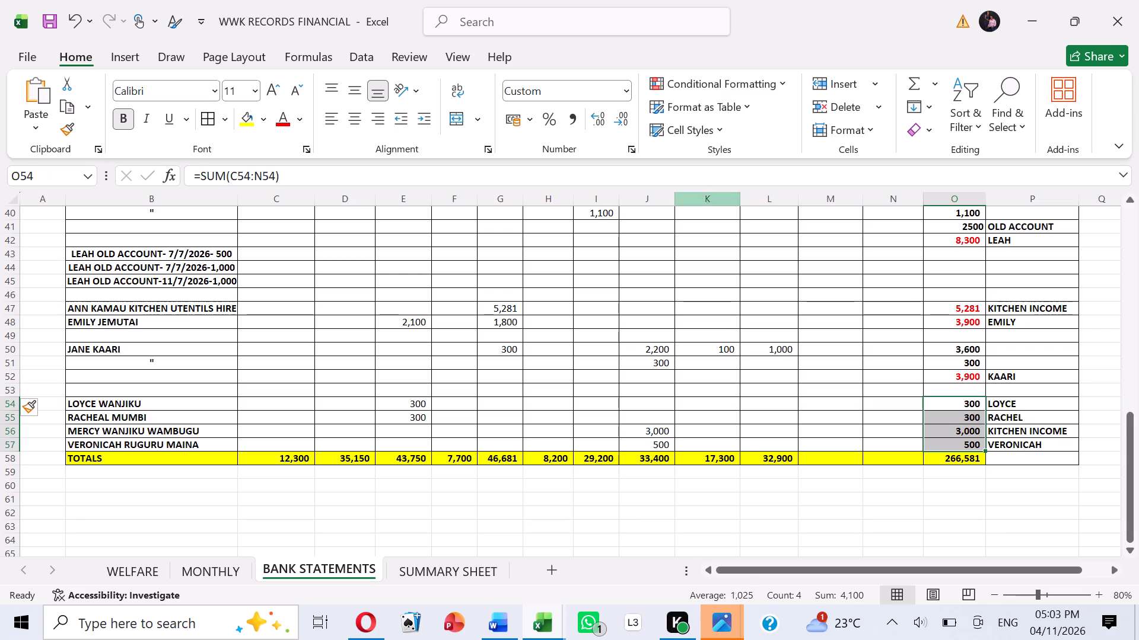
left_click(284, 119)
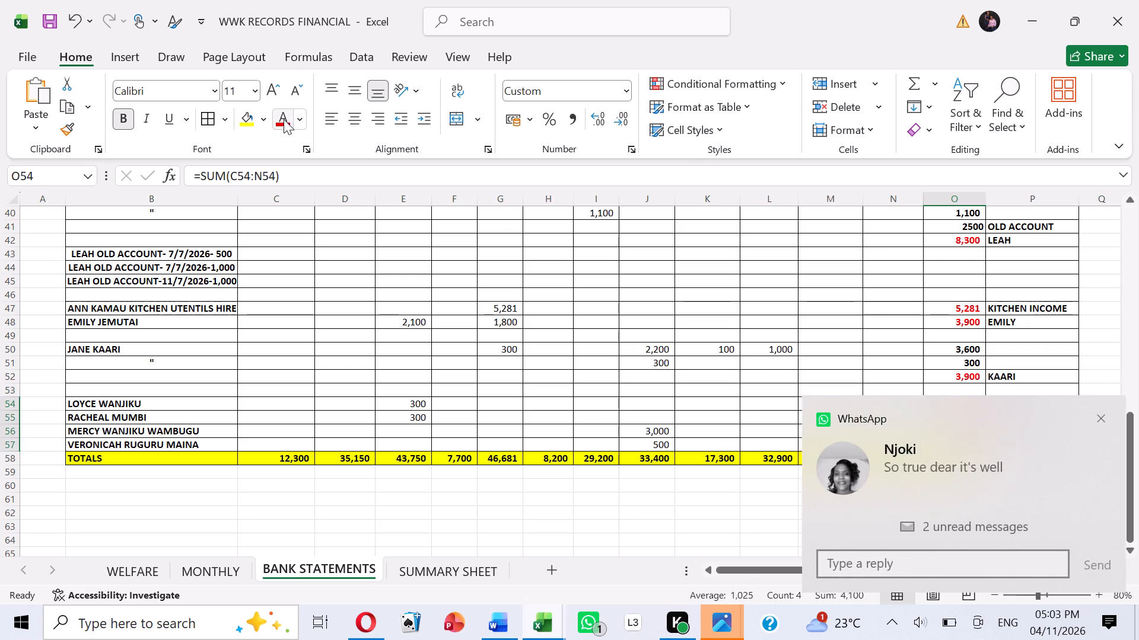
left_click(1103, 415)
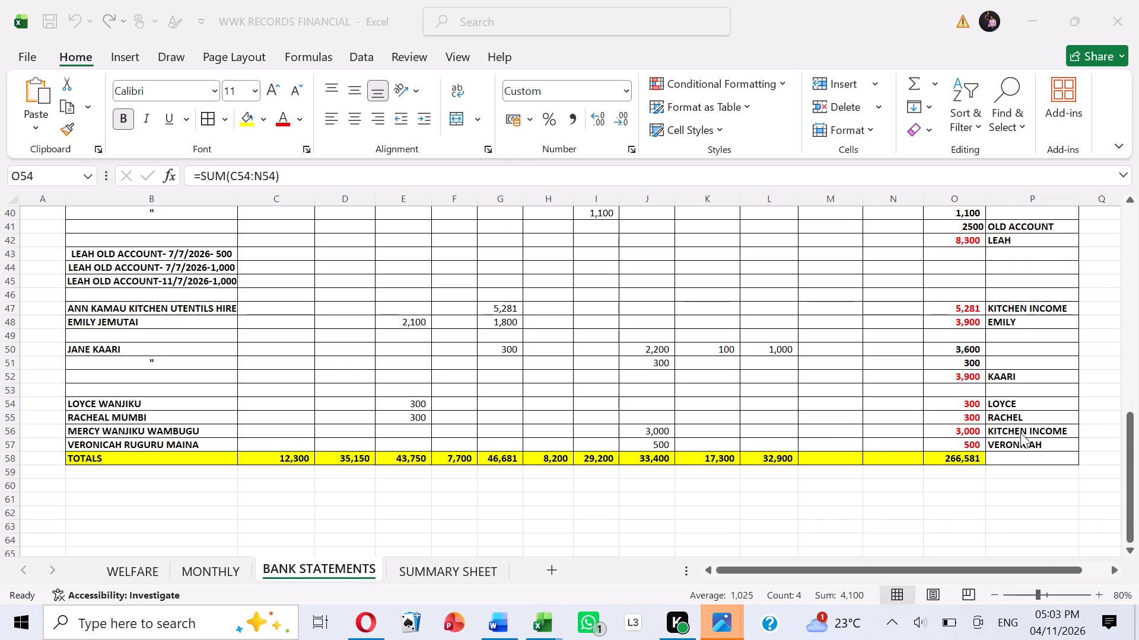
left_click(979, 484)
left_click(960, 454)
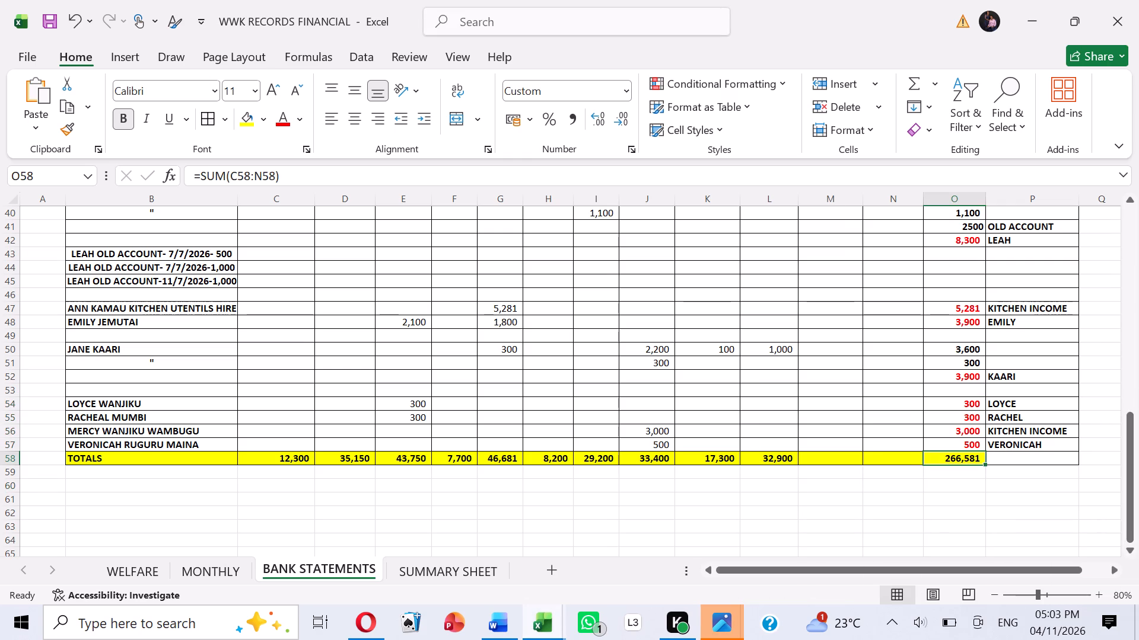
left_click(898, 507)
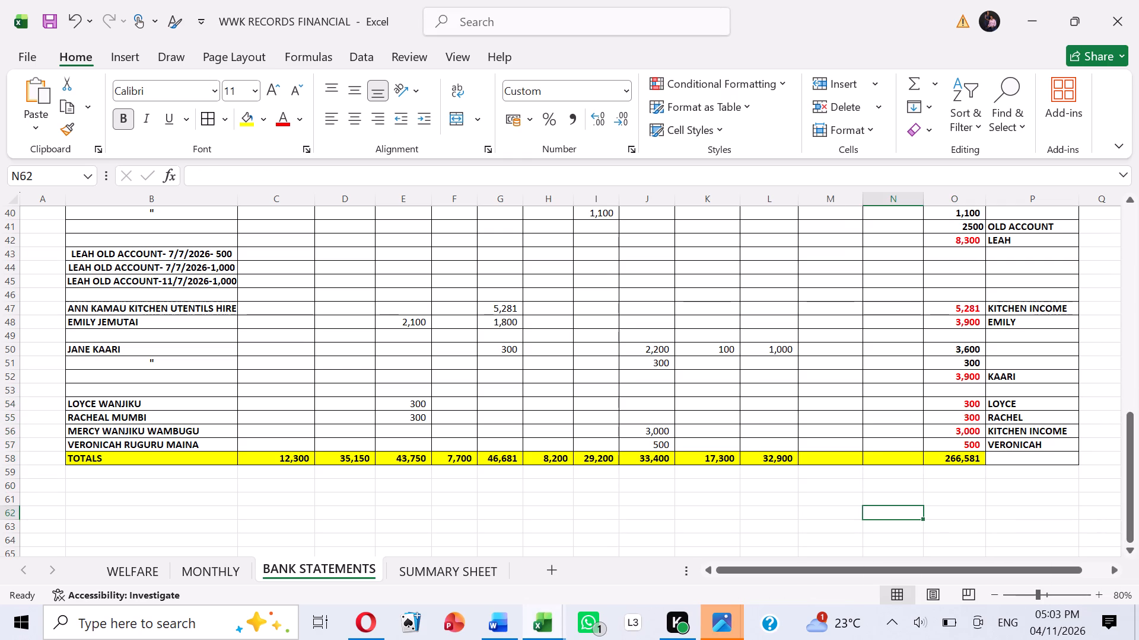
Return to the top of the bank statements sheet and save the workbook.
scroll(1033, 479, "up", 2)
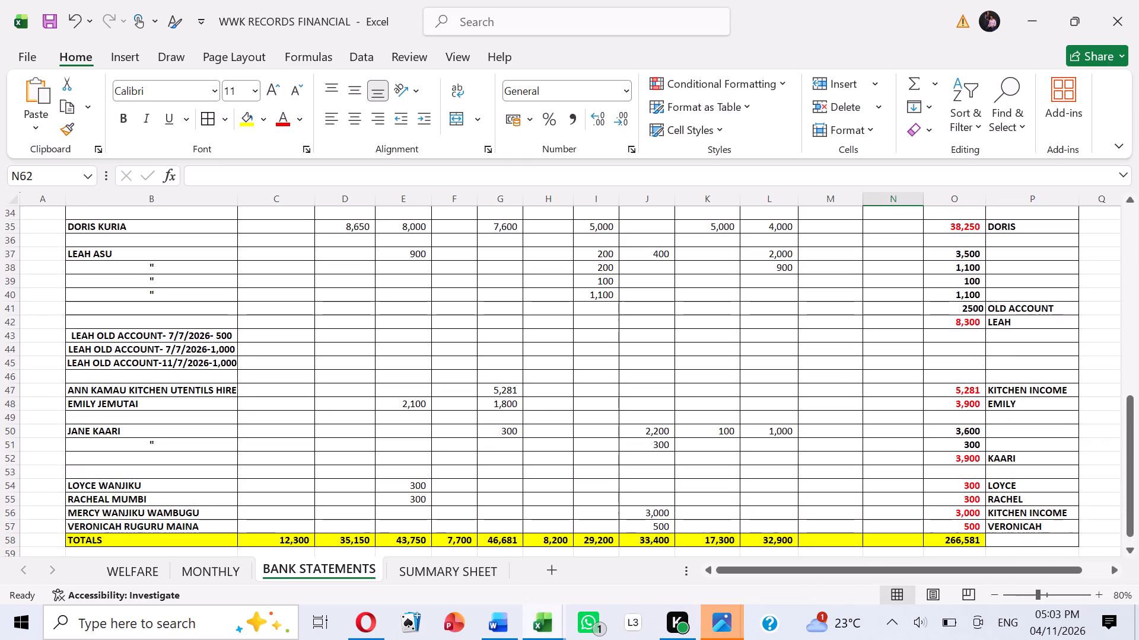
scroll(1031, 479, "down", 2)
scroll(1025, 483, "up", 6)
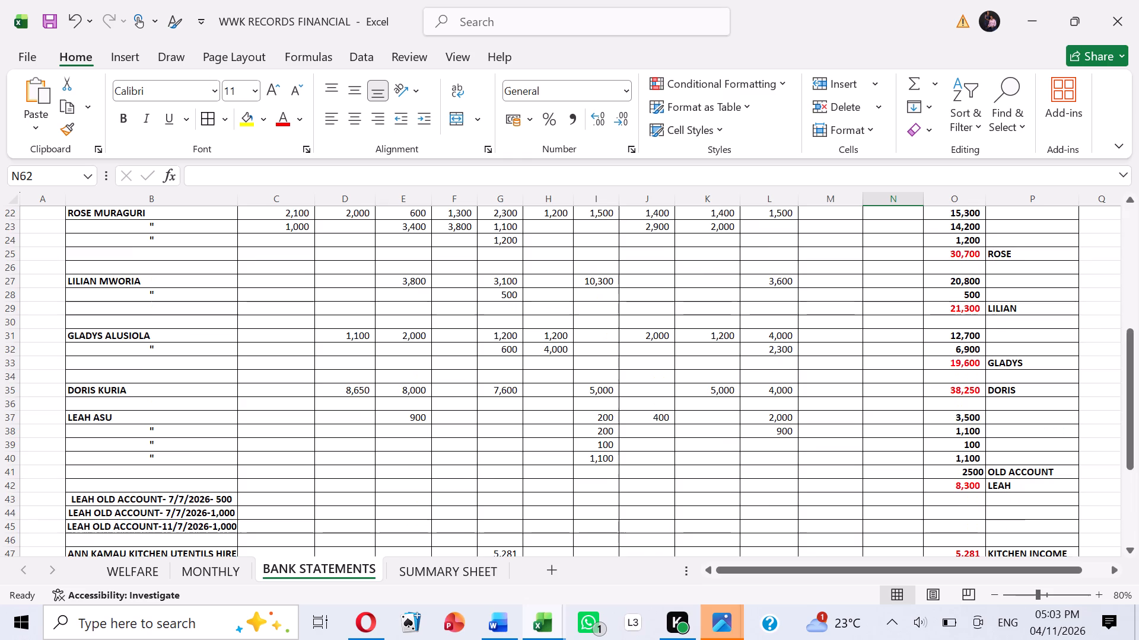
scroll(1025, 483, "up", 10)
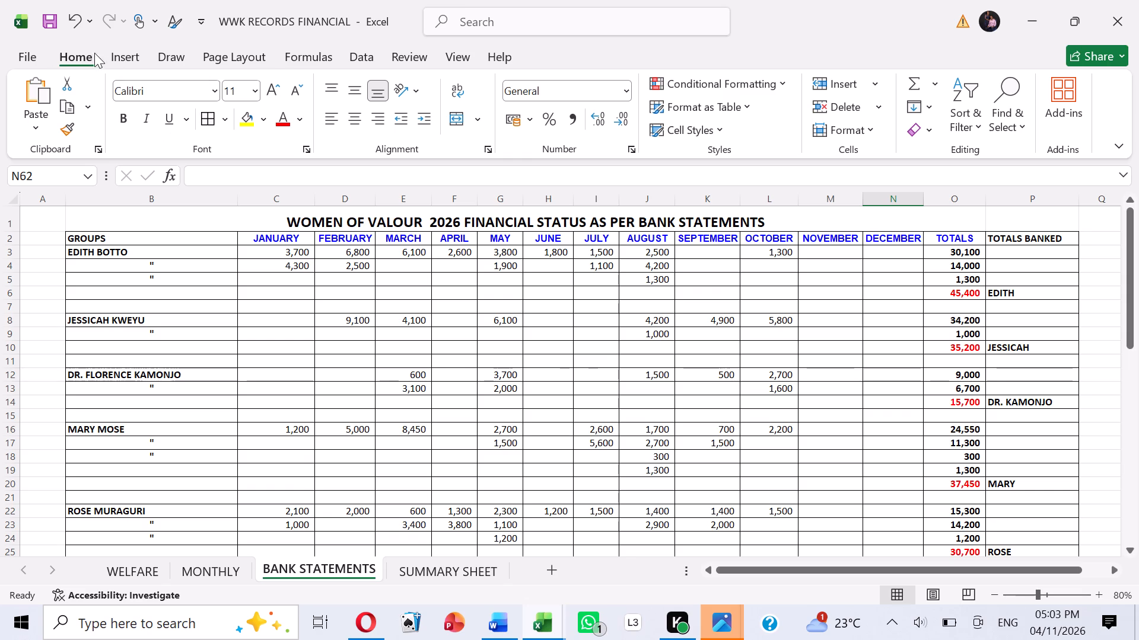
left_click(50, 17)
Review the bank statements table from the heading to the TOTALS row, checking the red totals, labels and separator rows.
scroll(1027, 442, "down", 2)
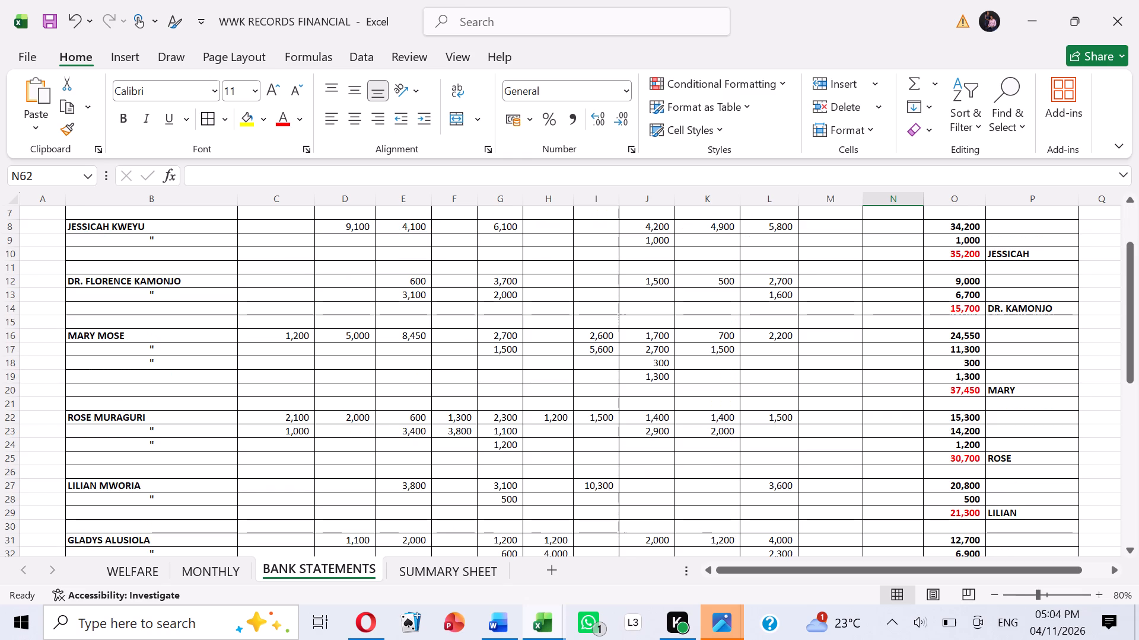
scroll(1027, 442, "down", 1)
scroll(1027, 442, "up", 3)
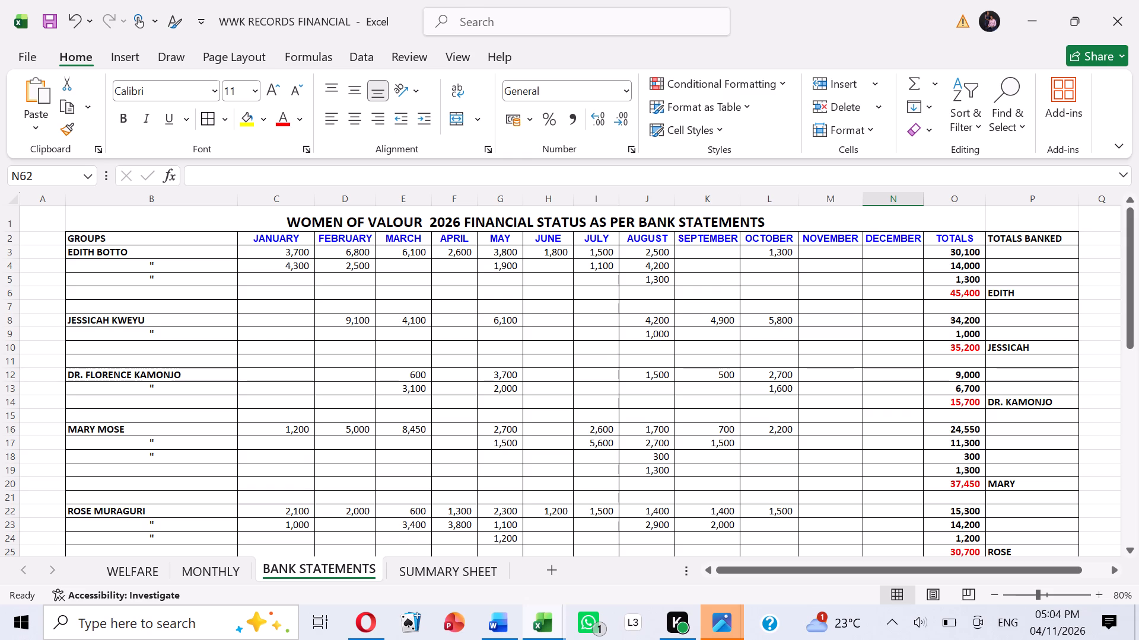
scroll(1027, 442, "down", 2)
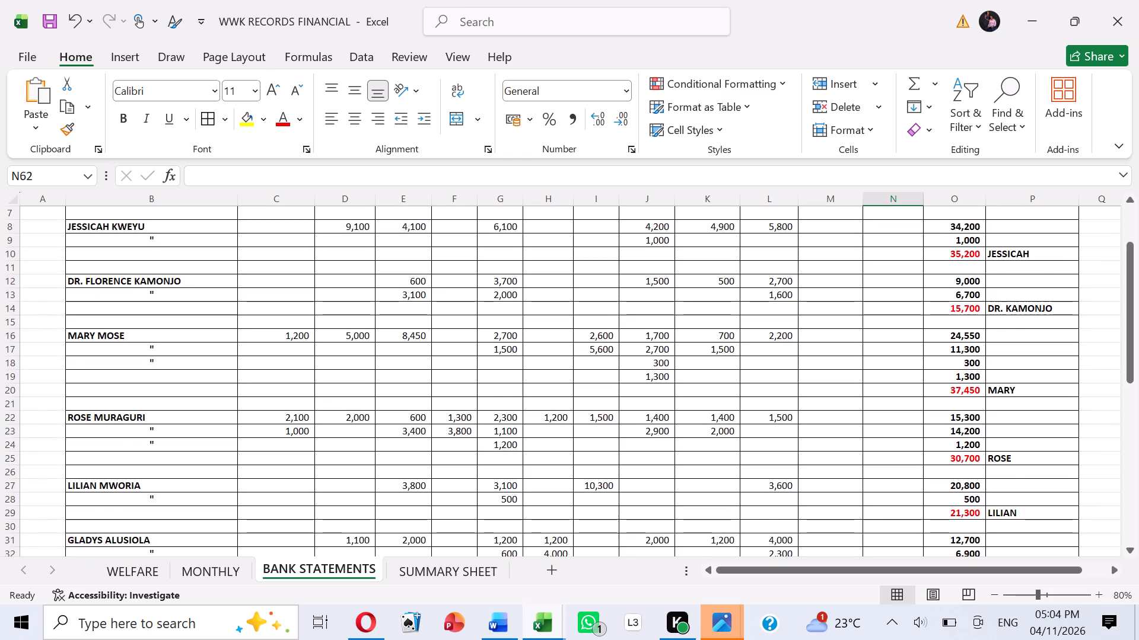
scroll(1027, 442, "down", 1)
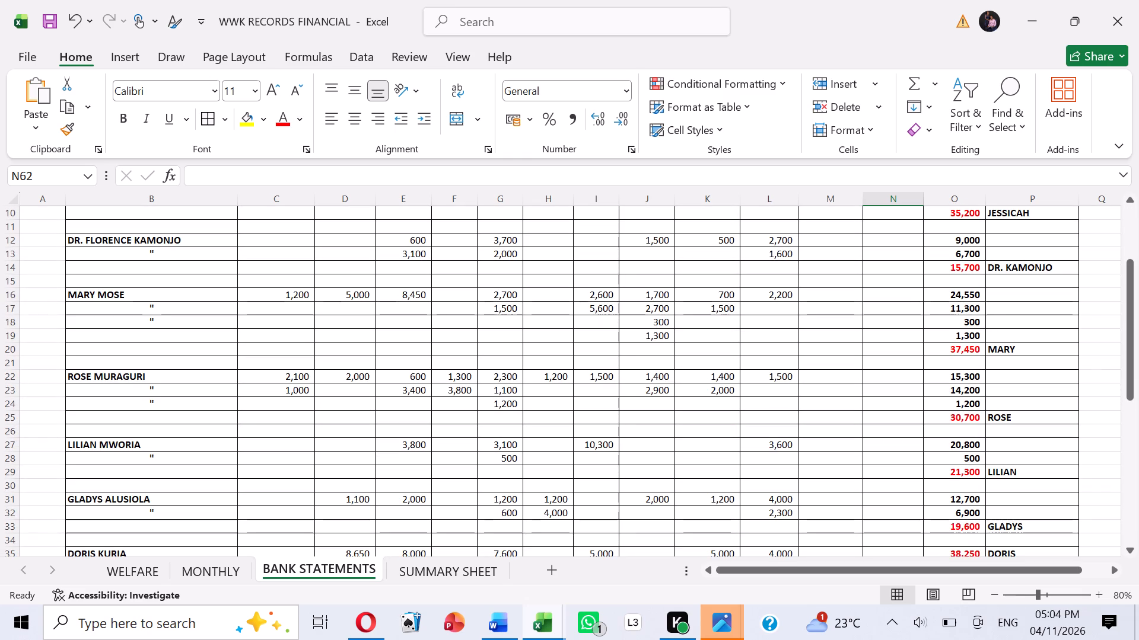
scroll(1027, 442, "down", 3)
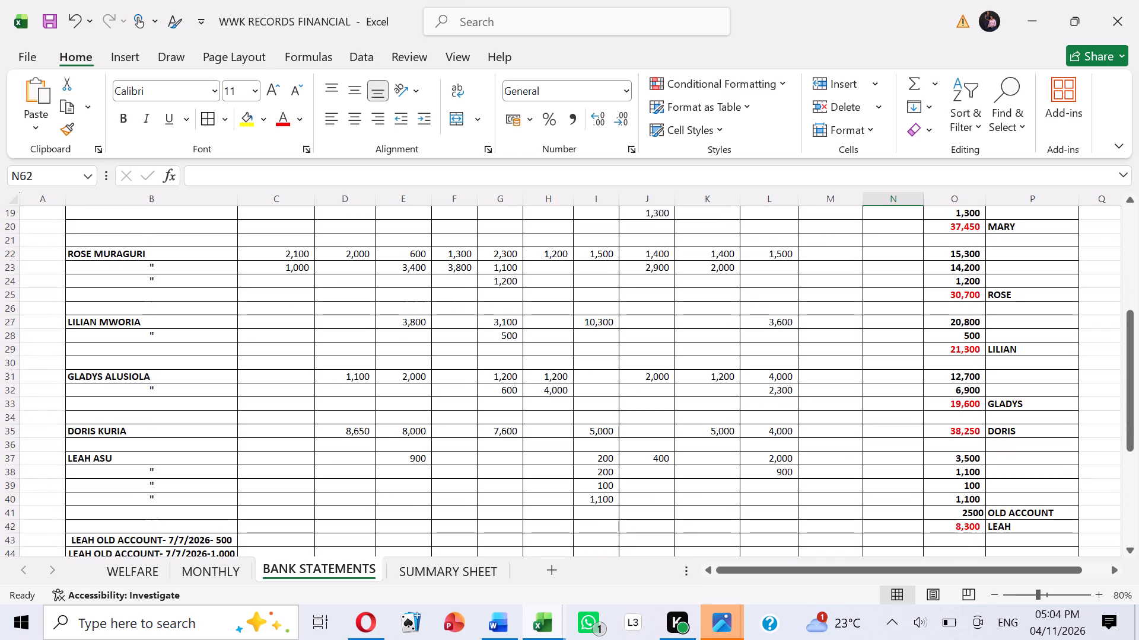
scroll(1027, 442, "down", 2)
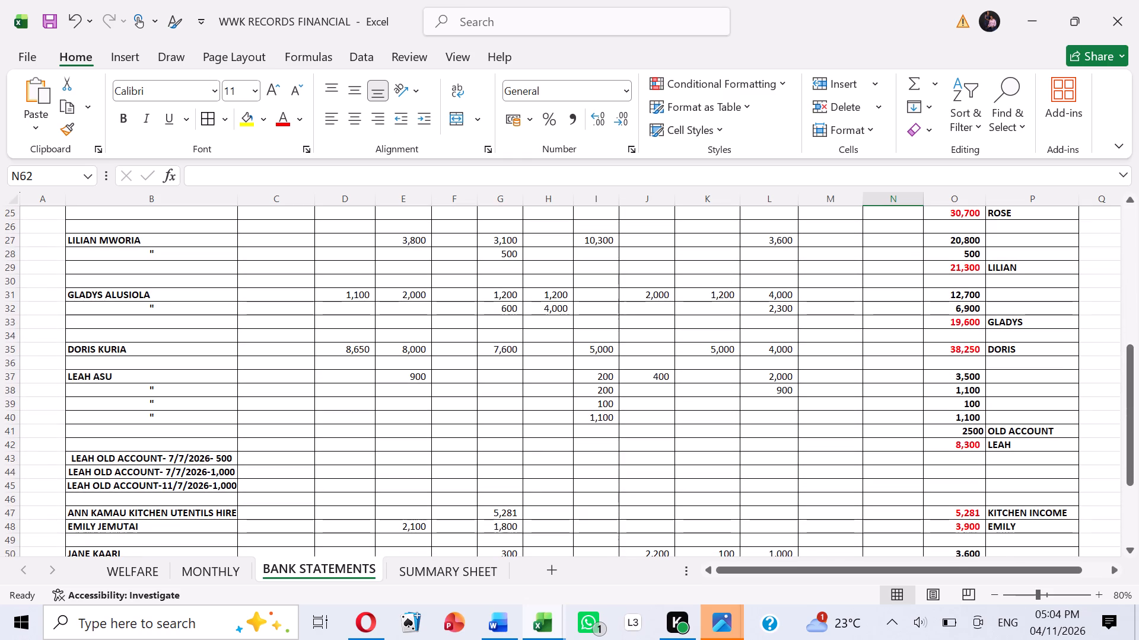
scroll(1027, 441, "down", 3)
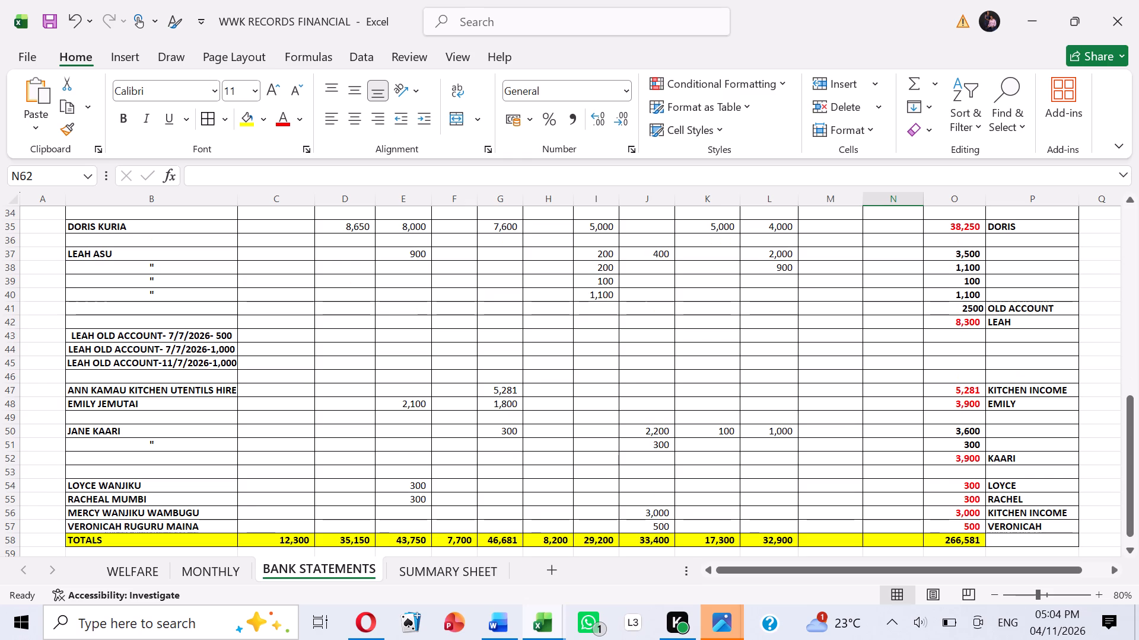
scroll(1027, 441, "down", 1)
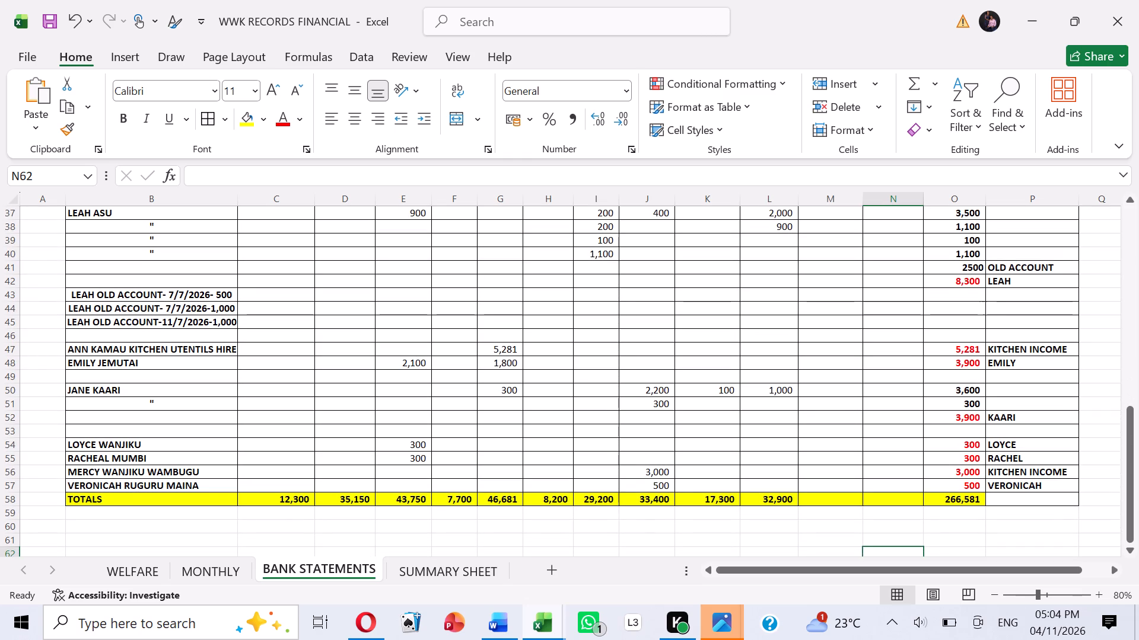
scroll(1012, 423, "down", 2)
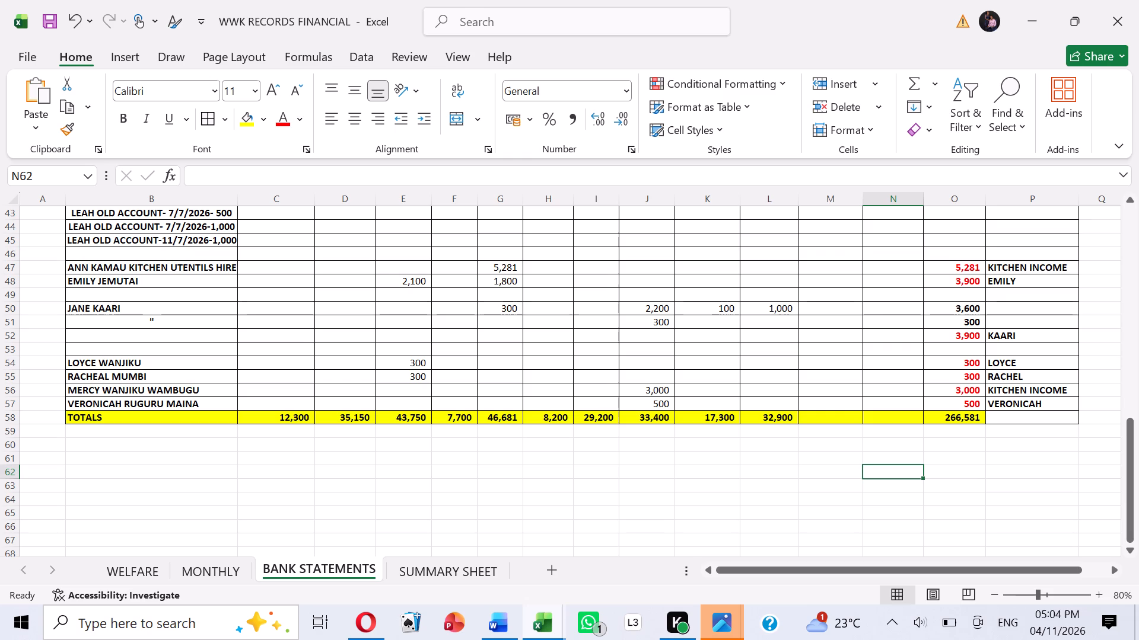
scroll(982, 456, "down", 2)
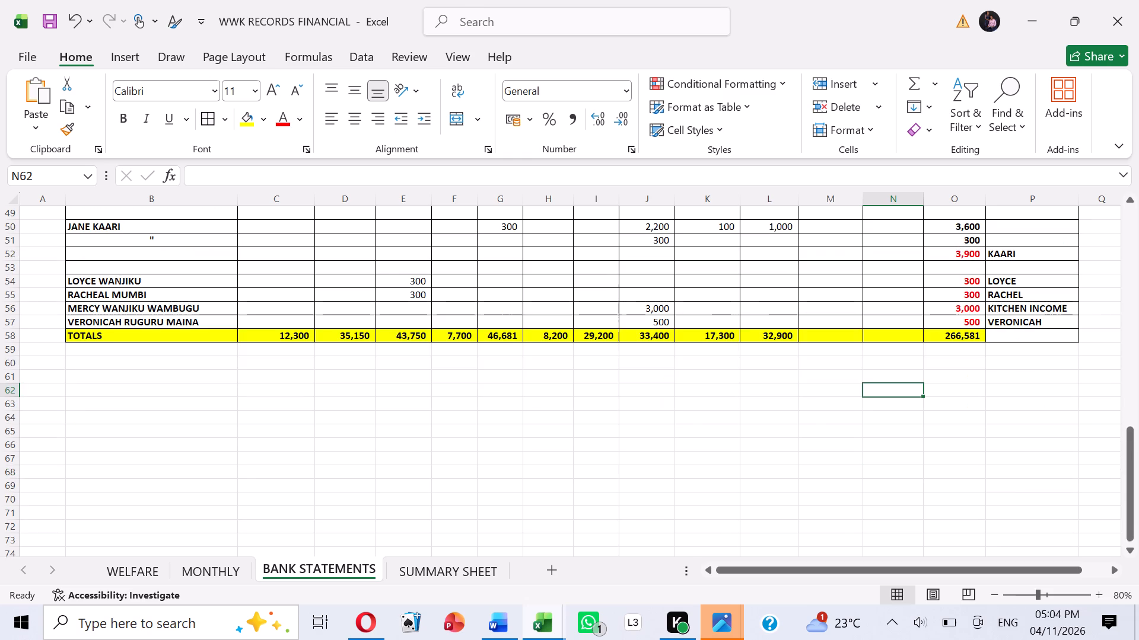
Copy the whole bank statements table, range A1:Q59, including its title and the TOTALS row.
scroll(756, 460, "up", 19)
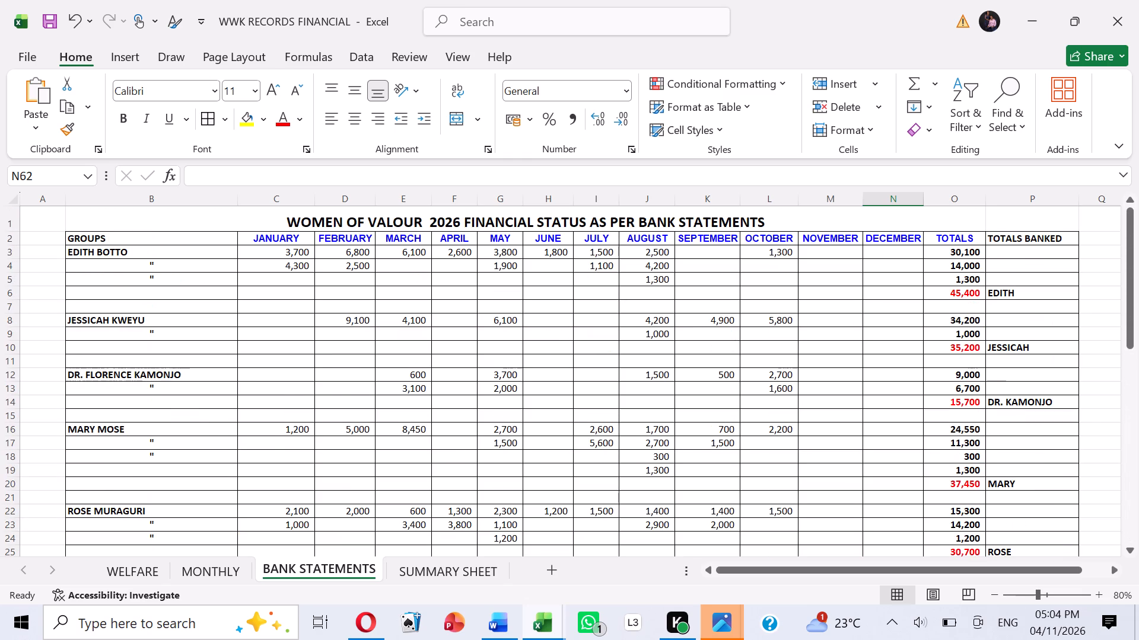
scroll(197, 265, "up", 3)
left_click_drag(56, 216, 432, 253)
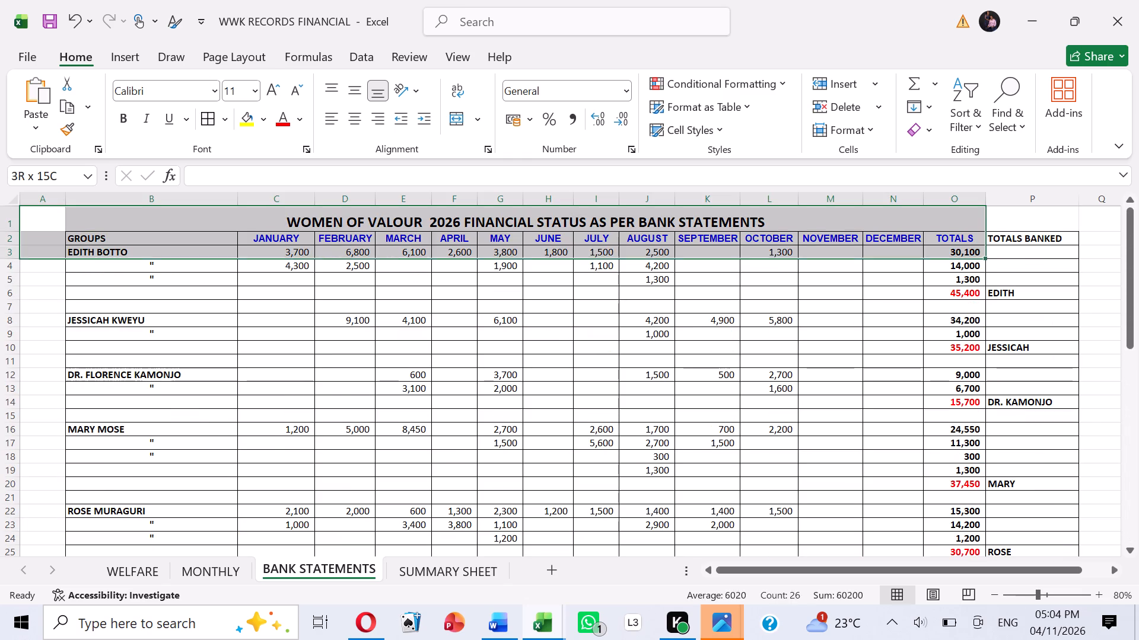
left_click_drag(432, 253, 1093, 526)
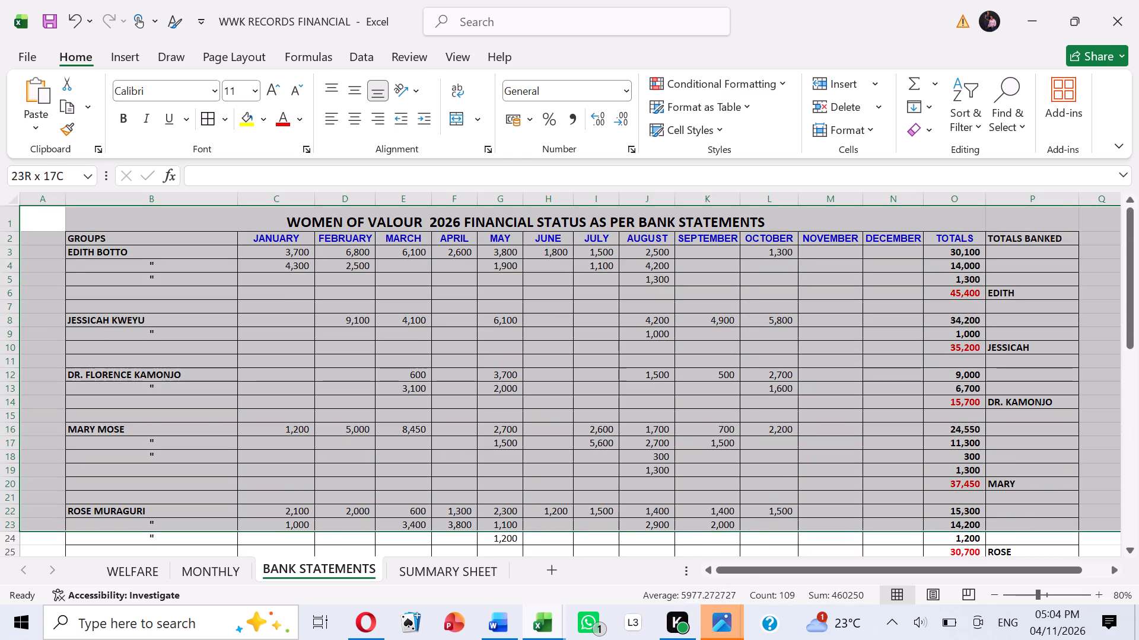
left_click_drag(1093, 526, 1099, 584)
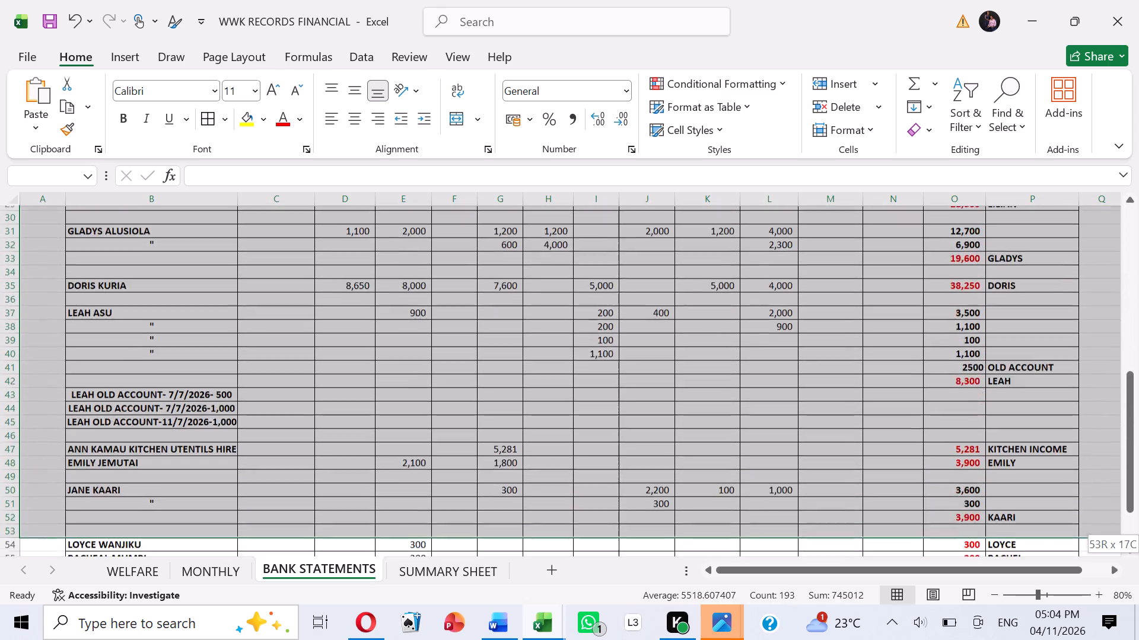
left_click_drag(1099, 584, 1096, 513)
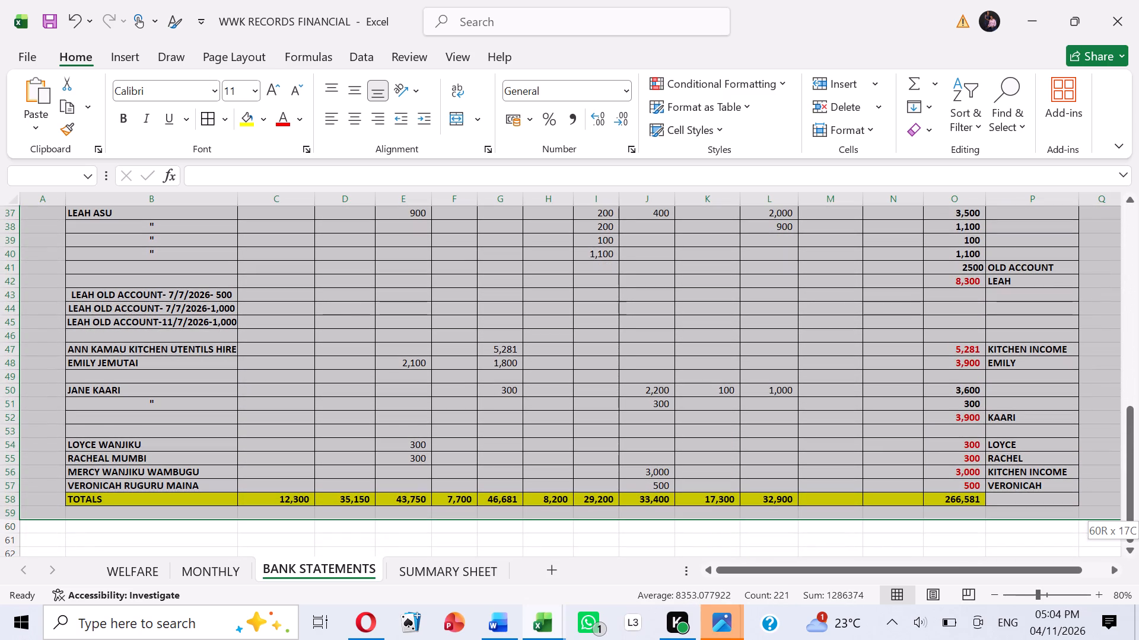
left_click_drag(1096, 513, 1097, 511)
left_click(70, 108)
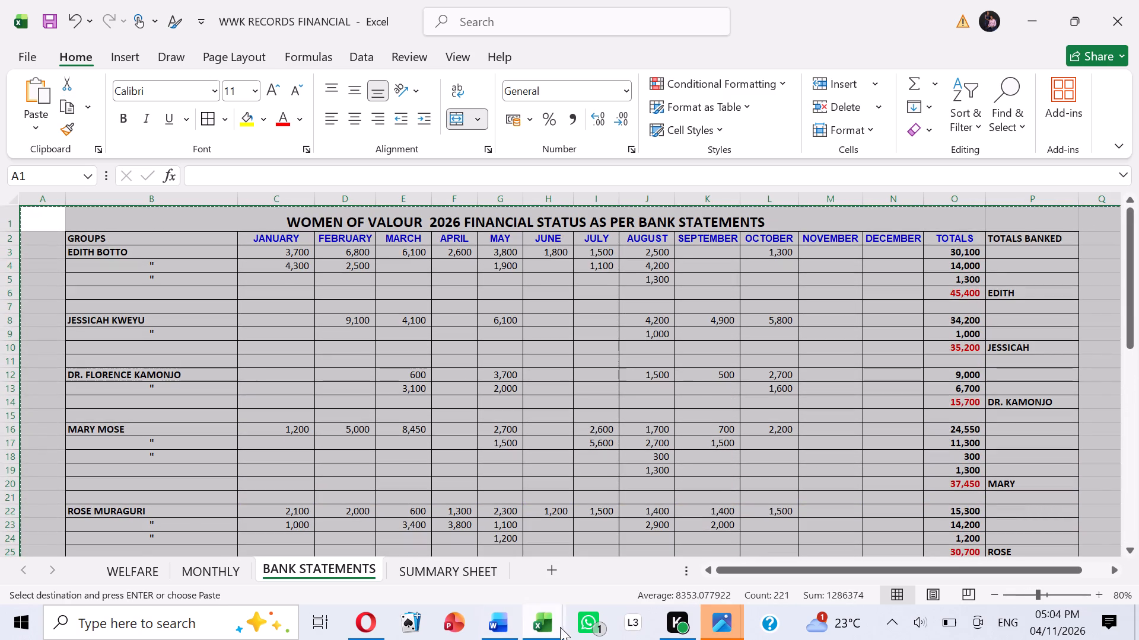
Switch to WhatsApp with the bank statements table copied.
left_click(588, 627)
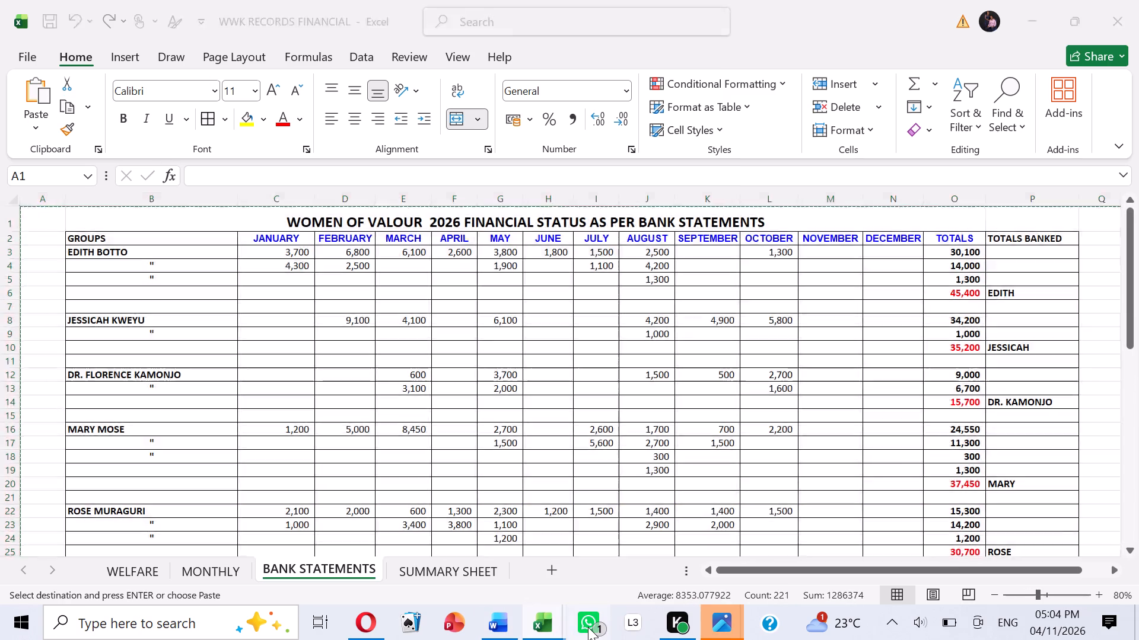
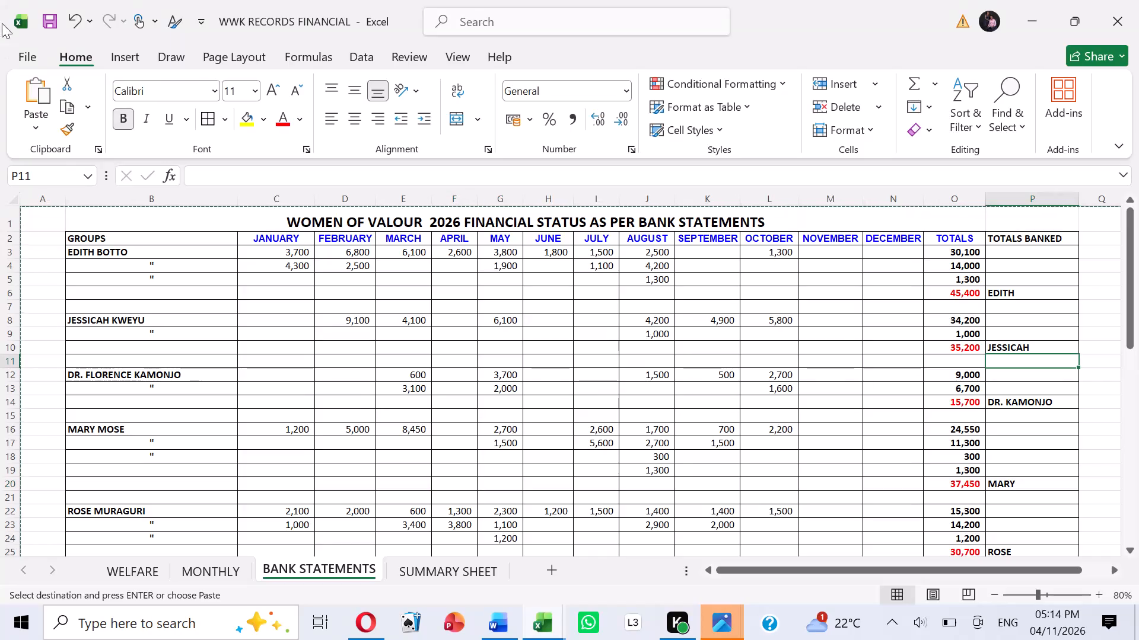
Save the financial records workbook with the completed bank statements sheet.
left_click(46, 20)
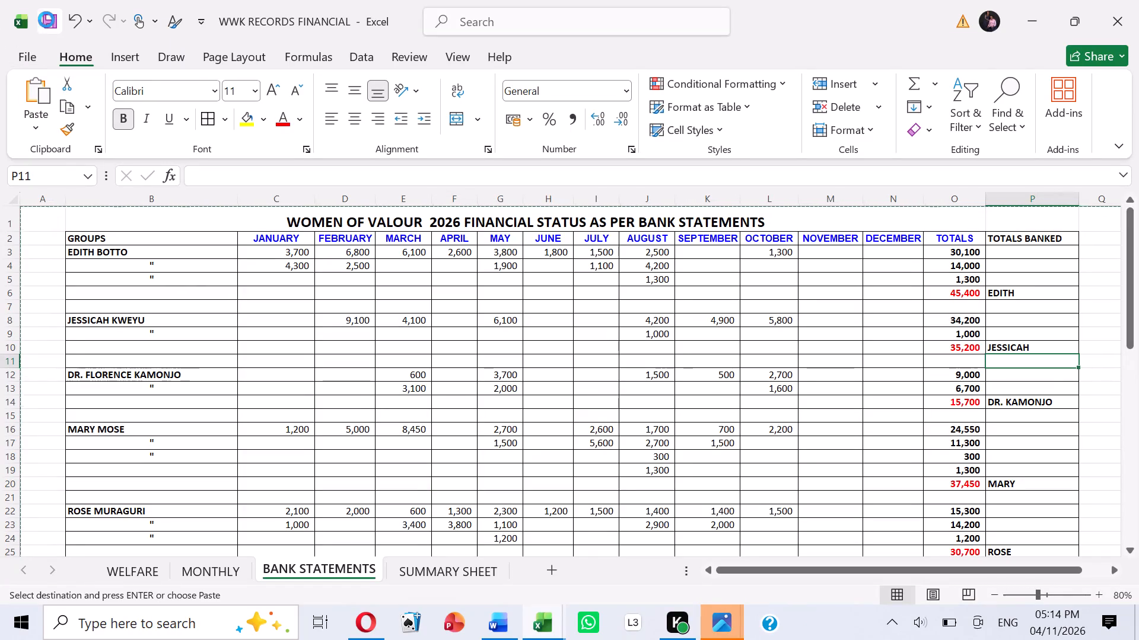
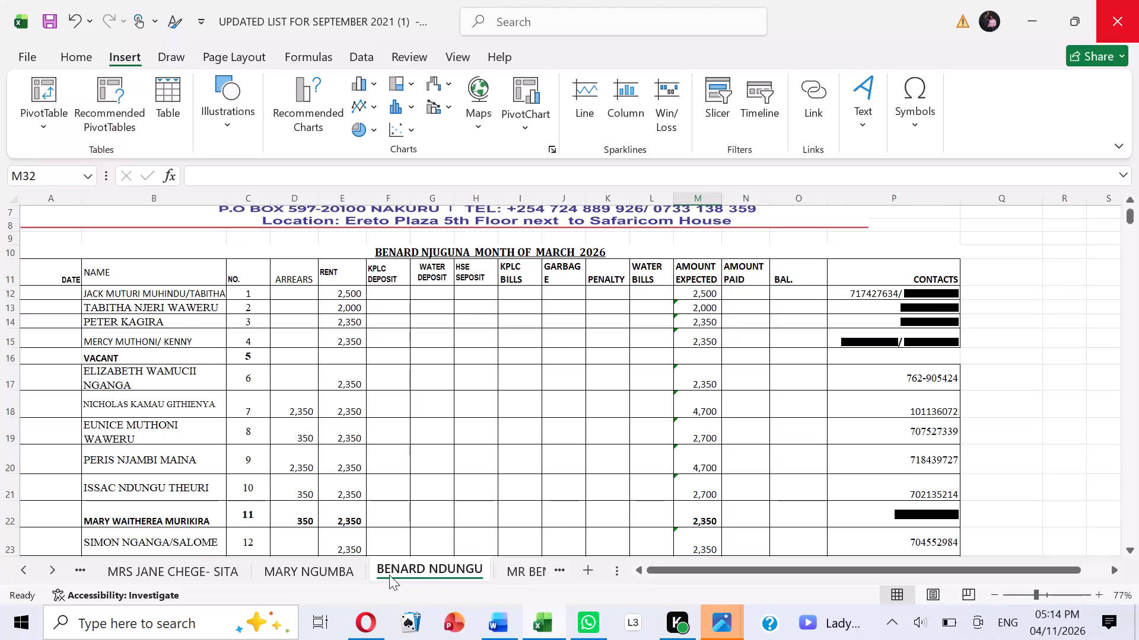
Browse the landlord sheets in the rent list workbook and open the Kimani November 2026 sheet.
left_click(521, 571)
left_click(530, 572)
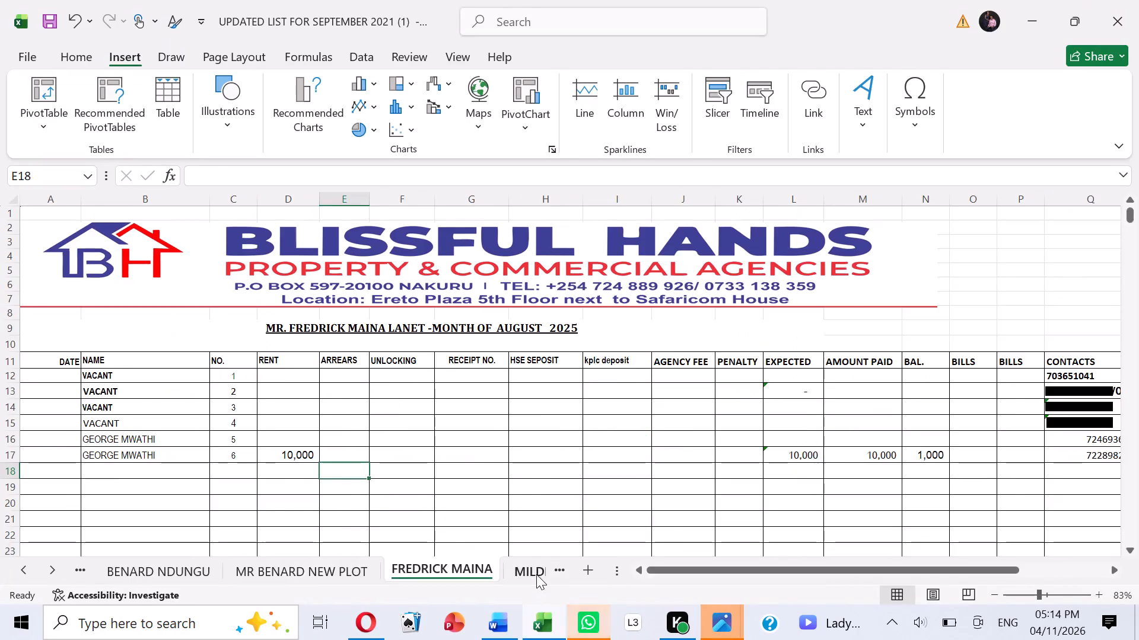
left_click(536, 574)
left_click(537, 574)
left_click(526, 569)
left_click(532, 571)
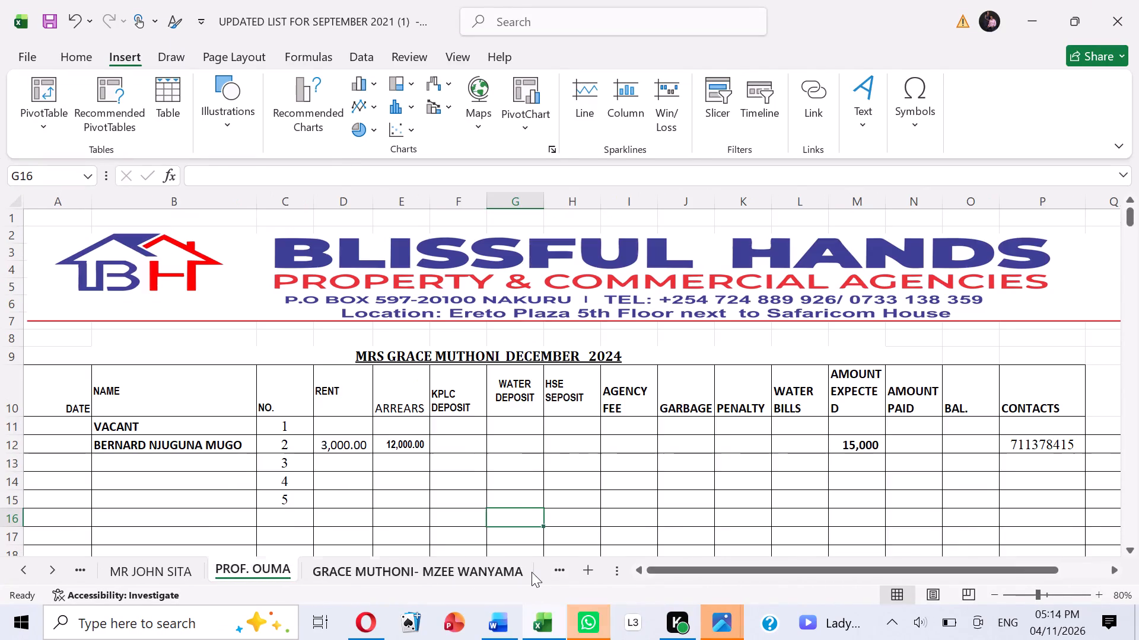
left_click(543, 574)
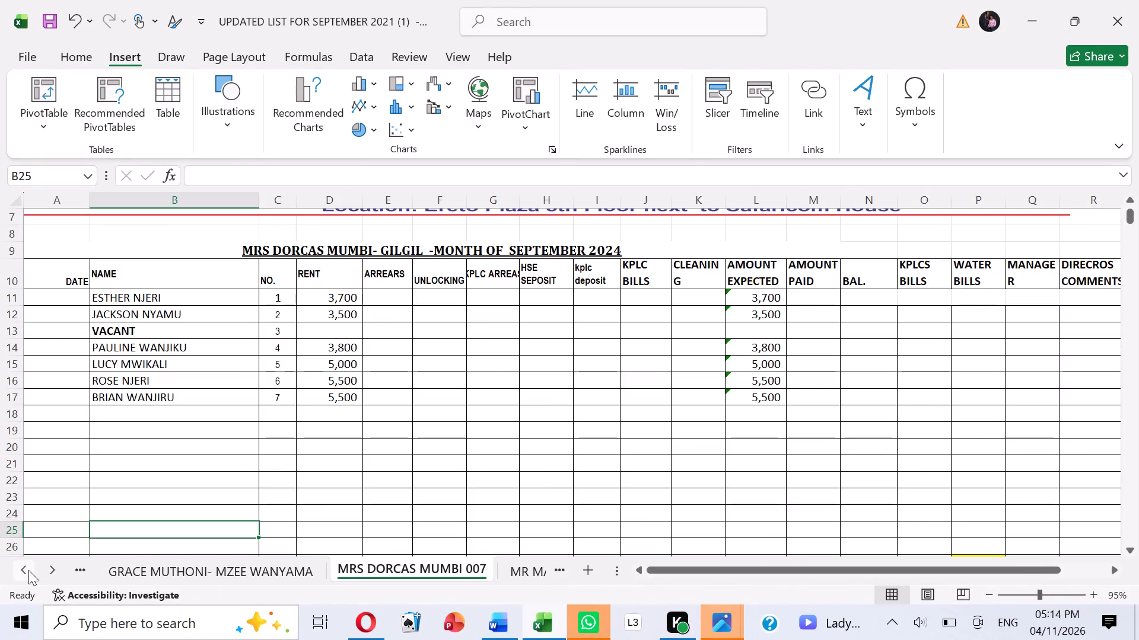
triple_click(28, 570)
double_click(27, 570)
triple_click(27, 570)
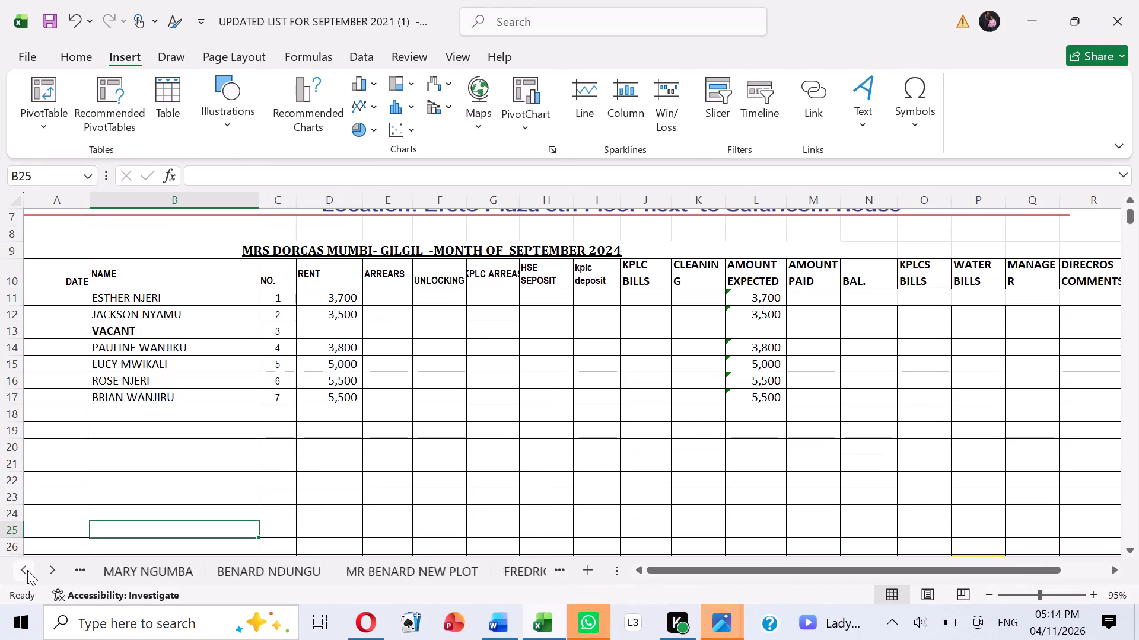
double_click(27, 570)
left_click(27, 570)
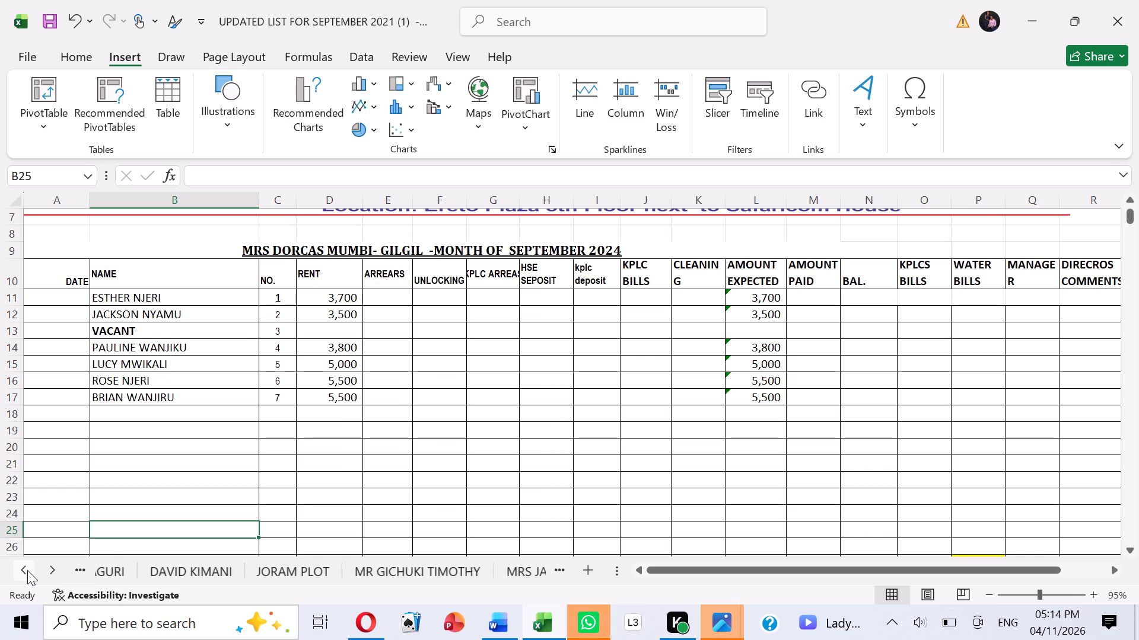
left_click(27, 570)
left_click(239, 575)
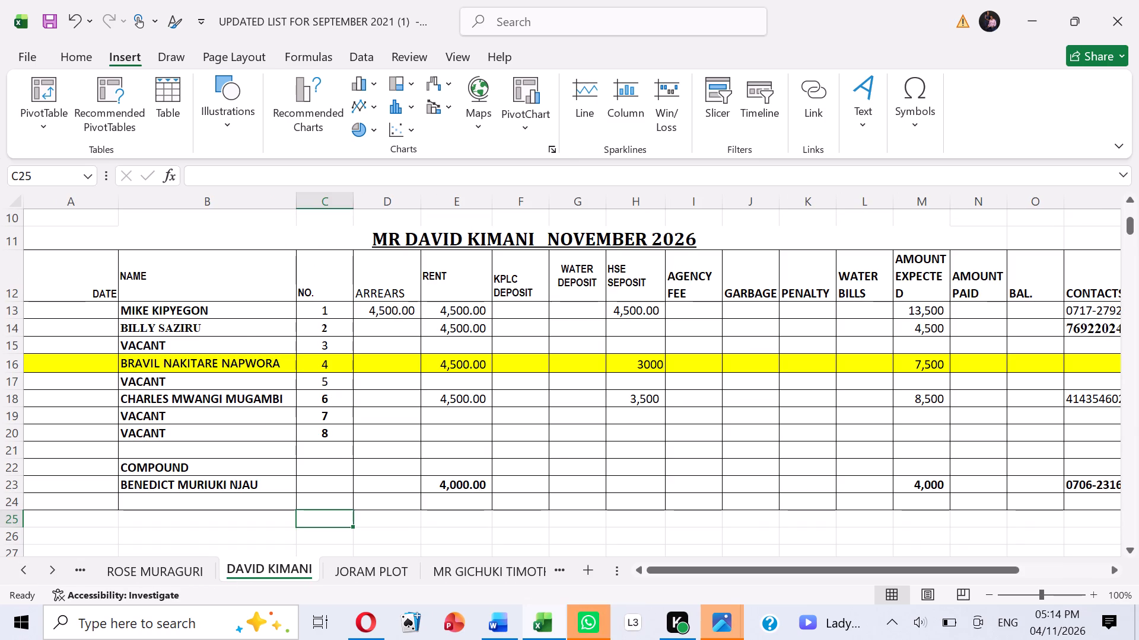
Record the compound tenant's payment in row 23 with amount paid 4000, balance NIL and date 4/10/2026.
left_click(987, 492)
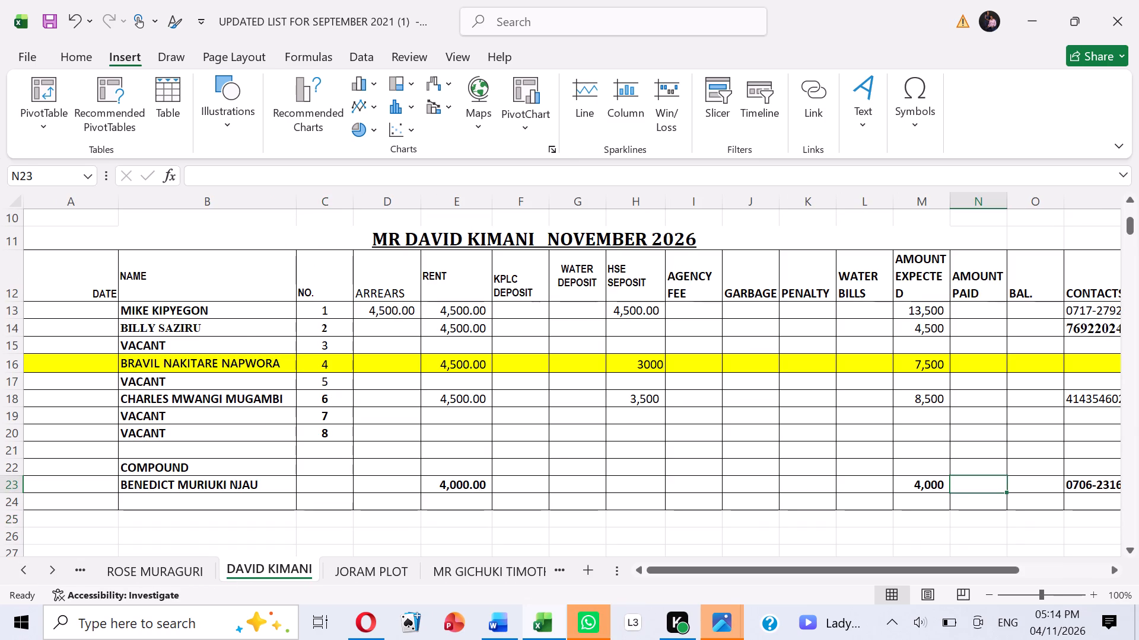
type("4000")
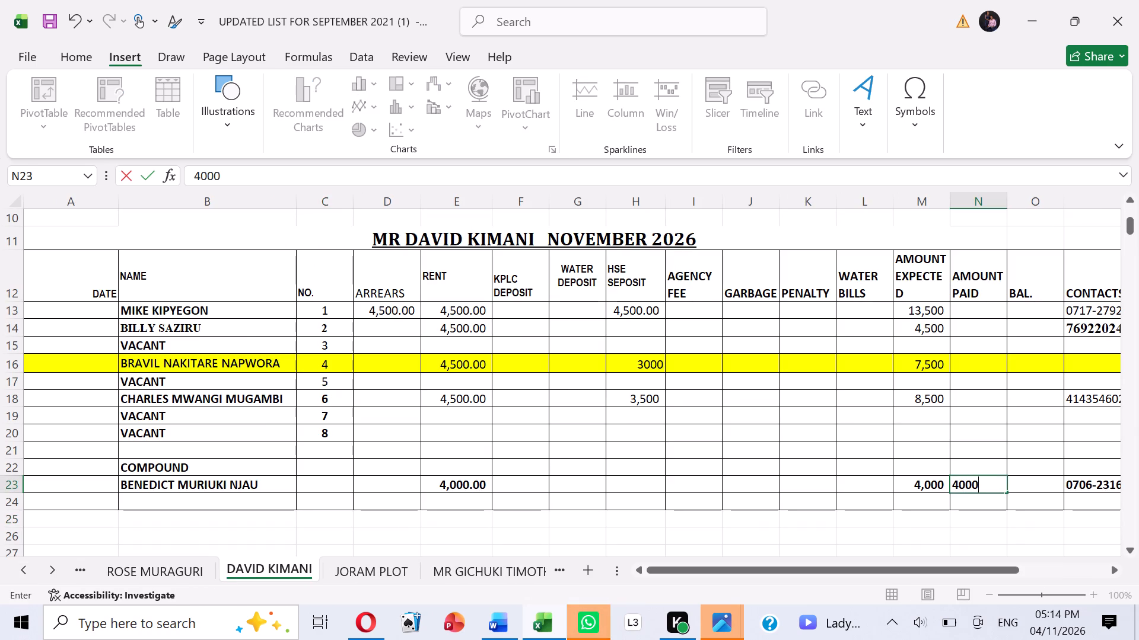
left_click(1032, 479)
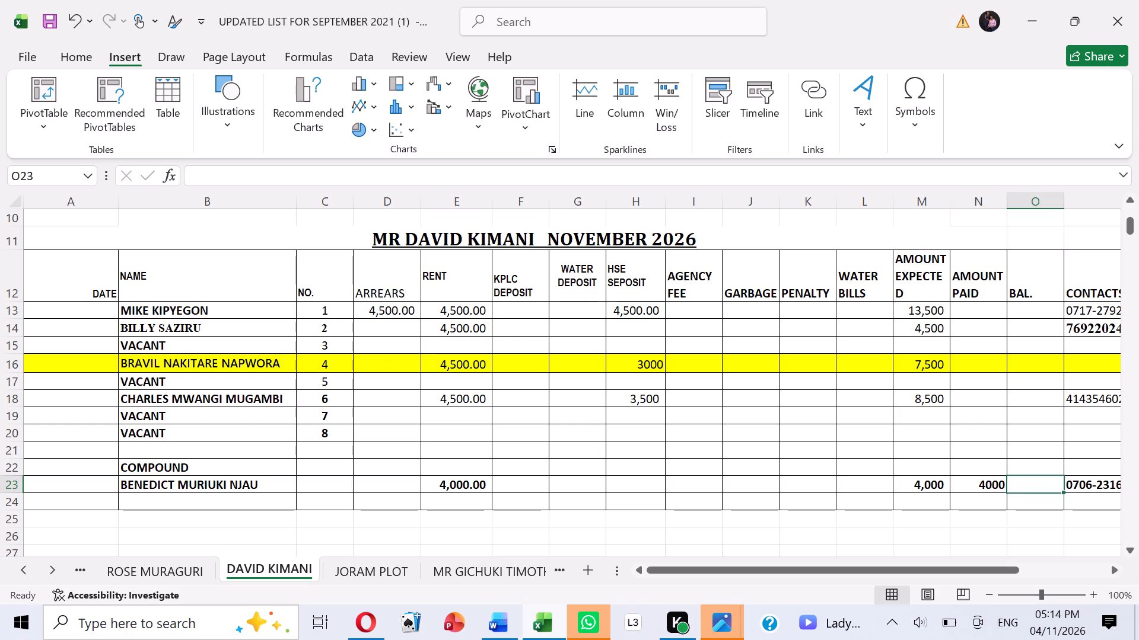
type("NIL")
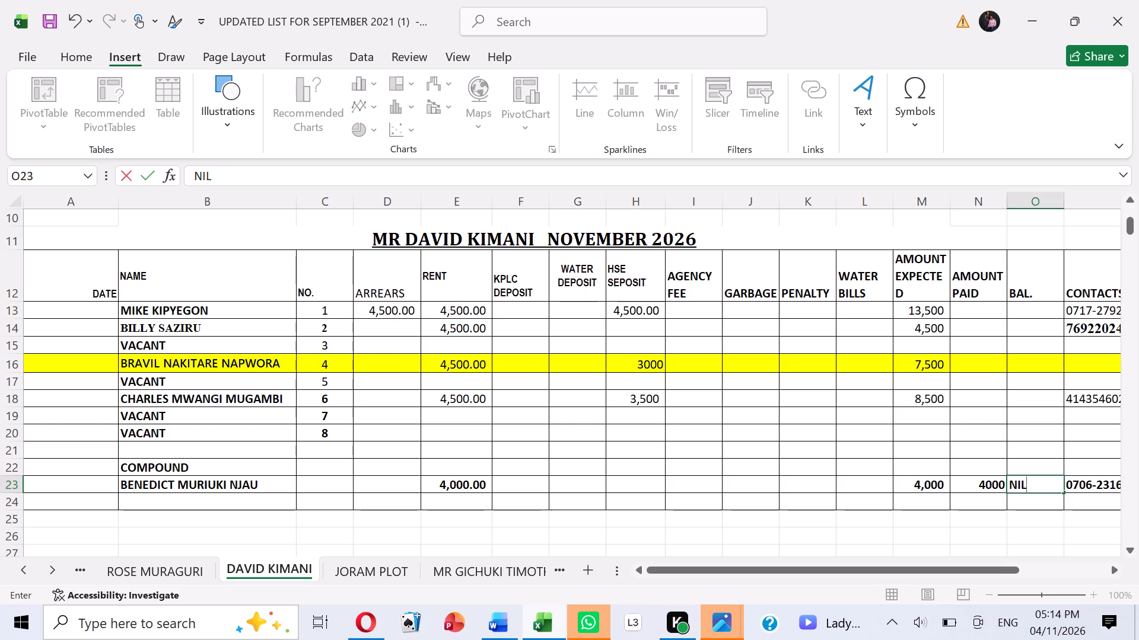
left_click(93, 488)
type("4/")
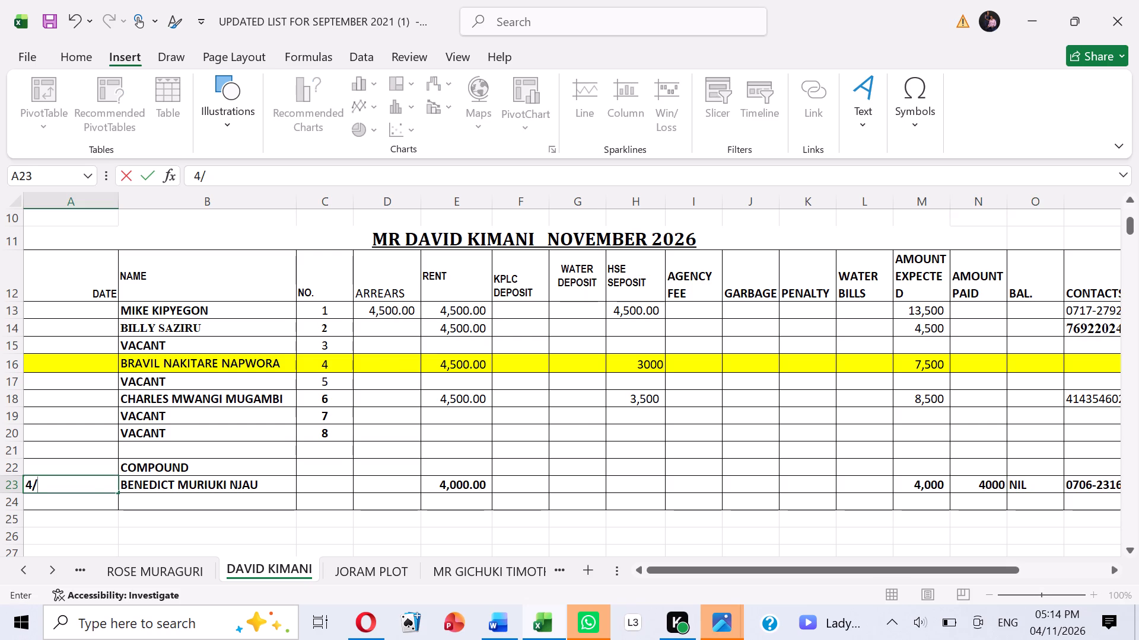
type("10/2026")
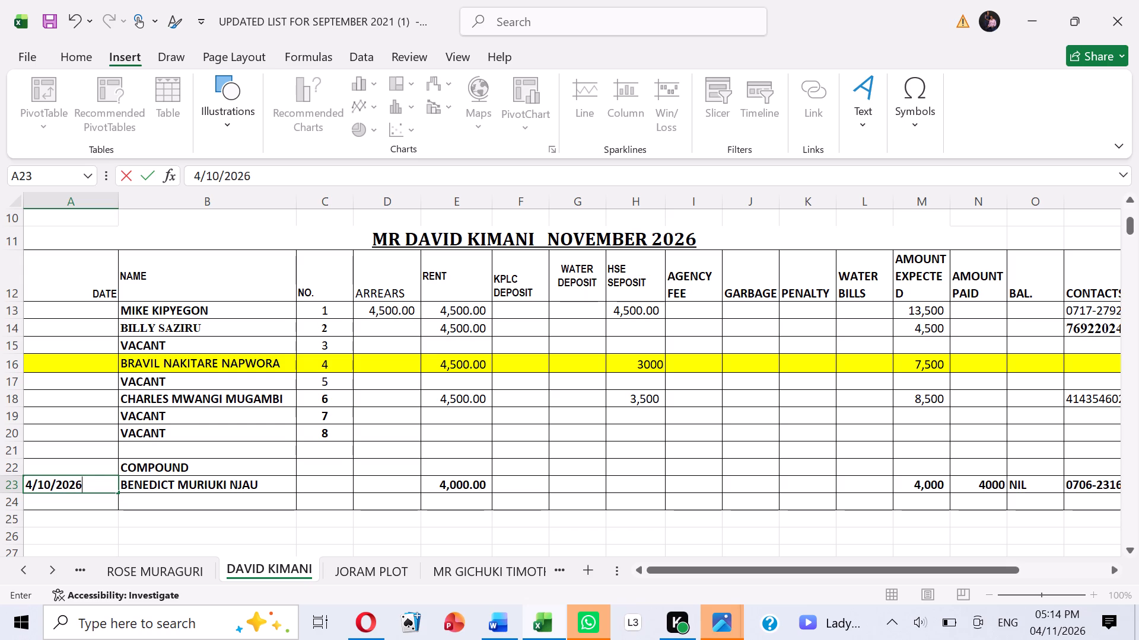
Save the rent list workbook with the compound tenant's payment entry.
key("ctrl+s")
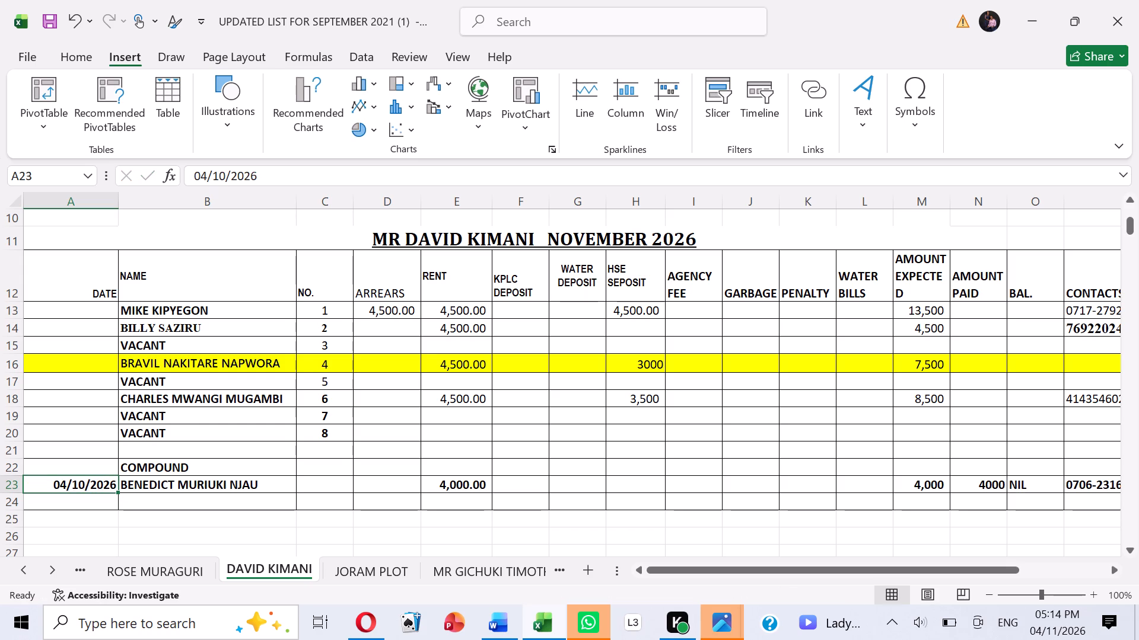
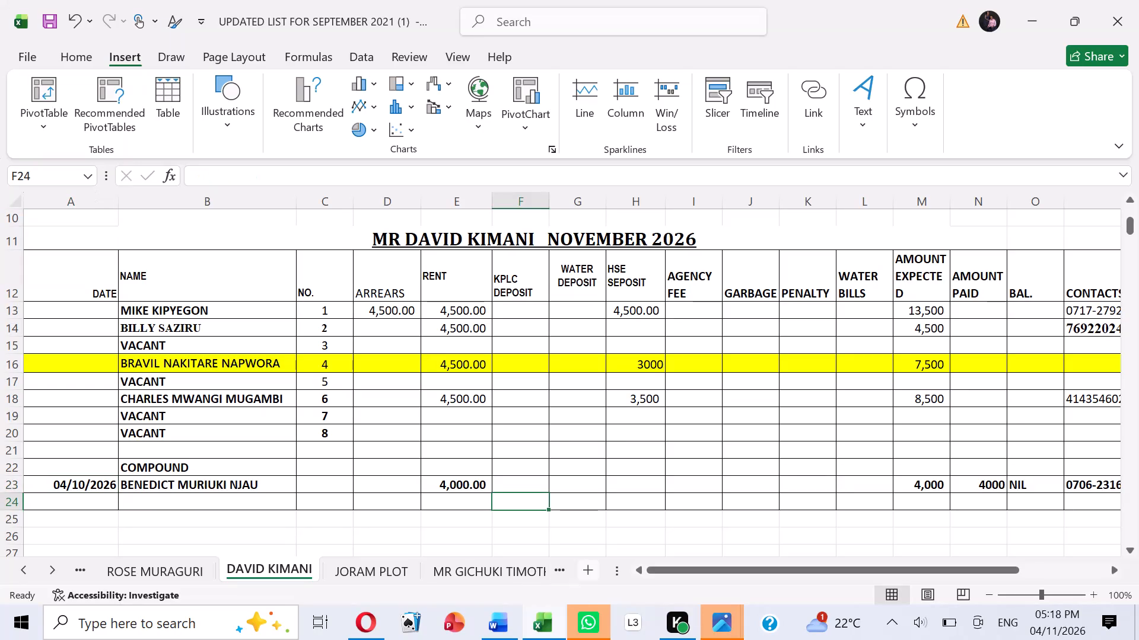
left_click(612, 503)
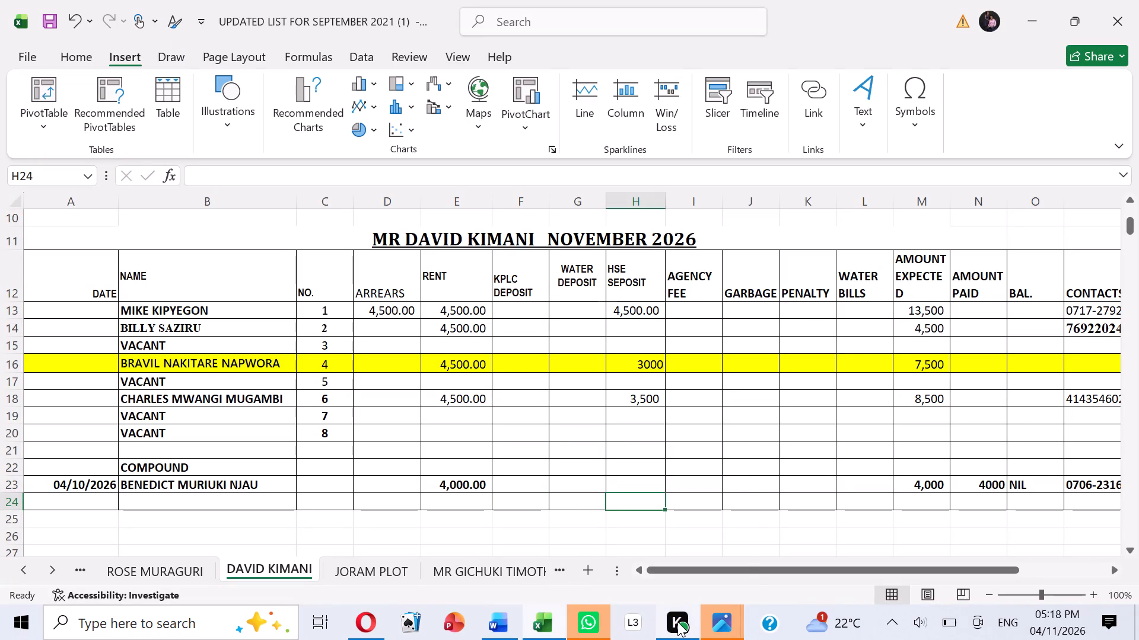
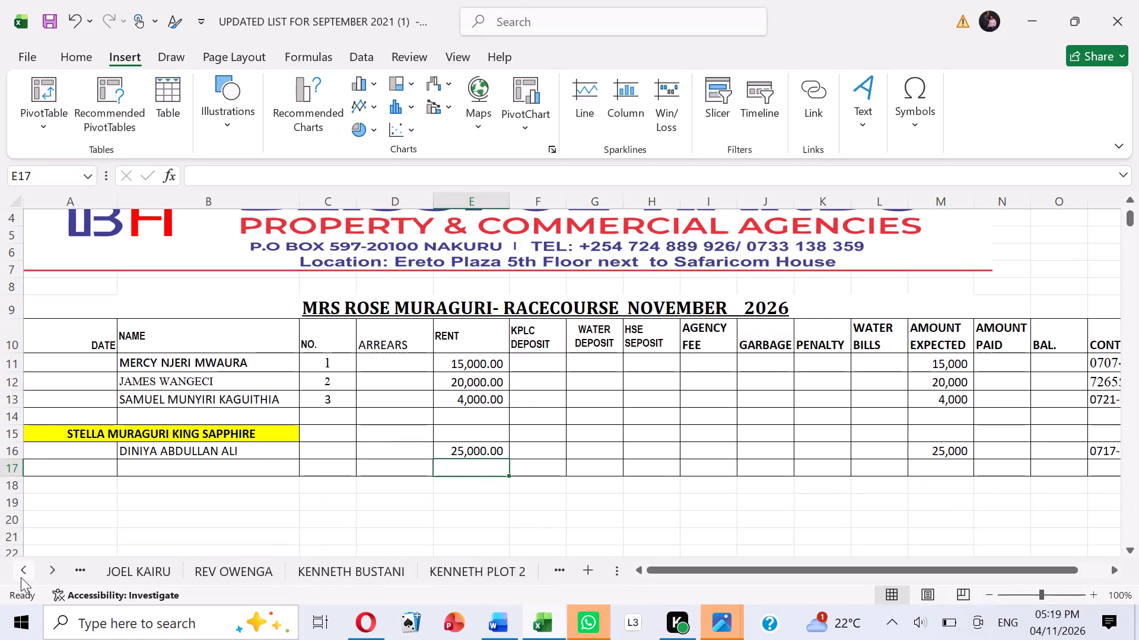
On the landlord's sheet containing the MWARIKI section, enter the payment date 4/11/2026 for the tenant in row 30.
left_click(145, 571)
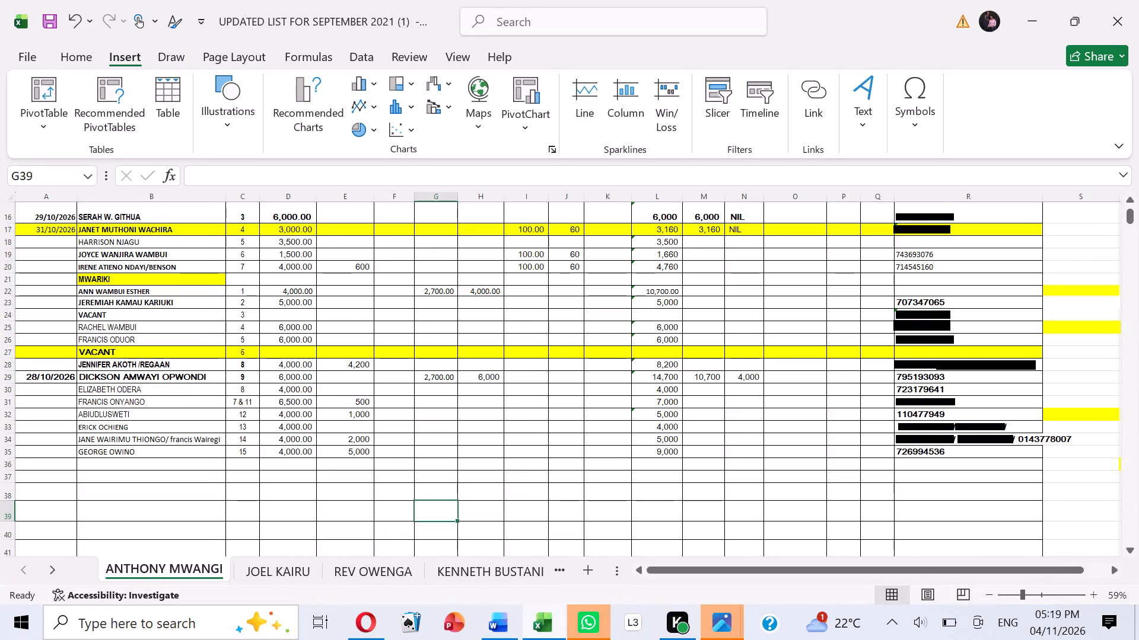
left_click(68, 416)
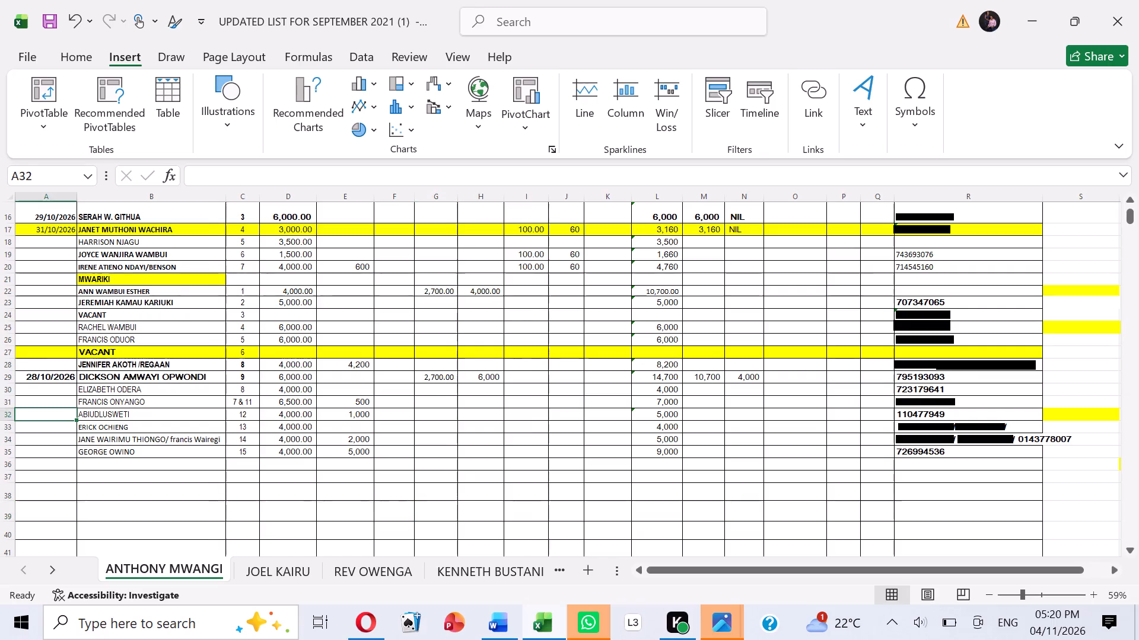
left_click(61, 389)
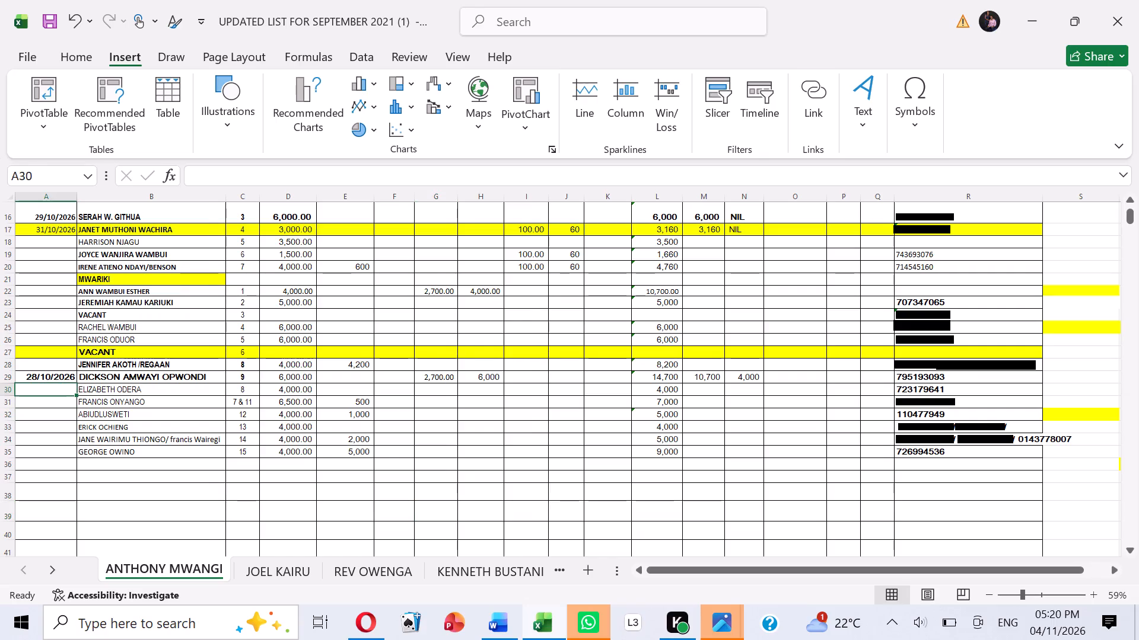
type("4/11/2026")
Record 4000 as the amount paid and NIL as the balance for the tenant in row 30, and save the workbook.
key("Right")
key("Right")
key("Right")
key("Right")
key("Right")
key("Right")
key("Right")
key("Right")
key("Right")
key("Right")
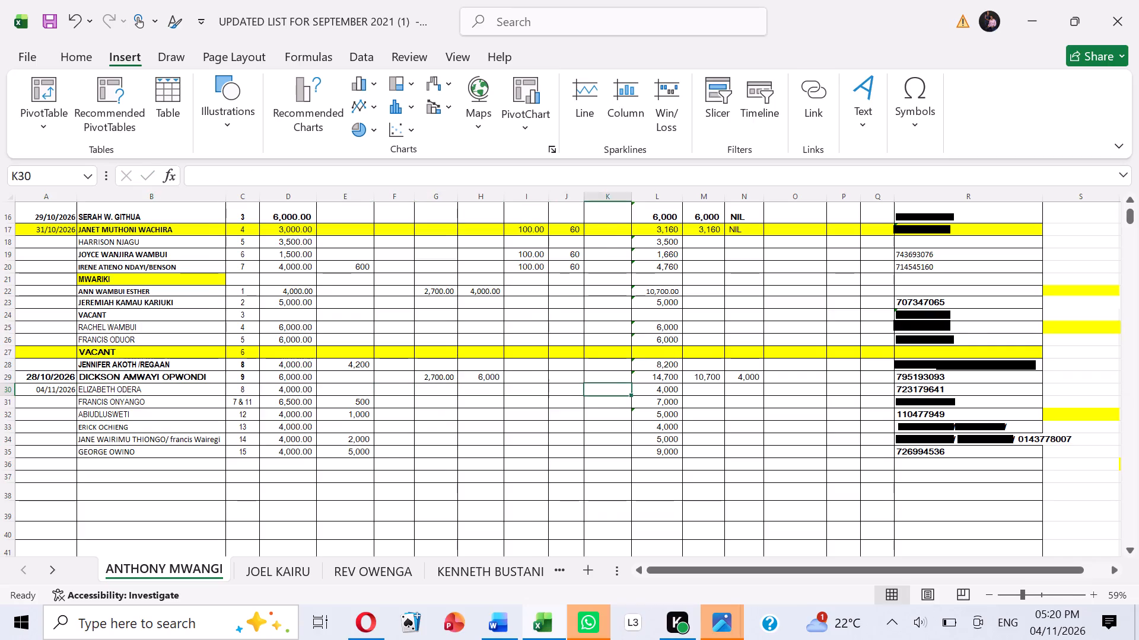
key("Right")
key("Right")
type("4000")
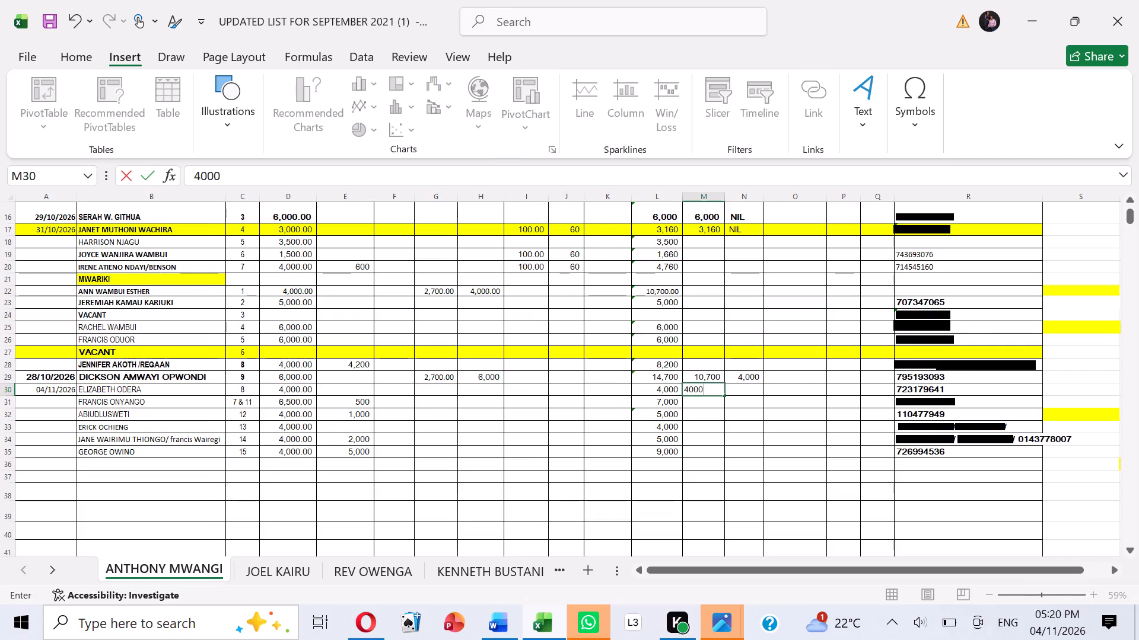
key("Right")
type("NIL")
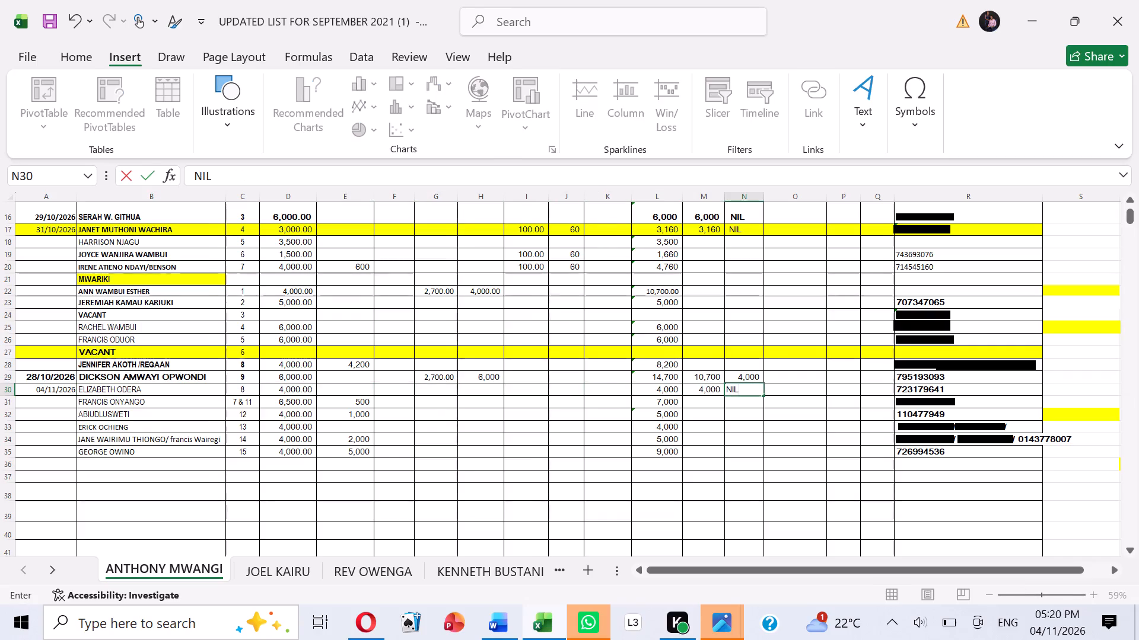
key("ctrl+s")
left_click(537, 455)
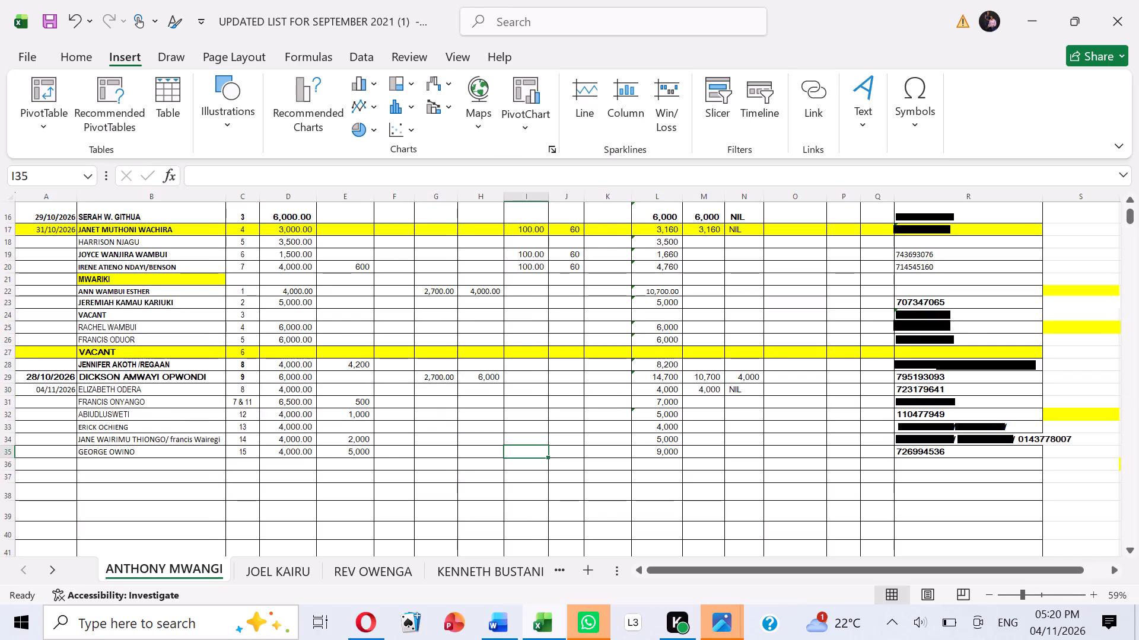
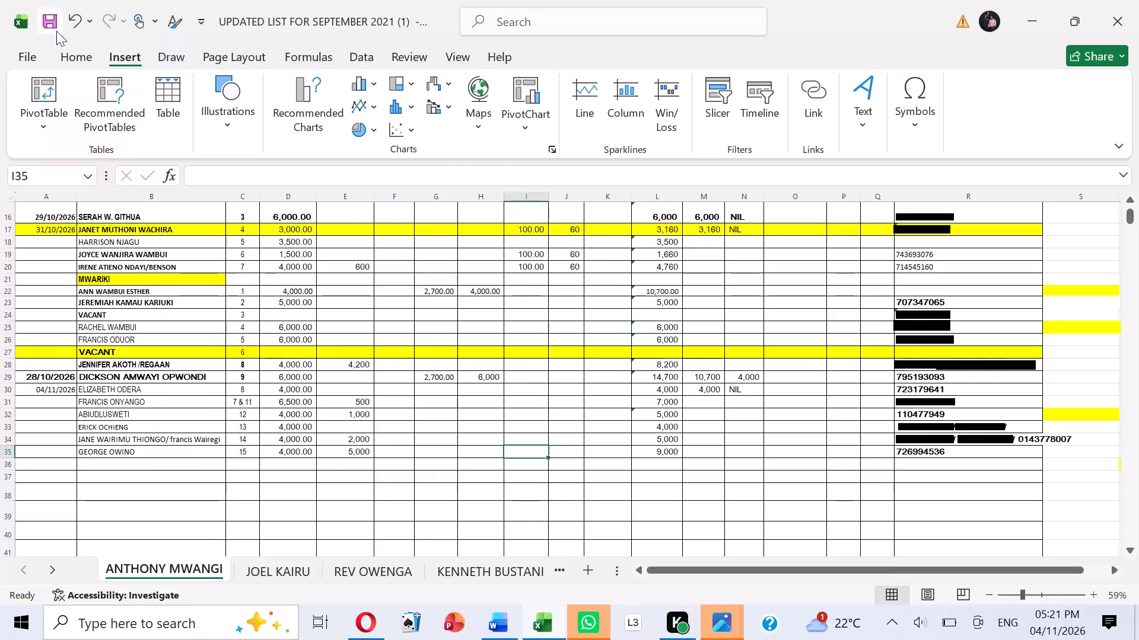
Save the rent list workbook again.
left_click(52, 25)
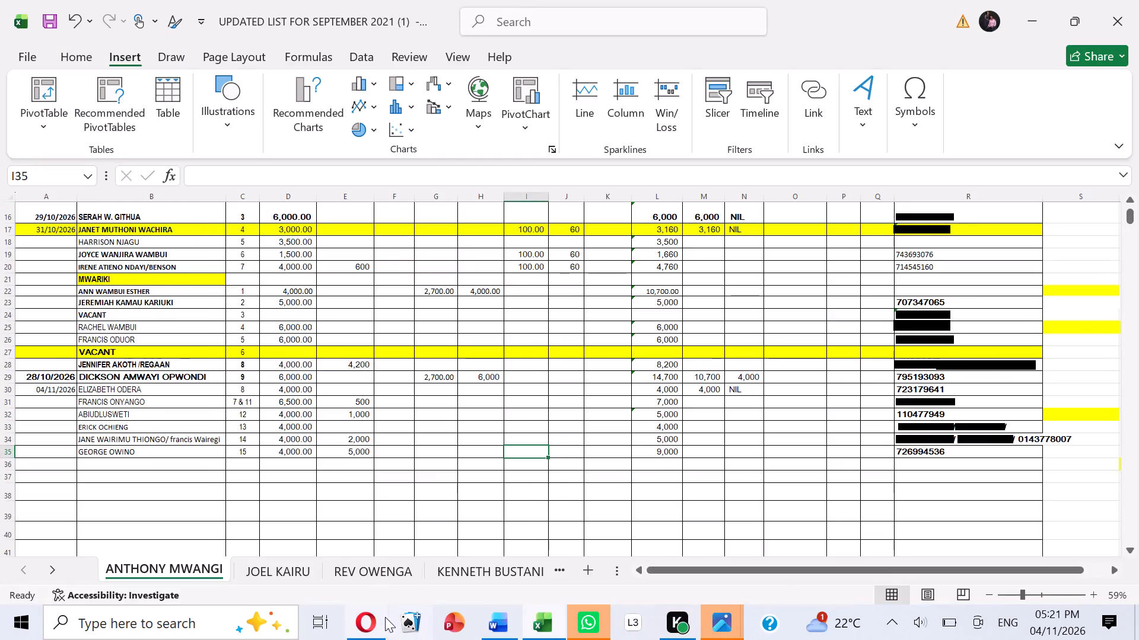
Switch to the Opera browser and resume the paused YouTube worship video.
left_click(368, 623)
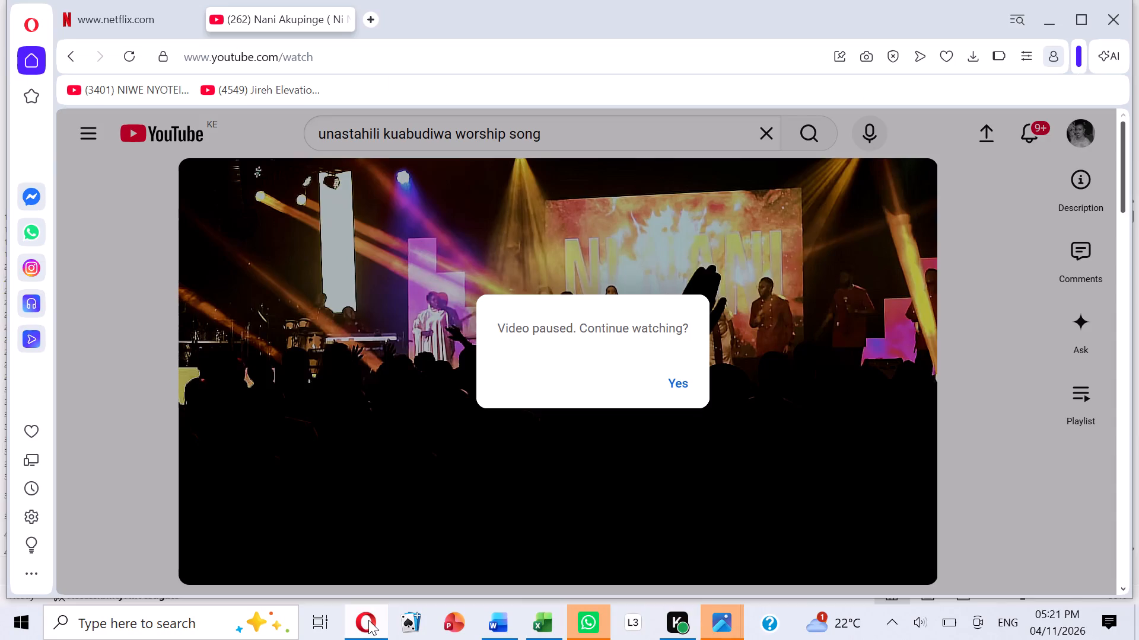
left_click(683, 372)
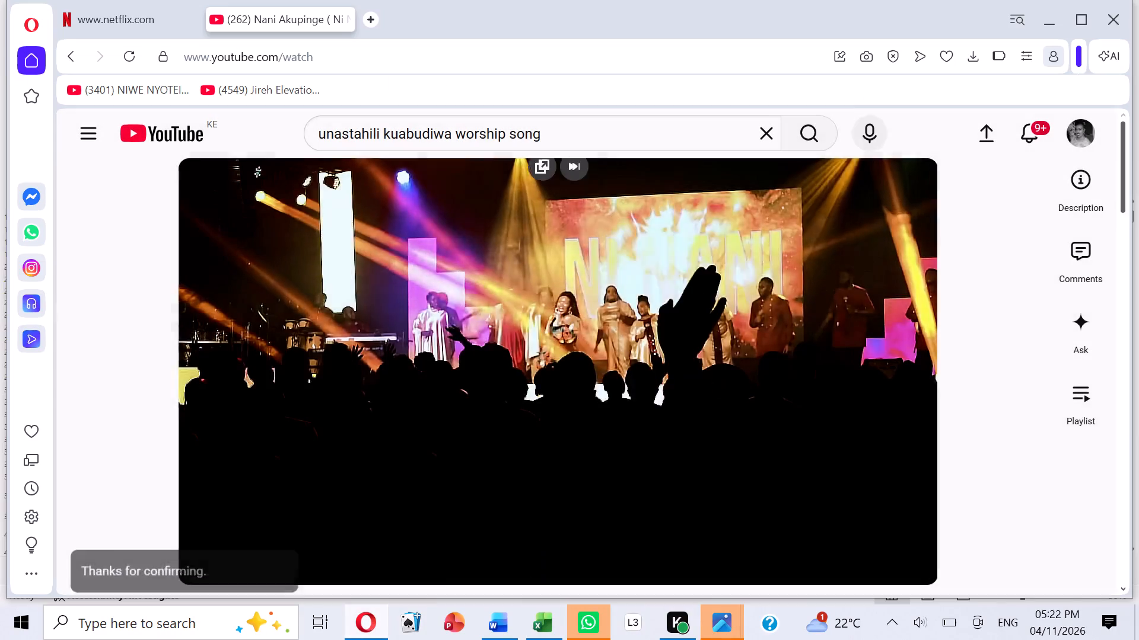